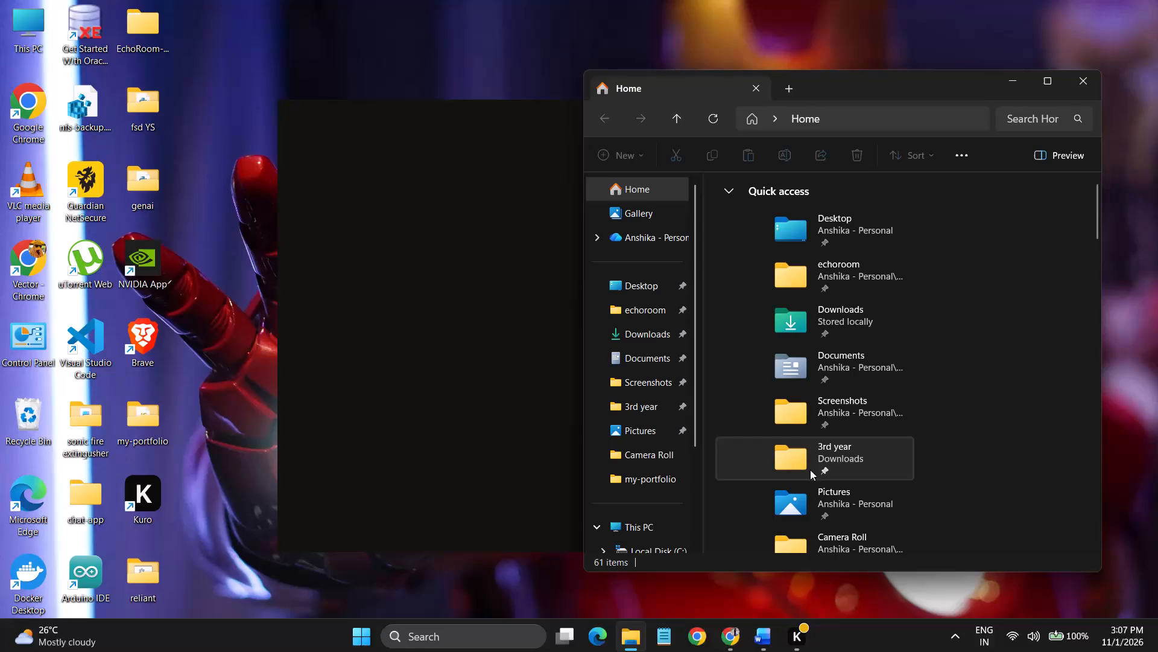
# Delete the first five DBMS Lab BCS551 documents listed under Today in the Downloads folder, skipping any files in use.
pyautogui.click(645, 333)
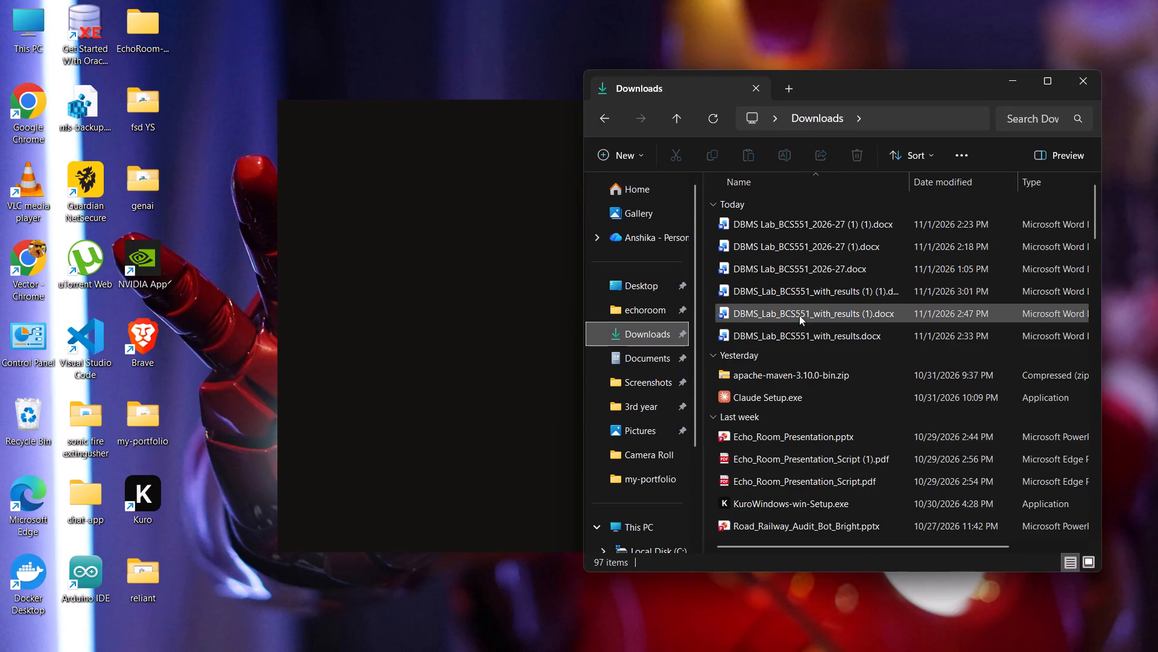
pyautogui.click(772, 224)
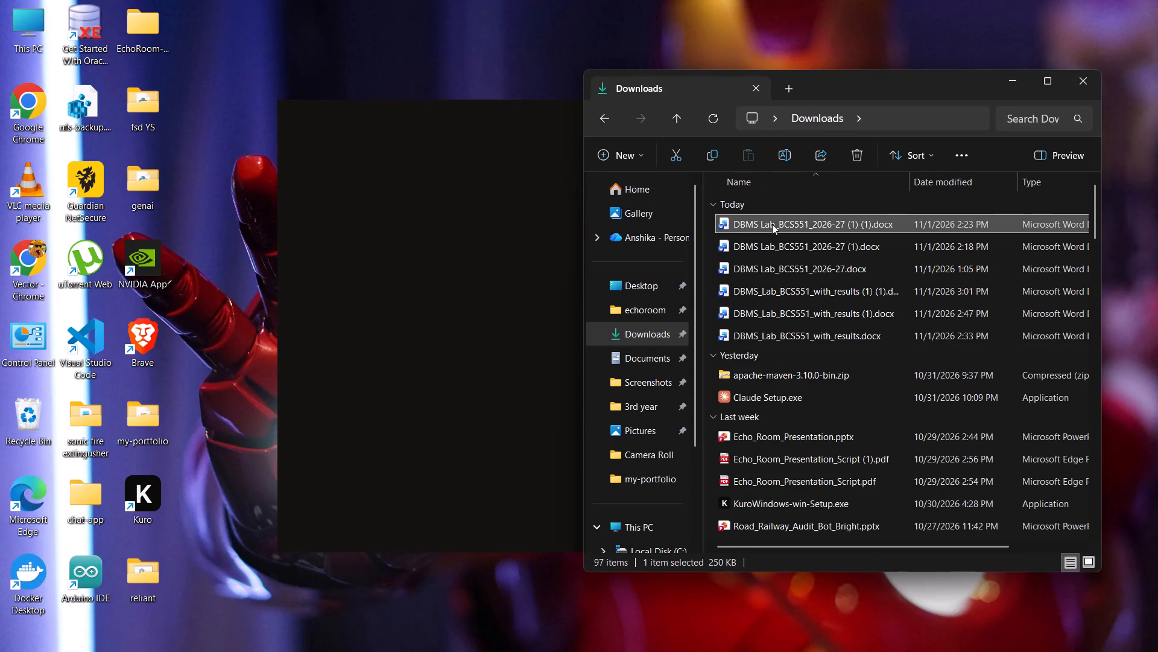
pyautogui.hotkey('shift', 'Down')
pyautogui.hotkey('shift', 'Down')
pyautogui.hotkey('shift', 'Down')
pyautogui.hotkey('shift', 'Down')
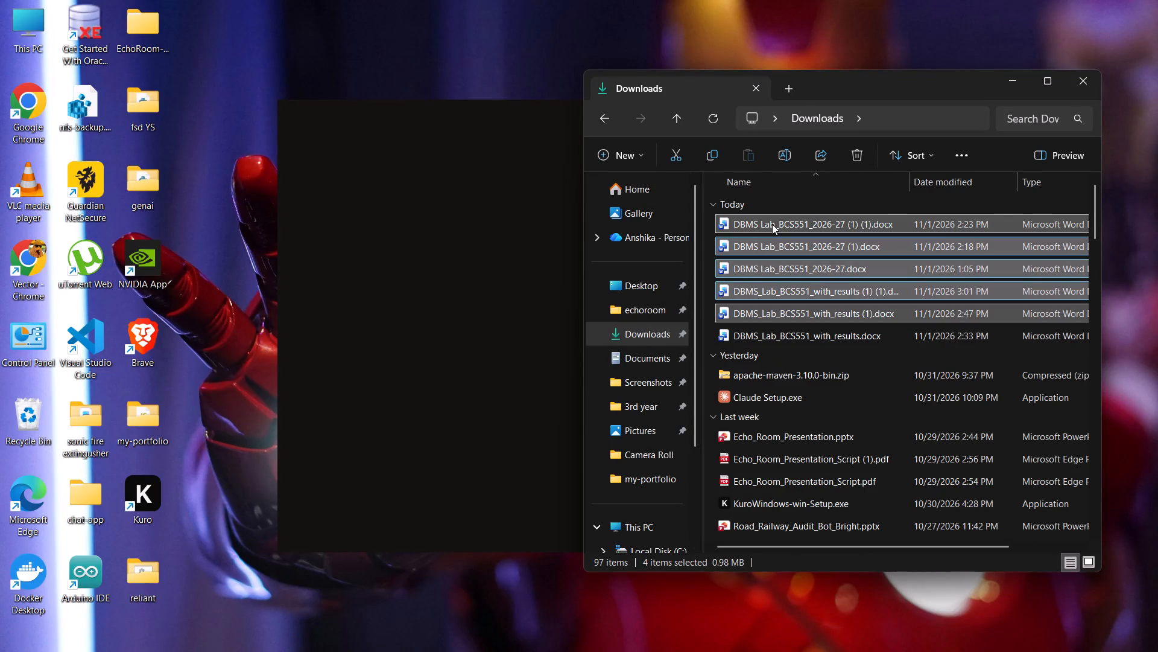
pyautogui.click(862, 152)
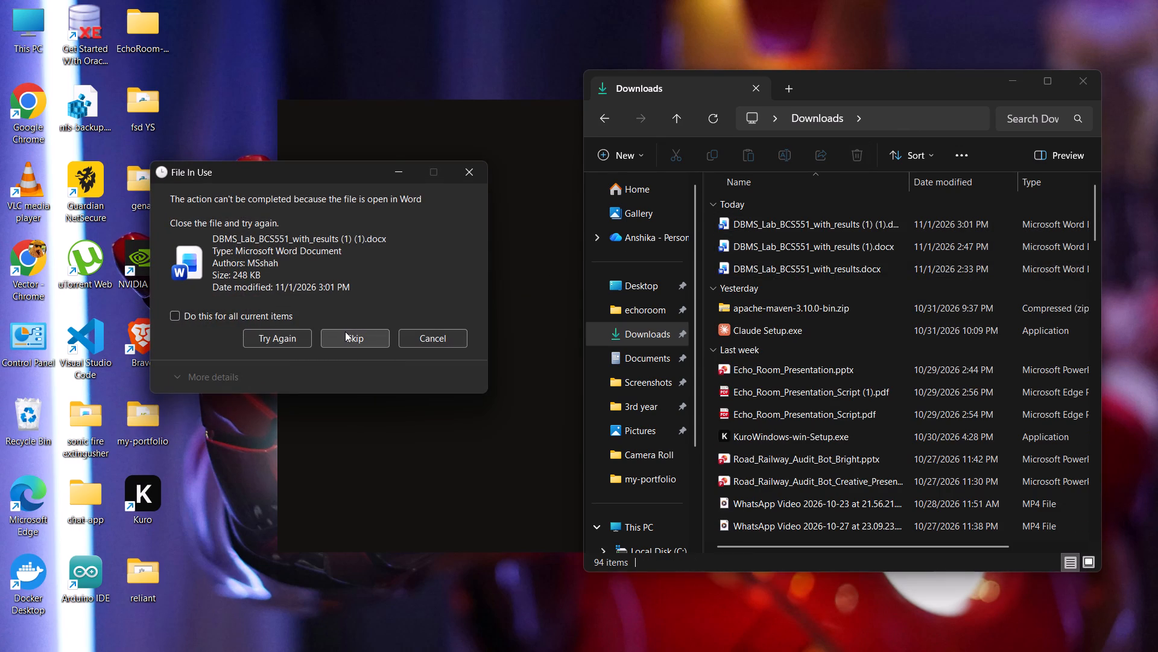
pyautogui.click(345, 331)
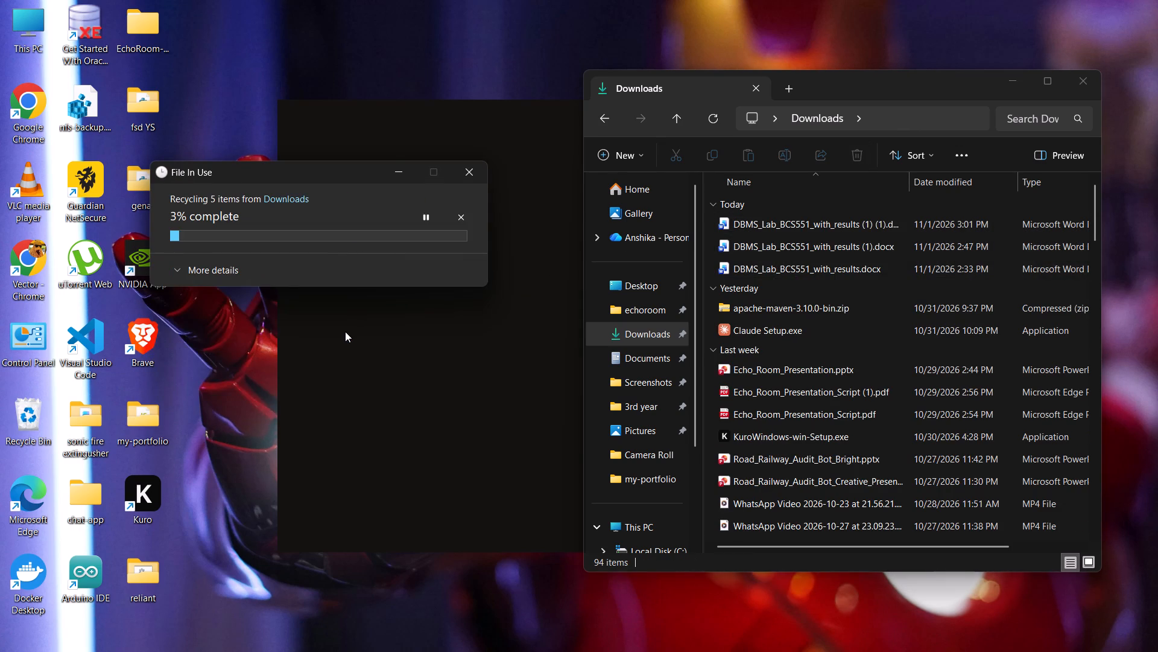
pyautogui.click(345, 331)
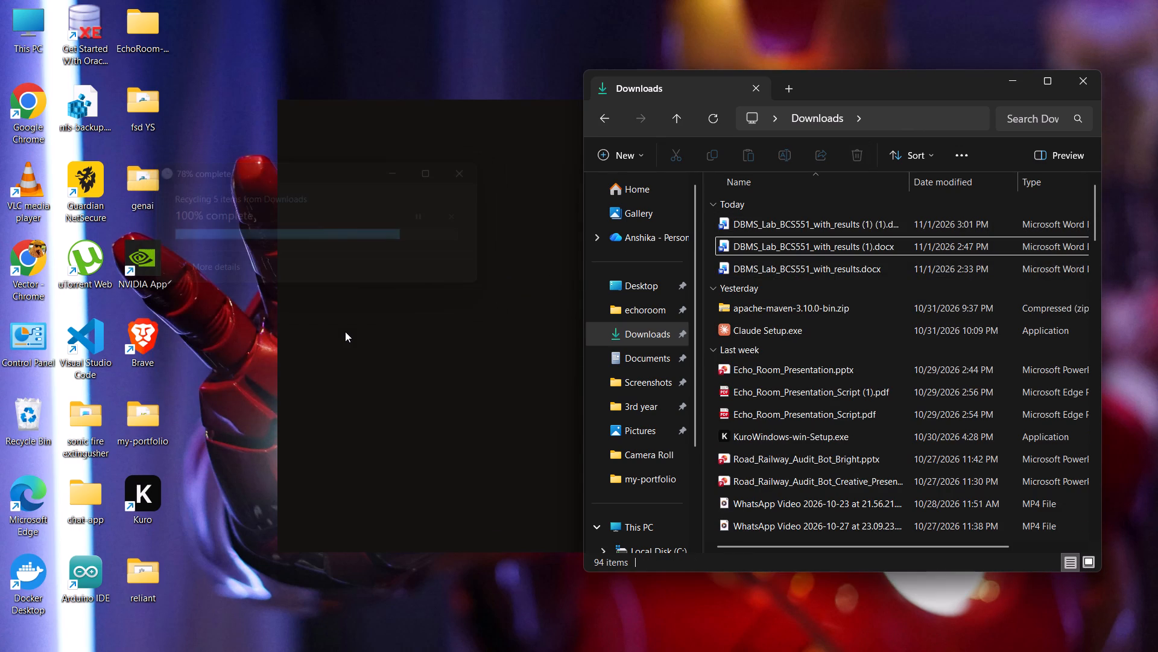
# Open DBMS_Lab_BCS551_with_results (1) (1).docx from Downloads in Word, and minimise the Word windows to return to the folder.
pyautogui.click(821, 215)
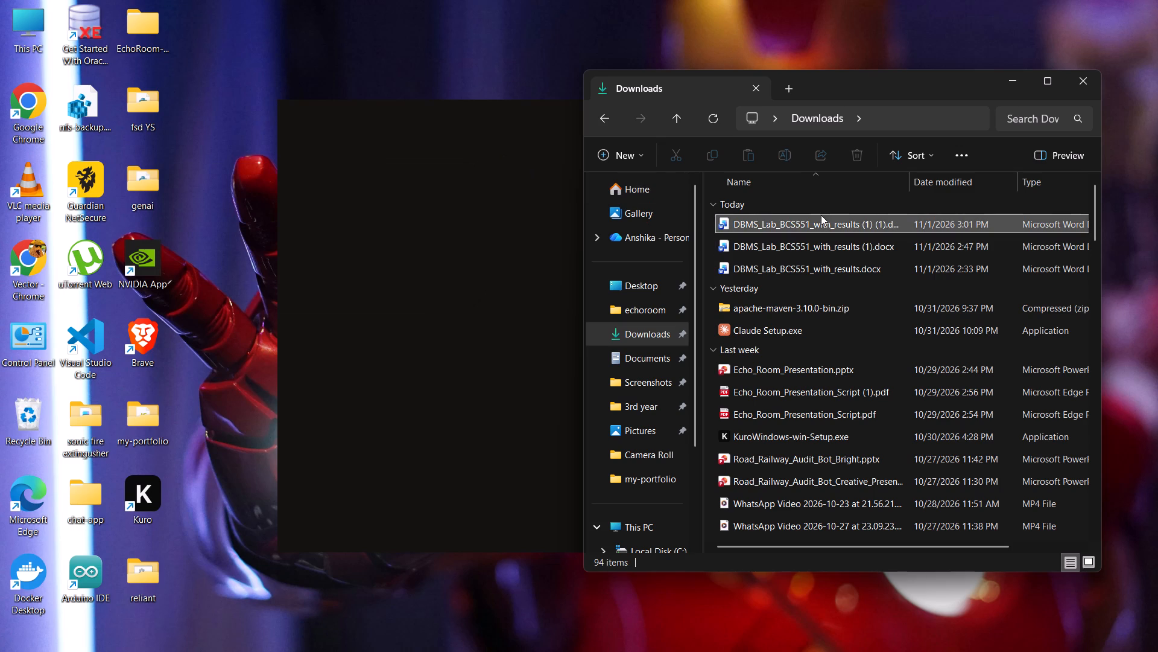
pyautogui.press('Return')
pyautogui.press('Return')
pyautogui.press('Return')
pyautogui.press('Return')
pyautogui.press('Return')
pyautogui.press('Return')
pyautogui.press('Return')
pyautogui.press('Return')
pyautogui.press('Return')
pyautogui.press('Return')
pyautogui.press('Return')
pyautogui.press('Return')
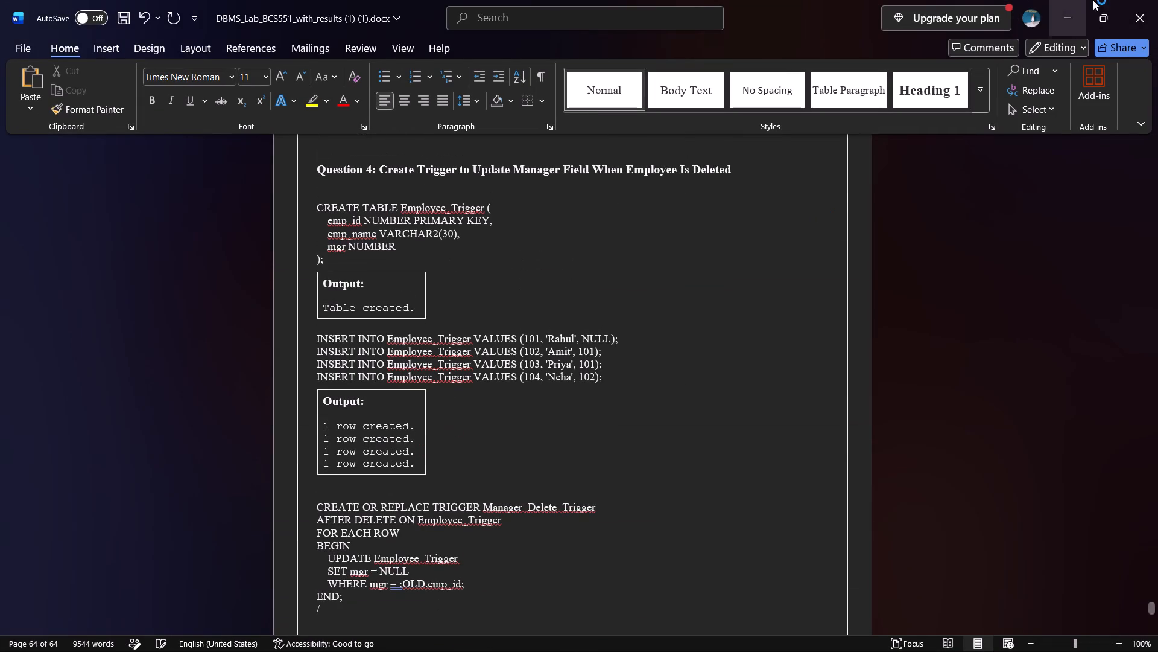
pyautogui.click(1050, 22)
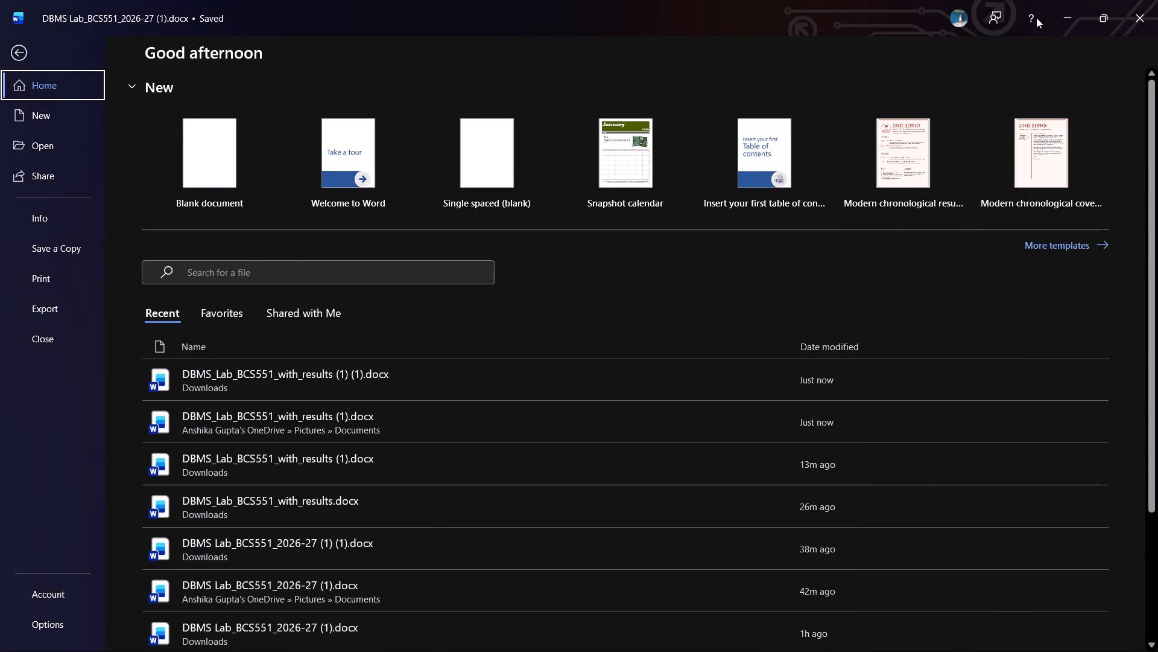
pyautogui.click(1060, 19)
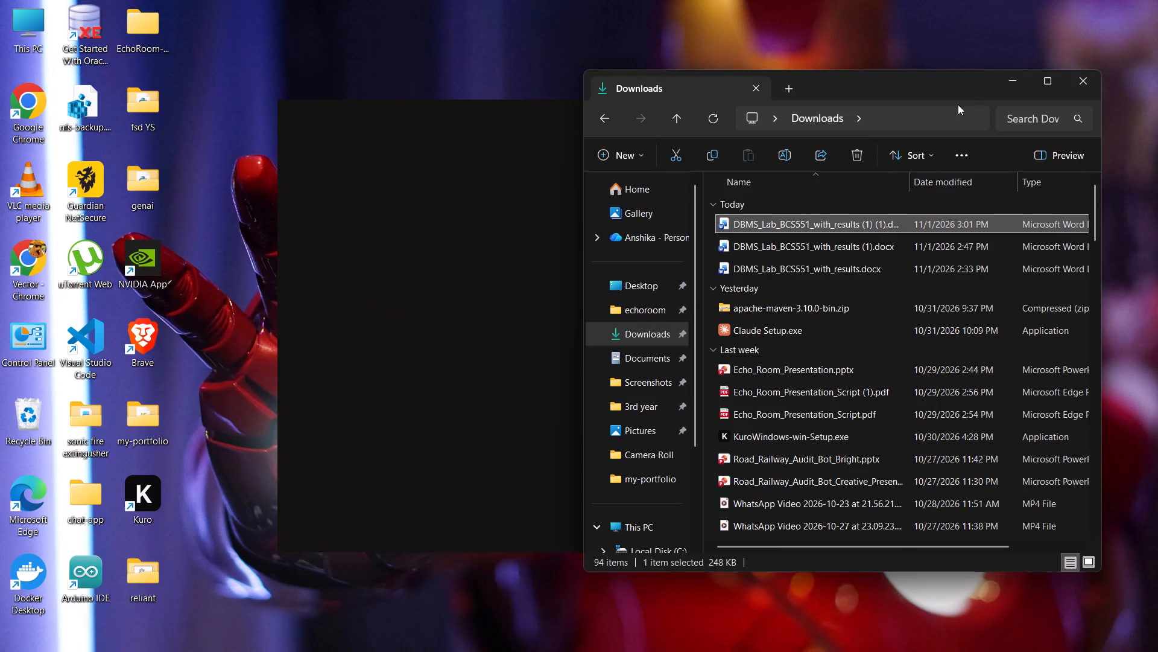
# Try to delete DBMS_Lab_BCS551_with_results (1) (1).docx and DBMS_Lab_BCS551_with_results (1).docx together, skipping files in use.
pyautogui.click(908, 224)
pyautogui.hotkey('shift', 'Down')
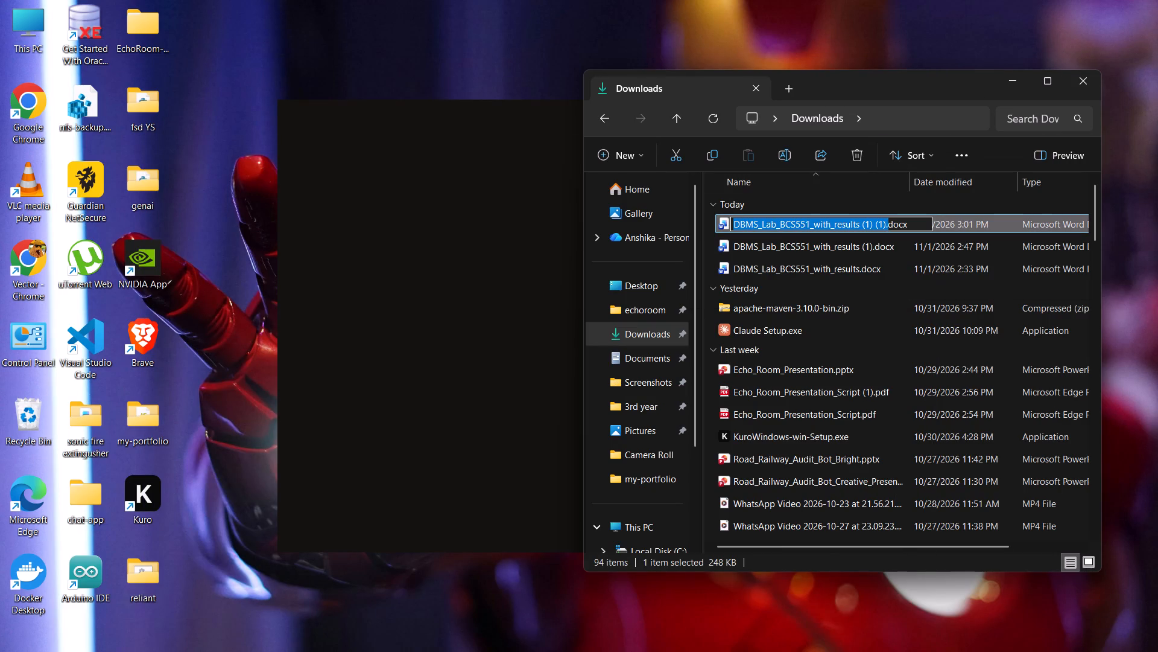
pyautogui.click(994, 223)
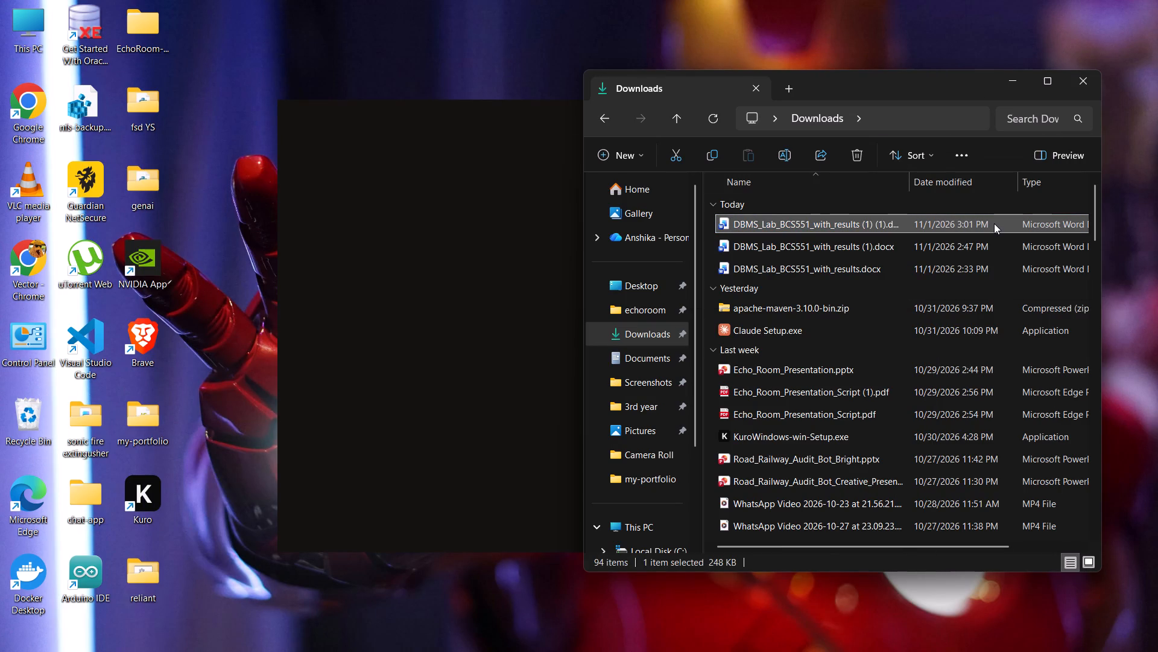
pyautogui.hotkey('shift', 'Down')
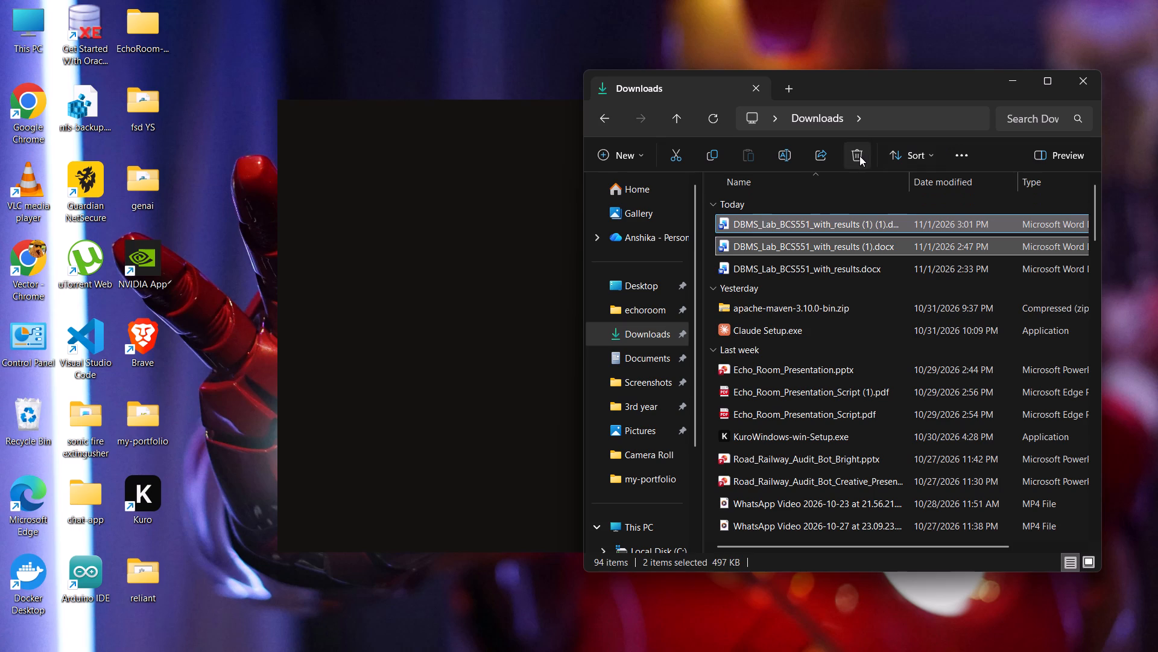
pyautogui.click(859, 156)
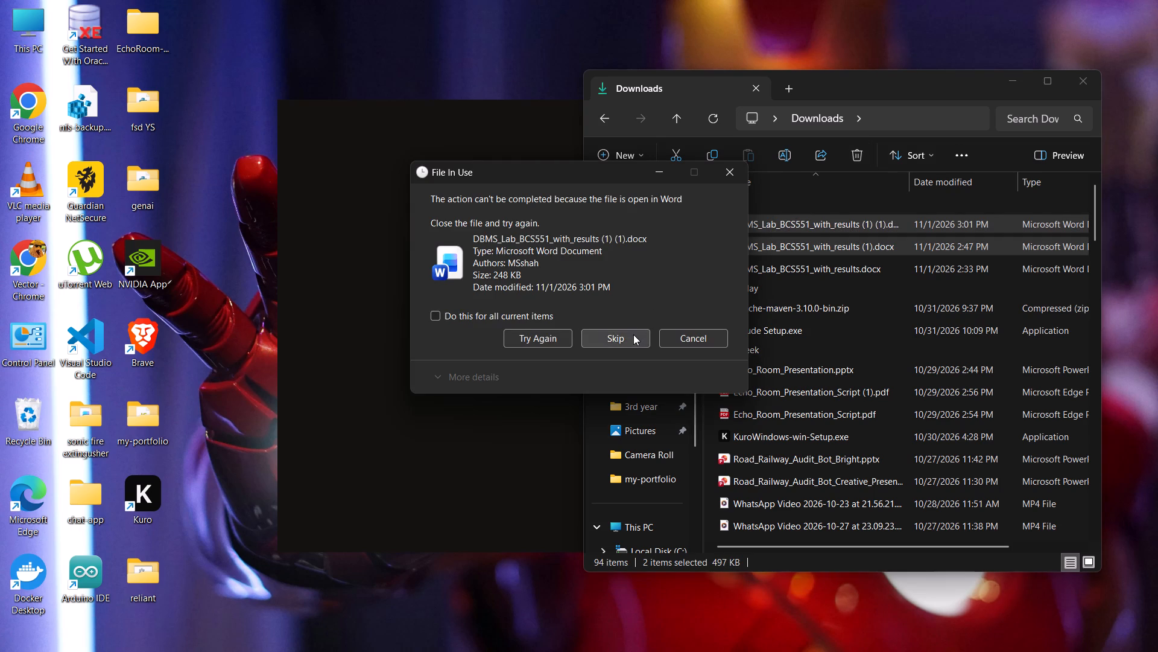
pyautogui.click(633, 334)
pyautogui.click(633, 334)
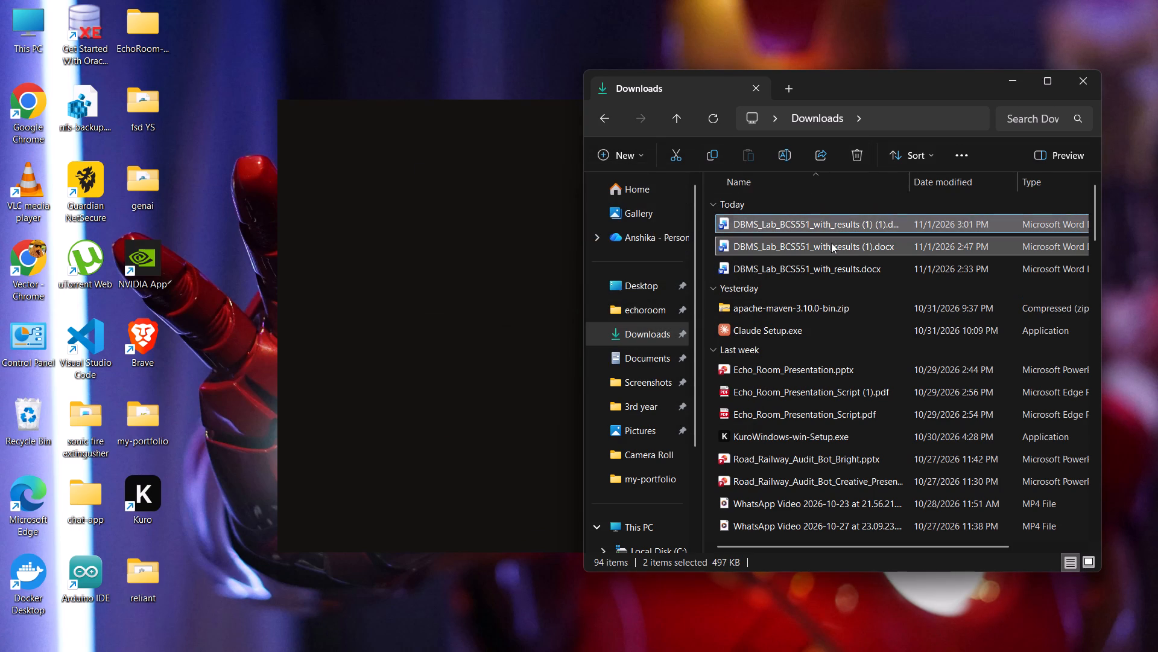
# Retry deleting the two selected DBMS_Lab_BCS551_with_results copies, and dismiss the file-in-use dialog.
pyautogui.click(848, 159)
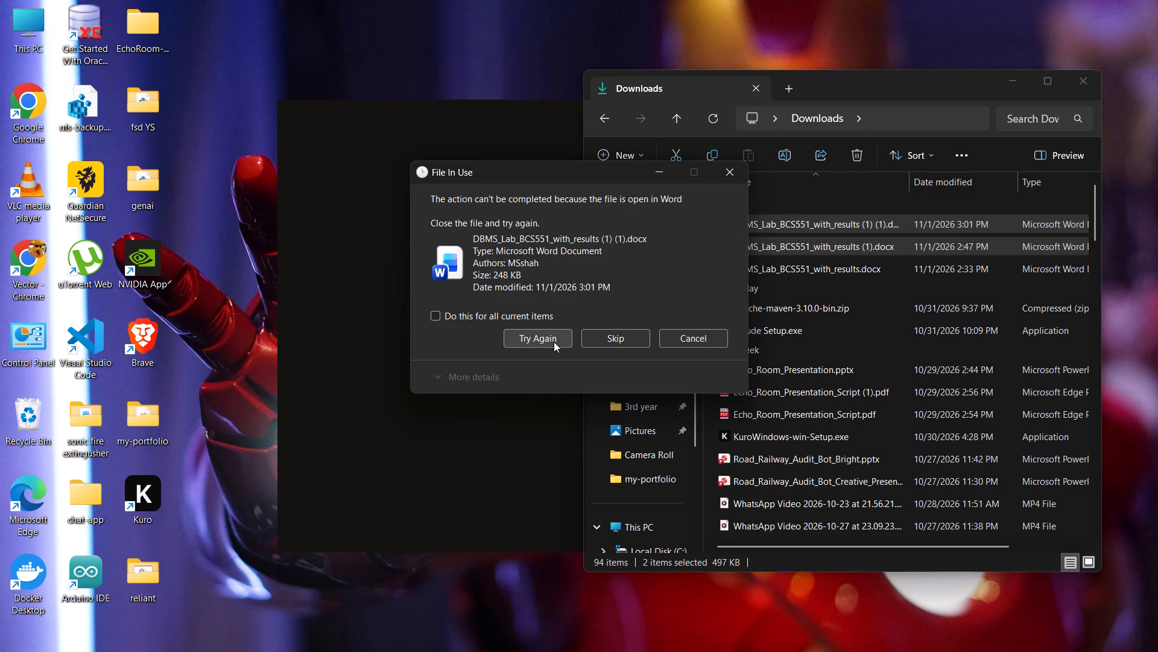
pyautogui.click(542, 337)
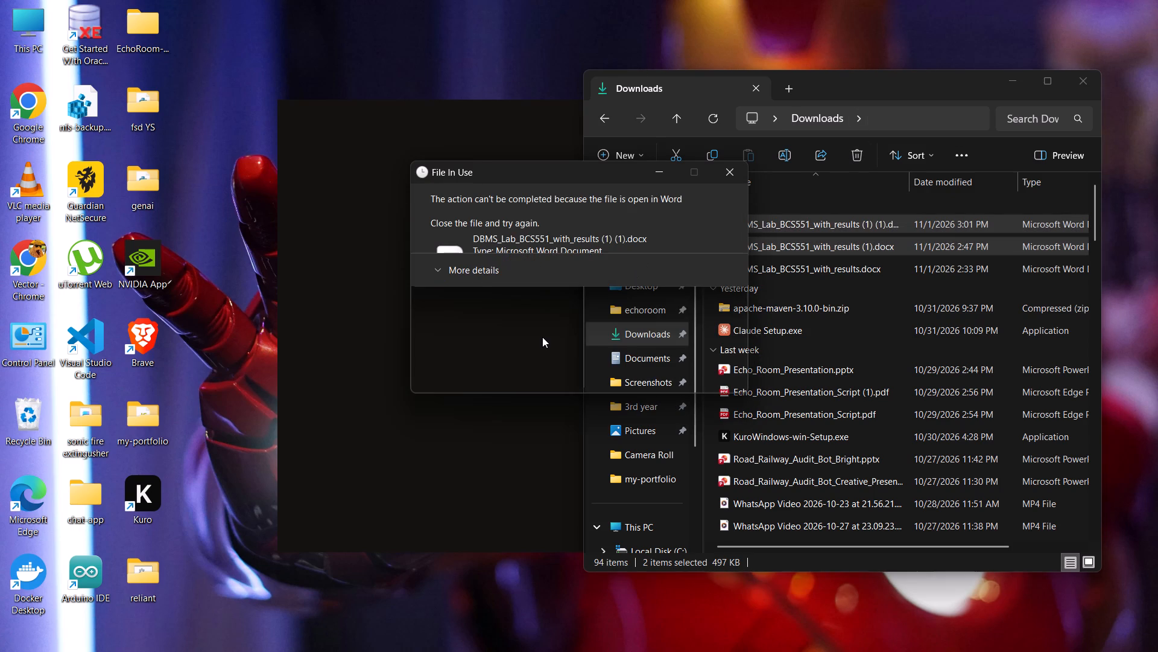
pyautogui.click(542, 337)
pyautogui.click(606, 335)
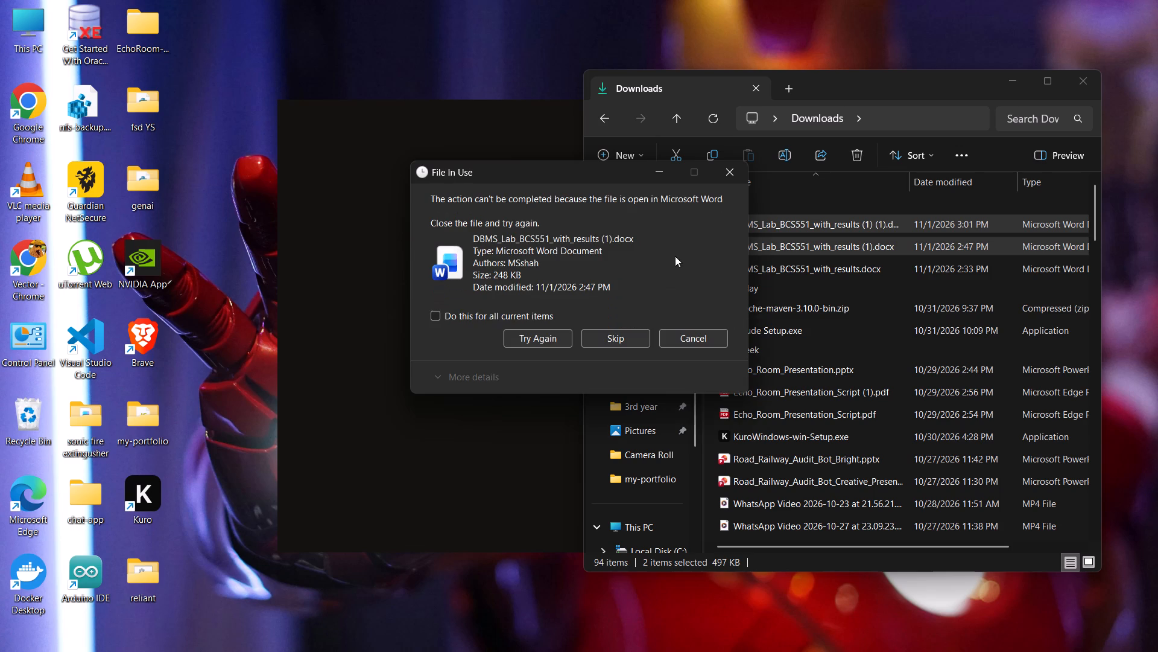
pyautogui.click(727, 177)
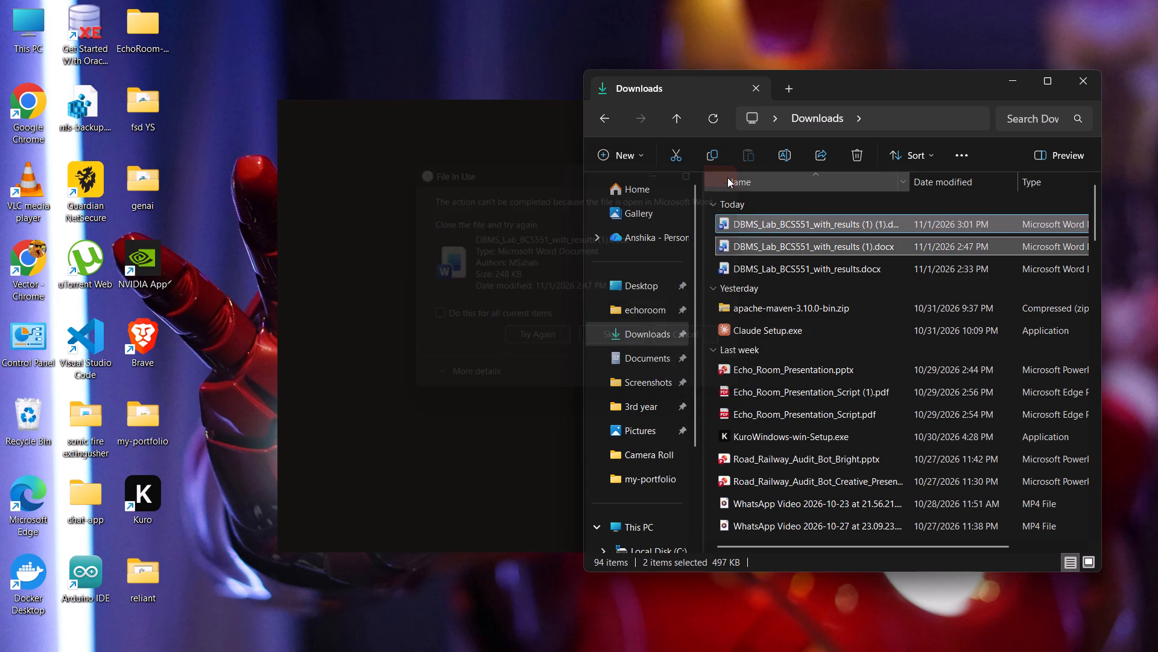
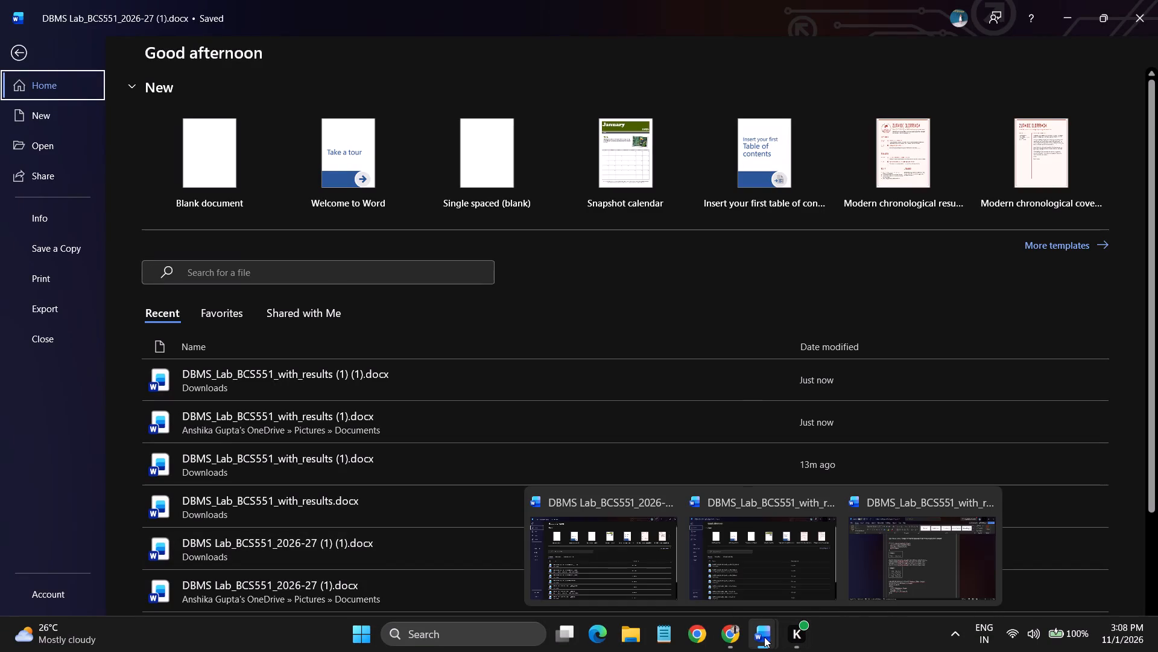
# Close the other two Word windows and bring up DBMS_Lab_BCS551_with_results (1) (1).docx.
pyautogui.click(670, 501)
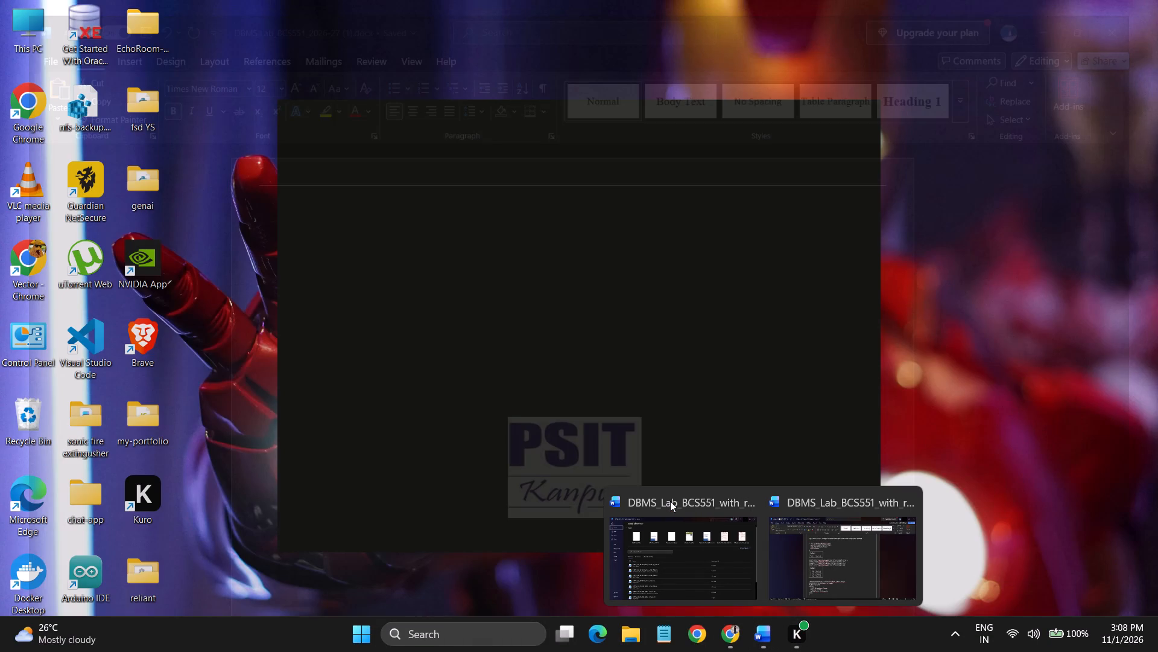
pyautogui.click(742, 499)
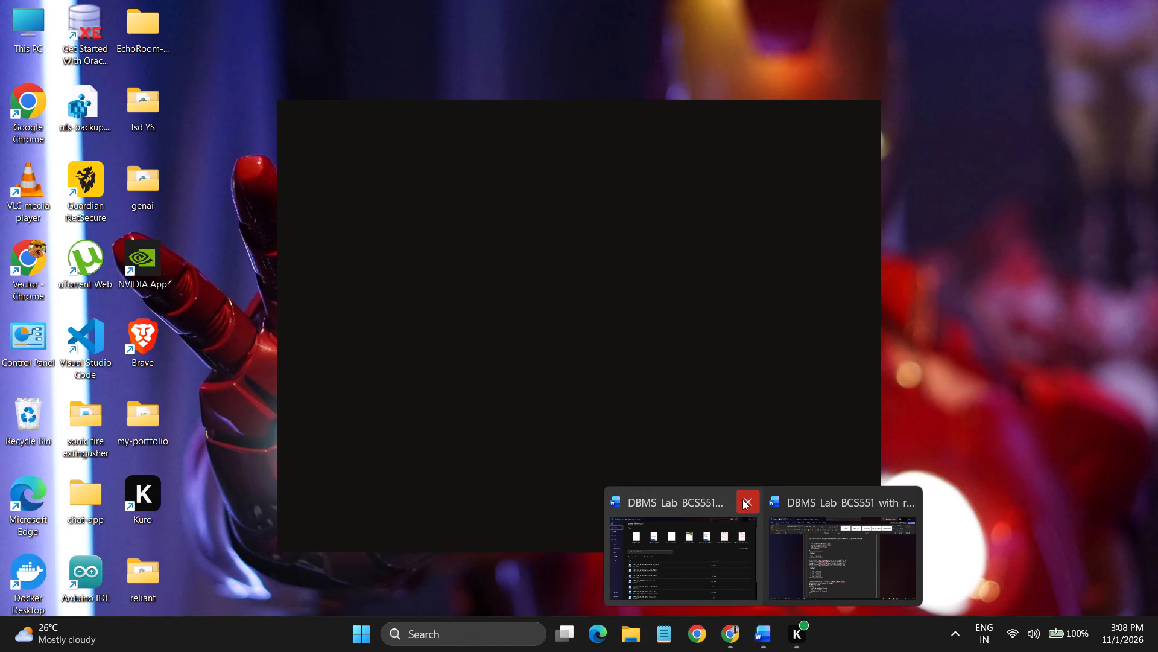
pyautogui.click(745, 544)
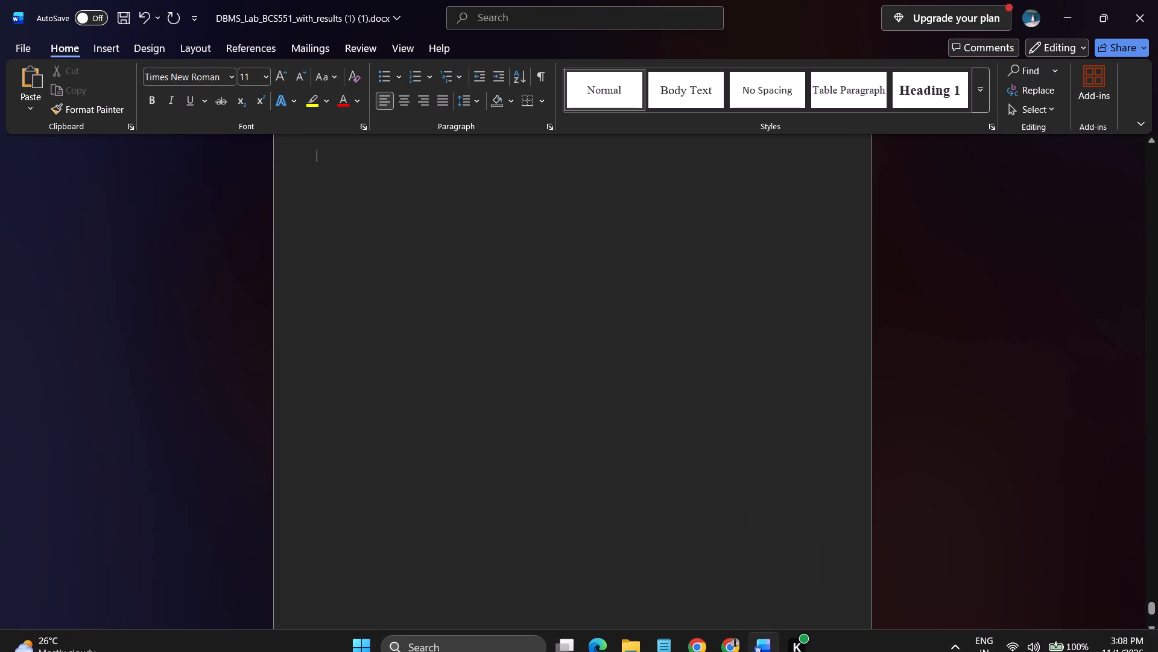
# Display the lab document in full-screen mode.
pyautogui.scroll(-9, 621, 334)
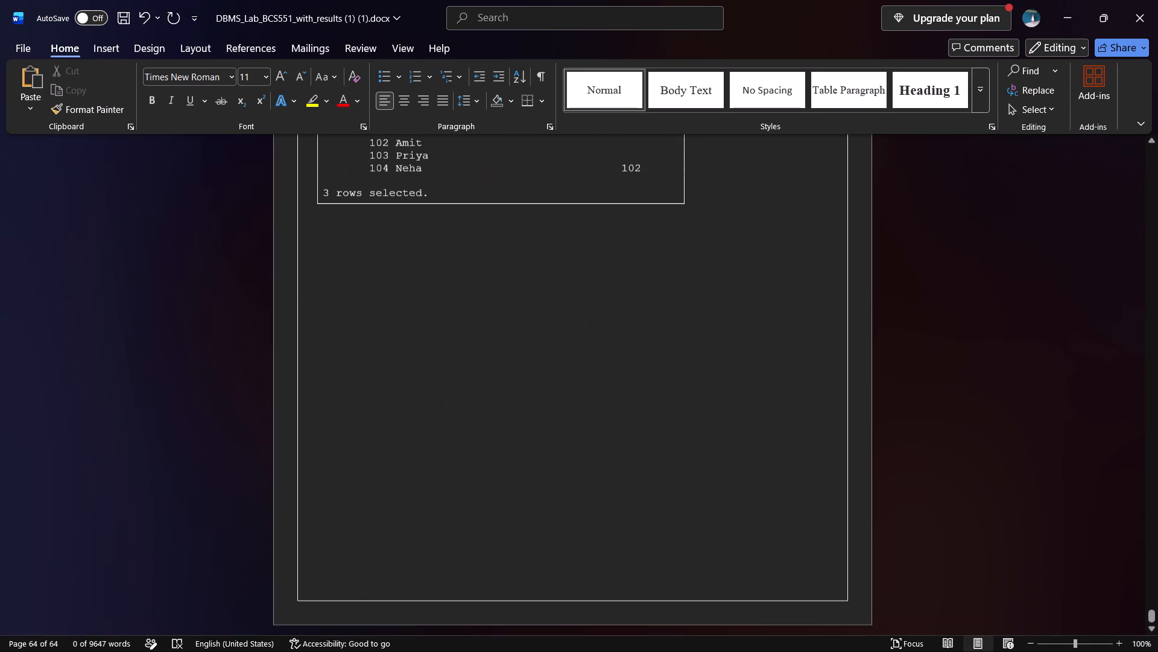
pyautogui.scroll(4, 621, 334)
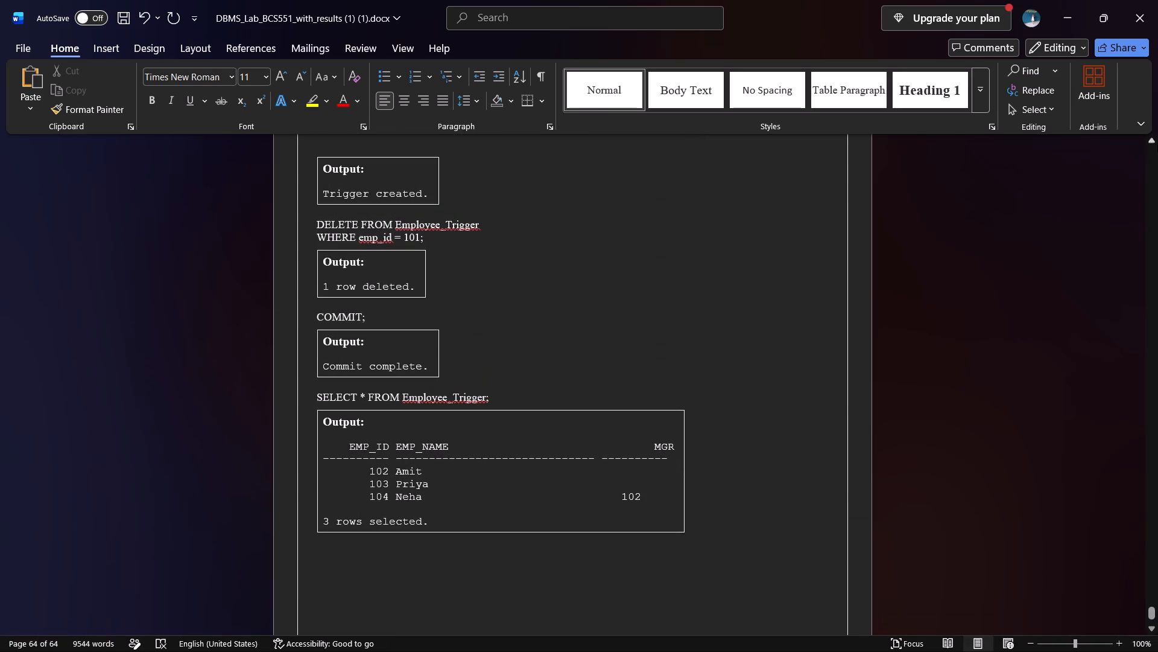
pyautogui.click(1141, 123)
pyautogui.click(1043, 171)
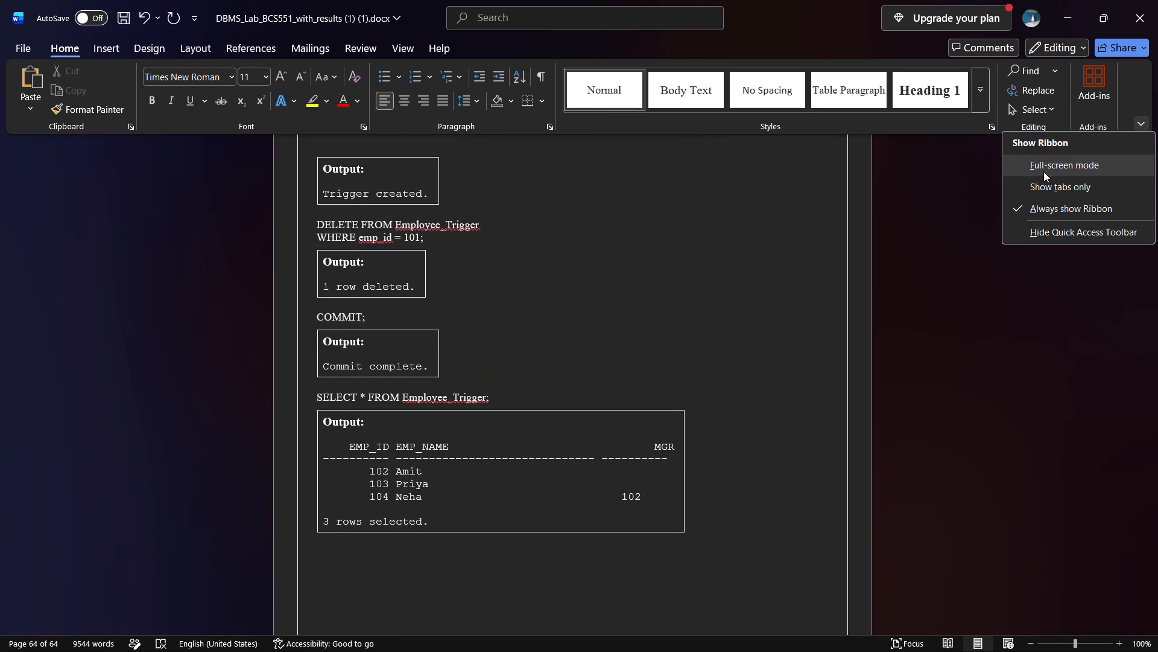
# Review the lab file from the cover page through the front matter, list of experiments and index into the Experiment-0 text.
pyautogui.scroll(20, 715, 165)
pyautogui.scroll(20, 715, 165)
pyautogui.scroll(20, 715, 165)
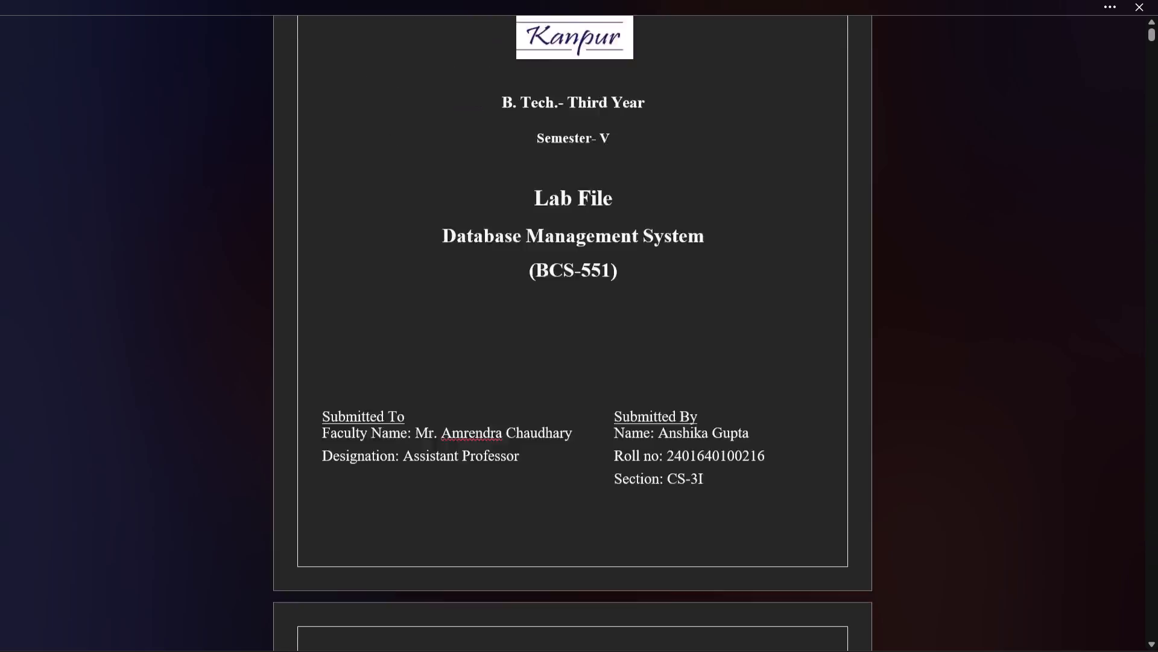
pyautogui.scroll(5, 715, 165)
pyautogui.scroll(-5, 727, 444)
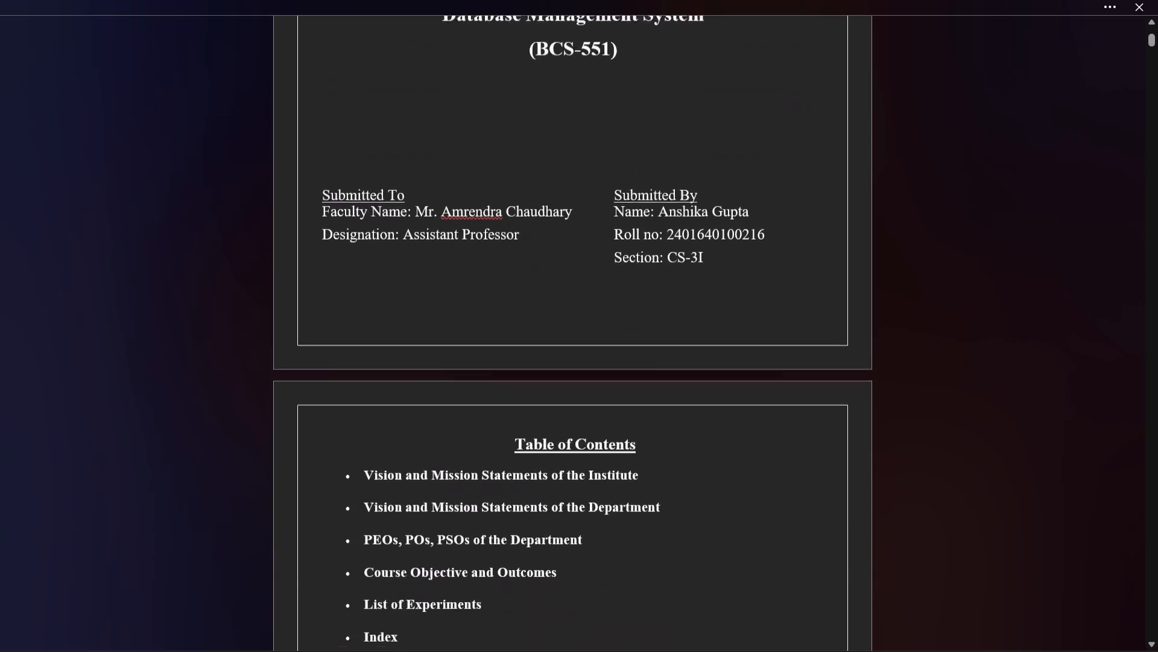
pyautogui.scroll(-20, 727, 444)
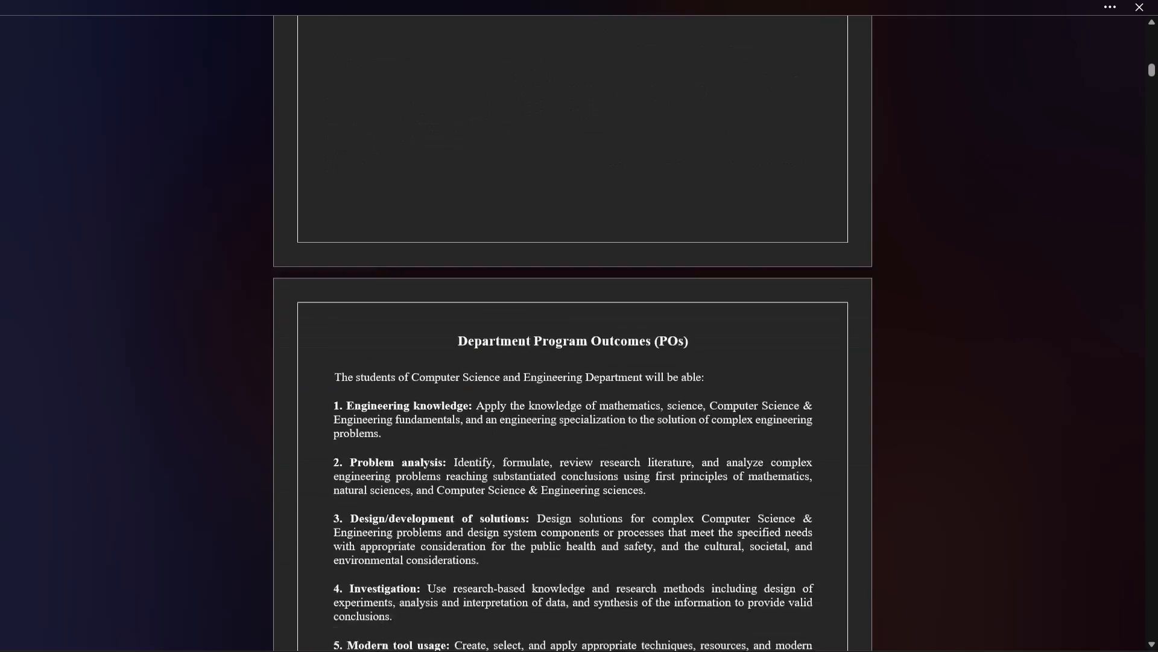
pyautogui.scroll(-7, 727, 444)
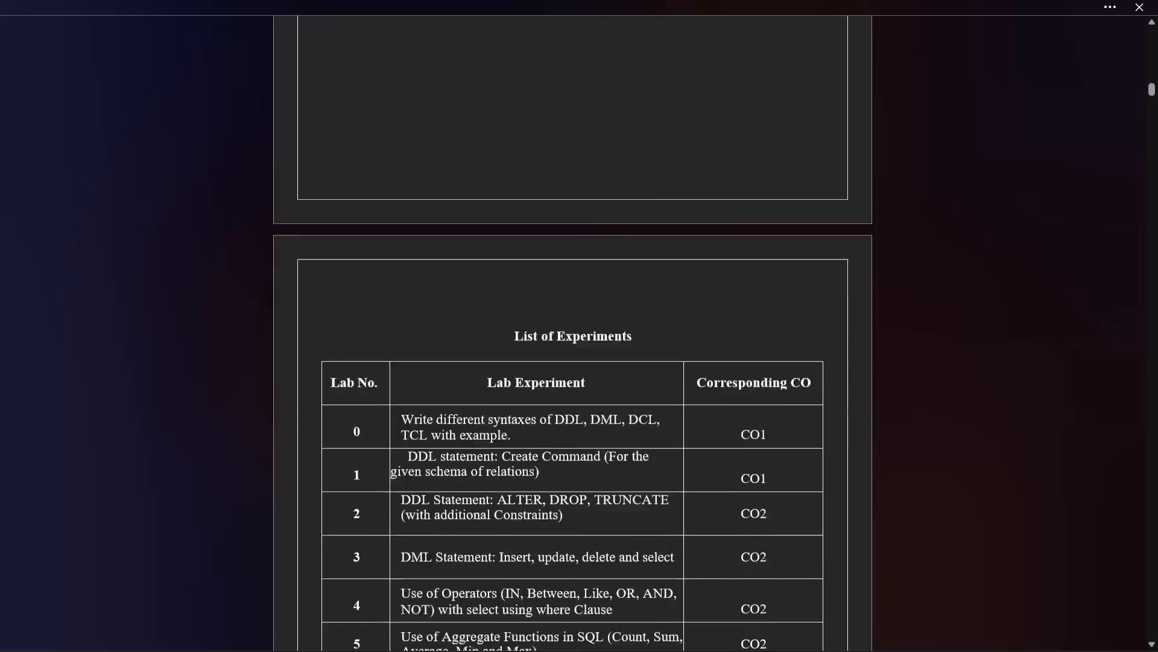
pyautogui.scroll(-6, 727, 444)
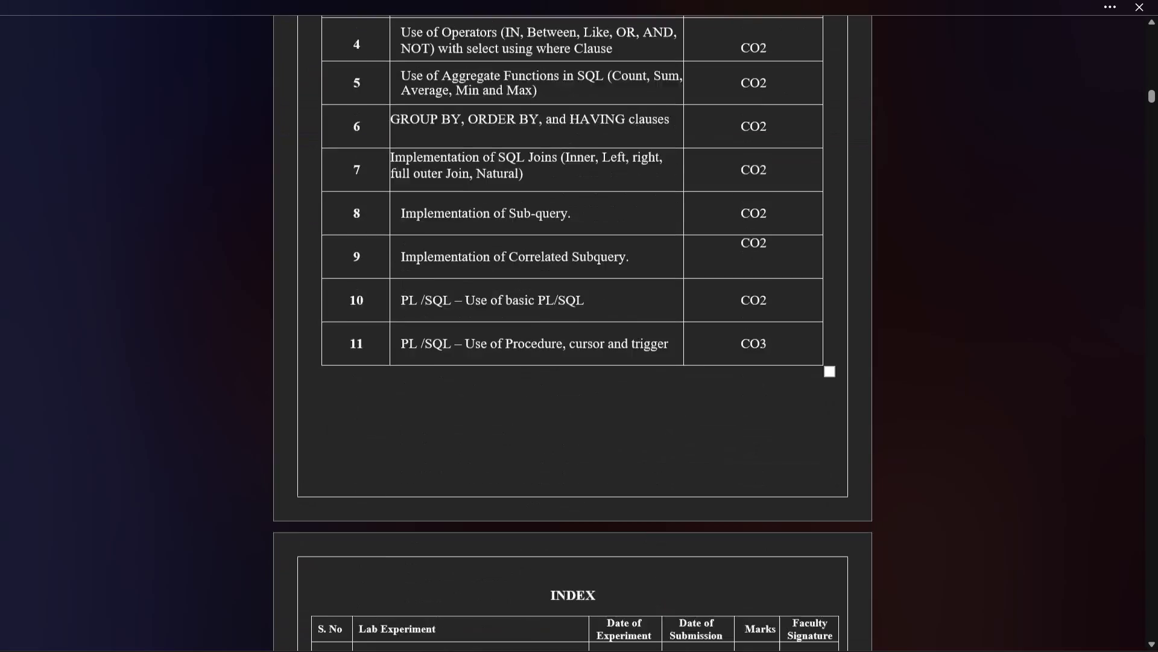
pyautogui.scroll(-5, 727, 444)
pyautogui.scroll(1, 727, 444)
pyautogui.scroll(-2, 727, 444)
pyautogui.scroll(1, 727, 444)
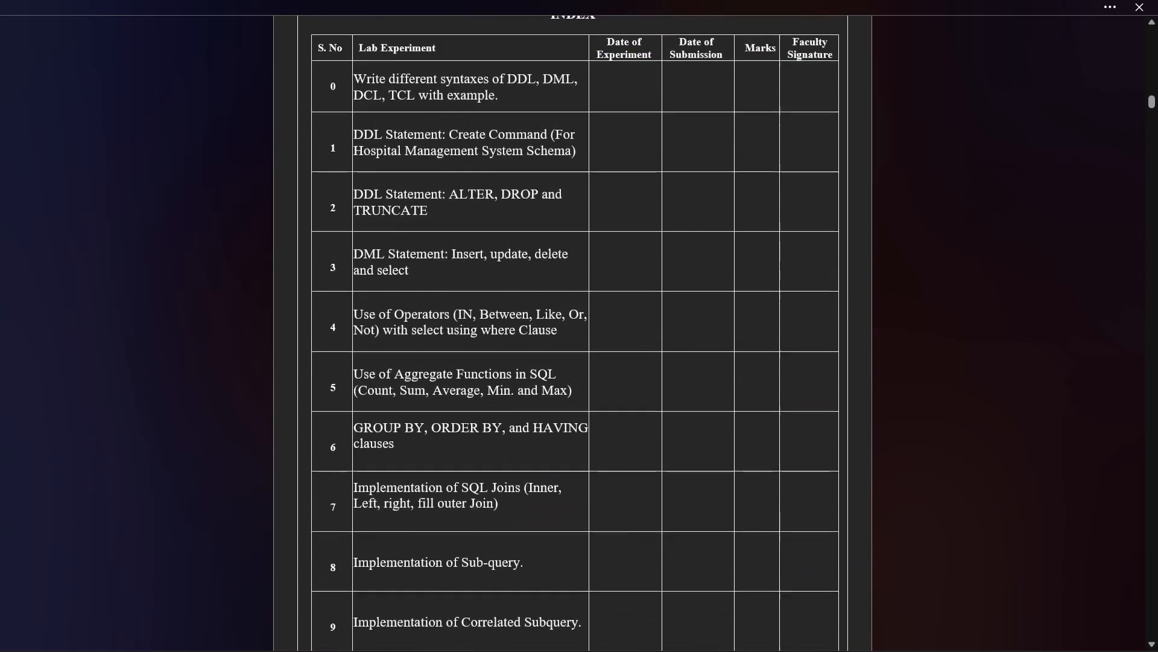
pyautogui.scroll(-9, 727, 444)
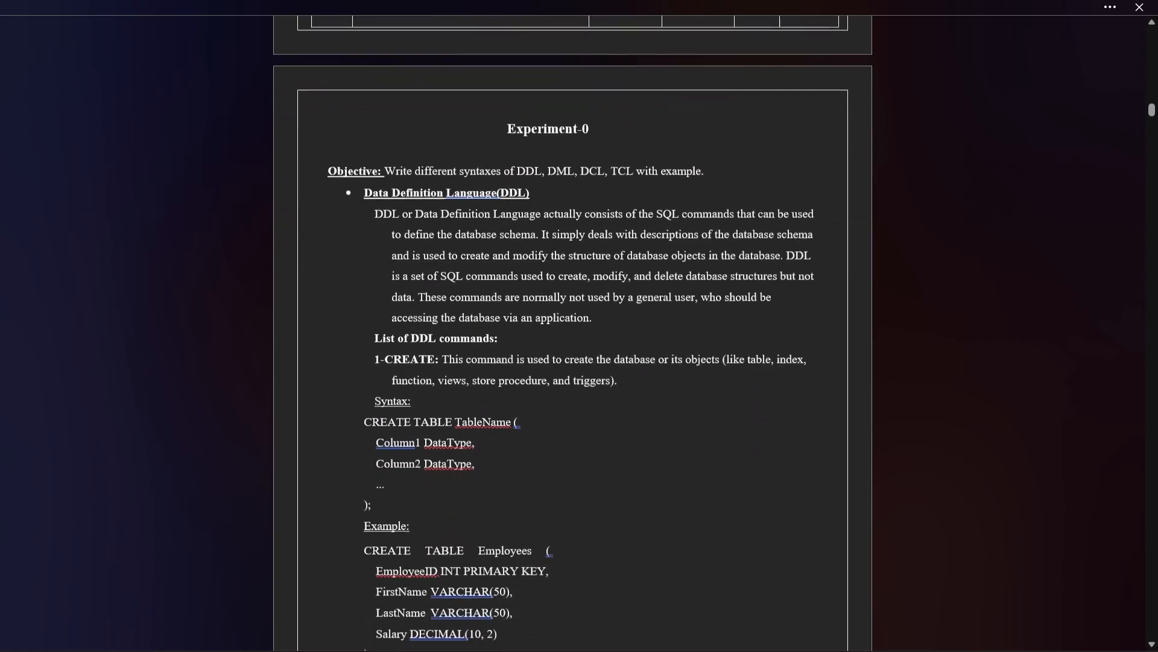
pyautogui.scroll(-8, 727, 444)
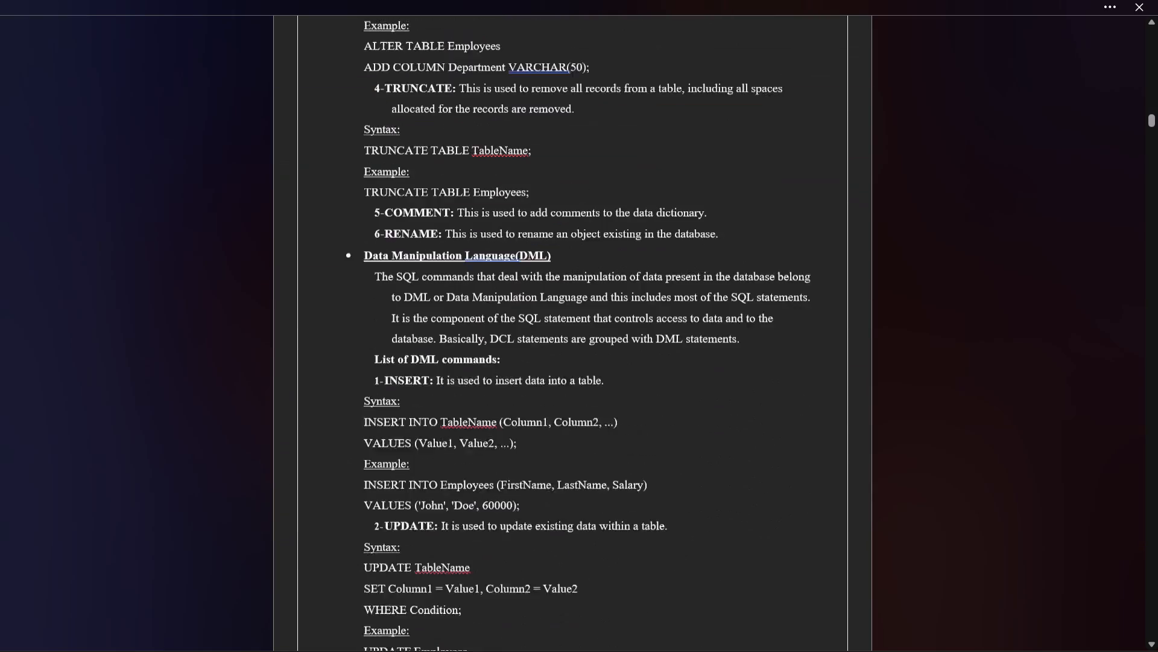
# Remove the underline from the "Objective:" label in Experiment-0, keeping it bold.
pyautogui.scroll(5, 727, 444)
pyautogui.scroll(-1, 727, 444)
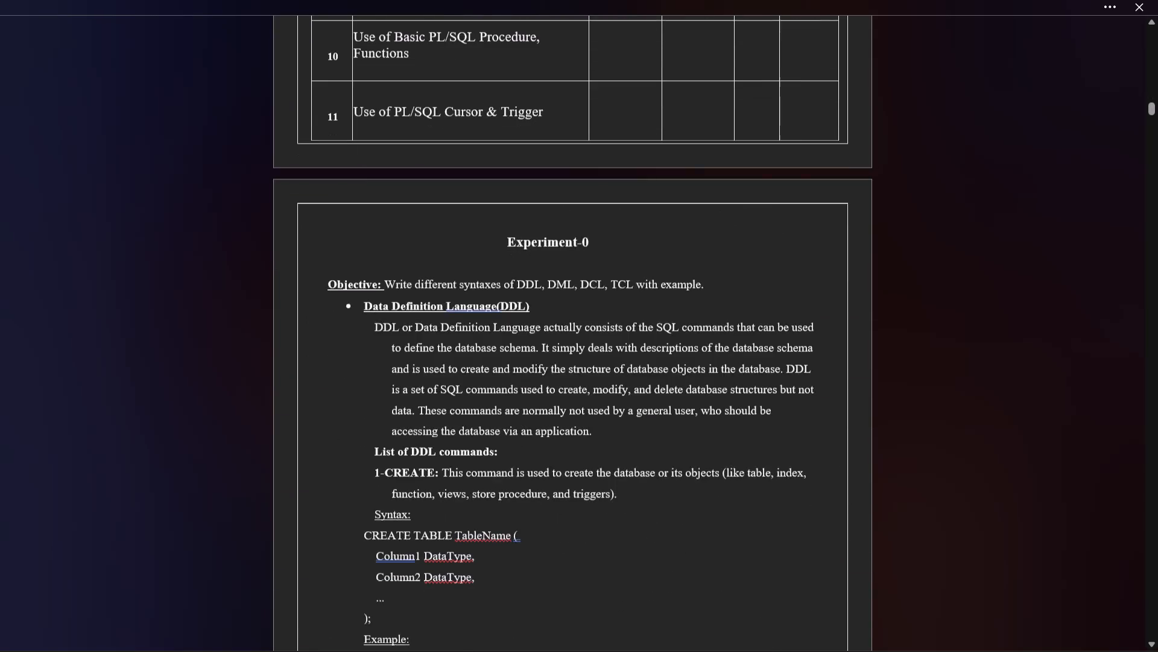
pyautogui.scroll(-1, 727, 444)
pyautogui.moveTo(321, 264); pyautogui.dragTo(362, 275)
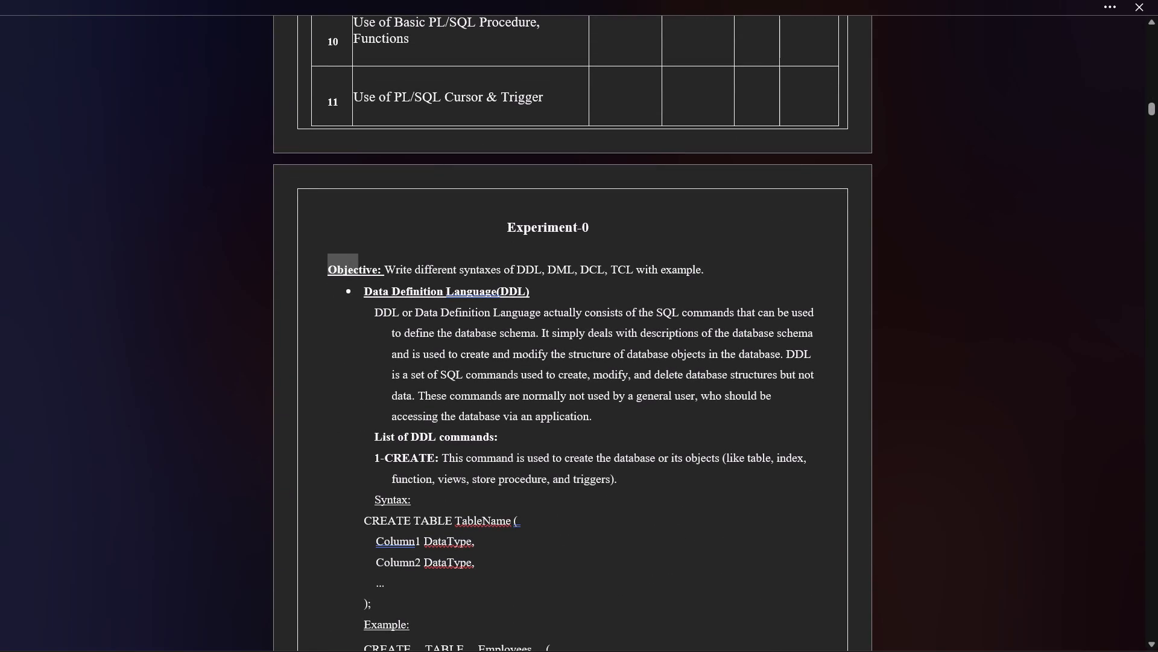
pyautogui.moveTo(362, 275); pyautogui.dragTo(382, 273)
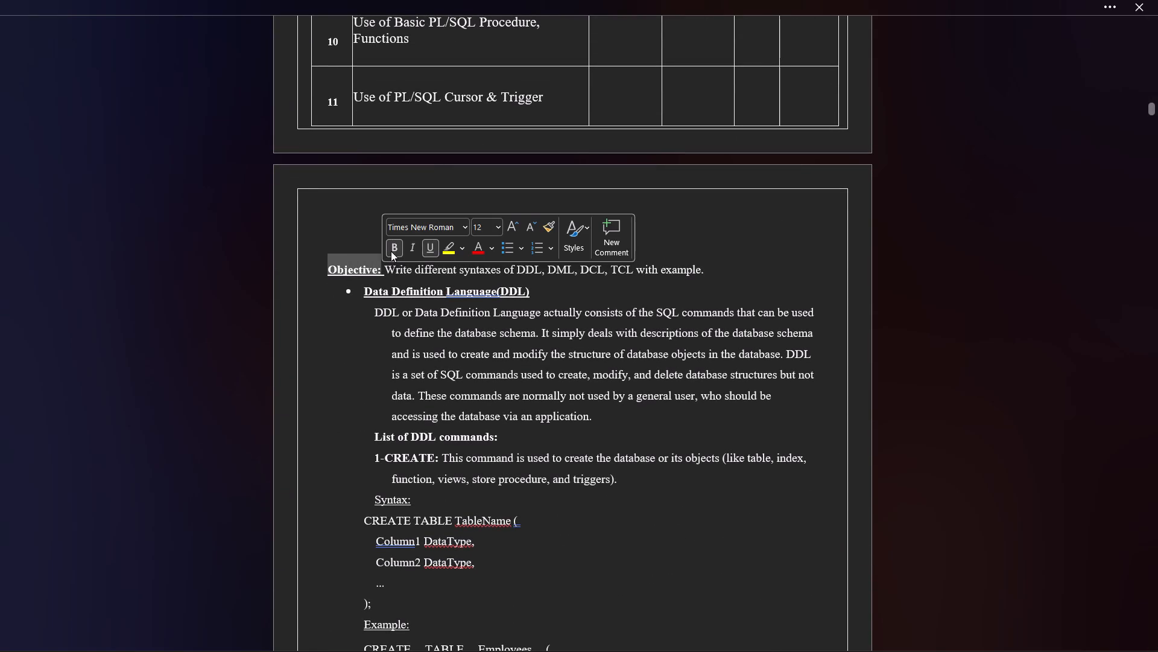
pyautogui.click(427, 249)
pyautogui.click(568, 282)
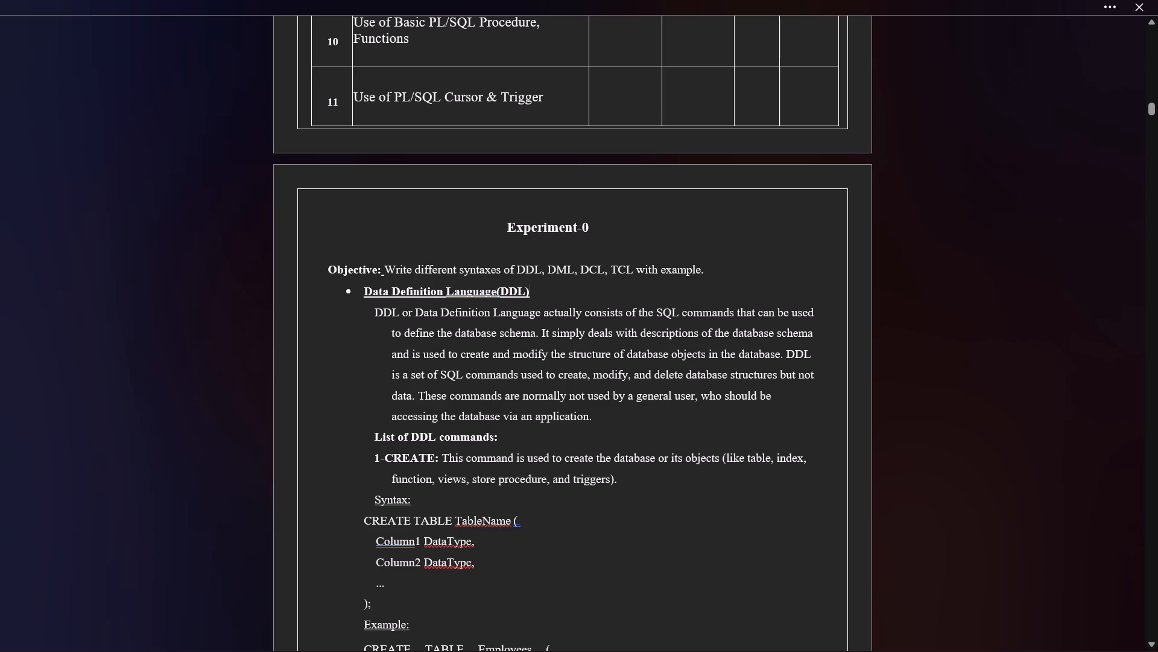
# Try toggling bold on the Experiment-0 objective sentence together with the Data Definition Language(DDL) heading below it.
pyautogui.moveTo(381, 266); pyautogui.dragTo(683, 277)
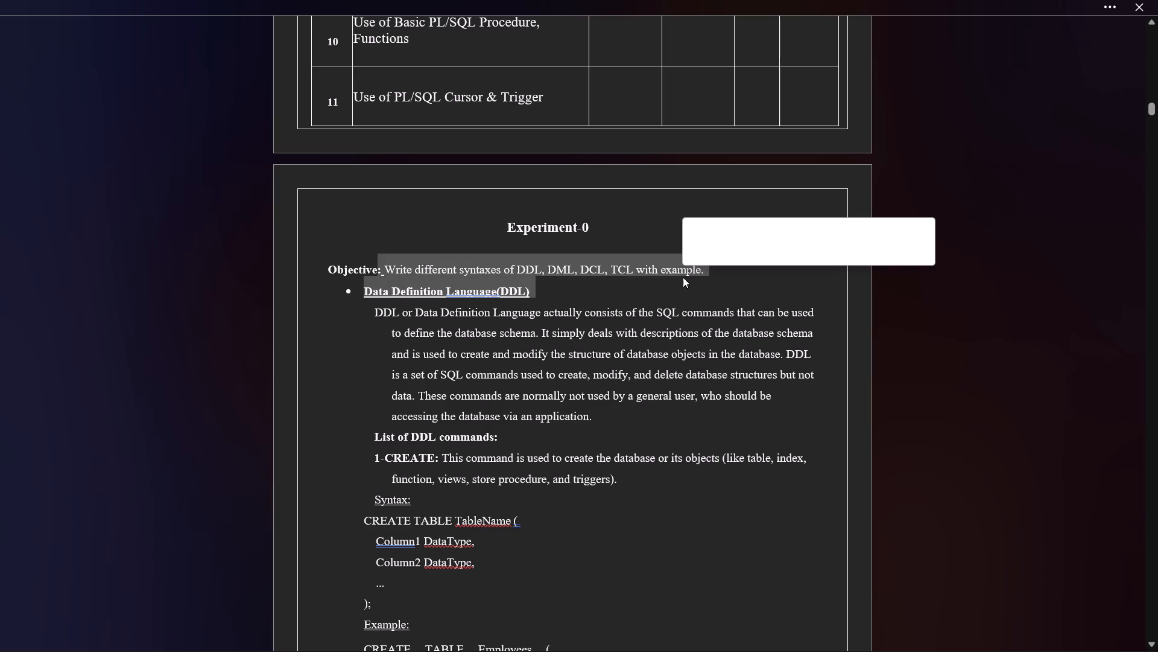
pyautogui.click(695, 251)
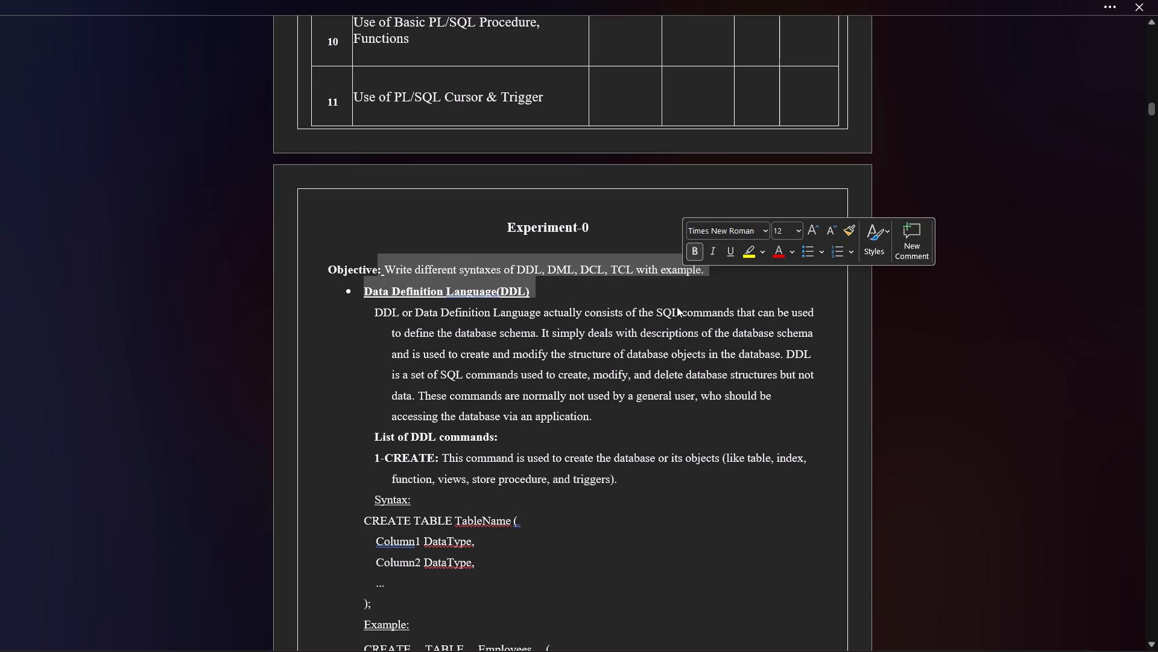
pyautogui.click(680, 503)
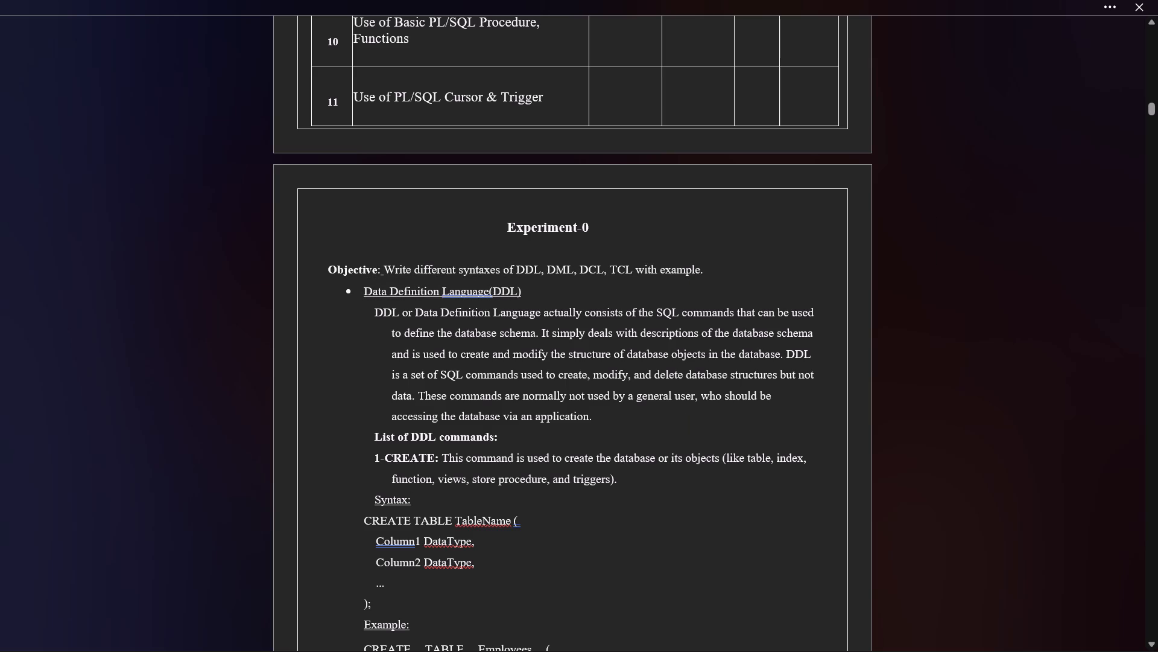
# Make the Experiment-0 objective text "Write different syntaxes of DDL, DML, DCL, TCL with example" bold.
pyautogui.moveTo(384, 269); pyautogui.dragTo(701, 268)
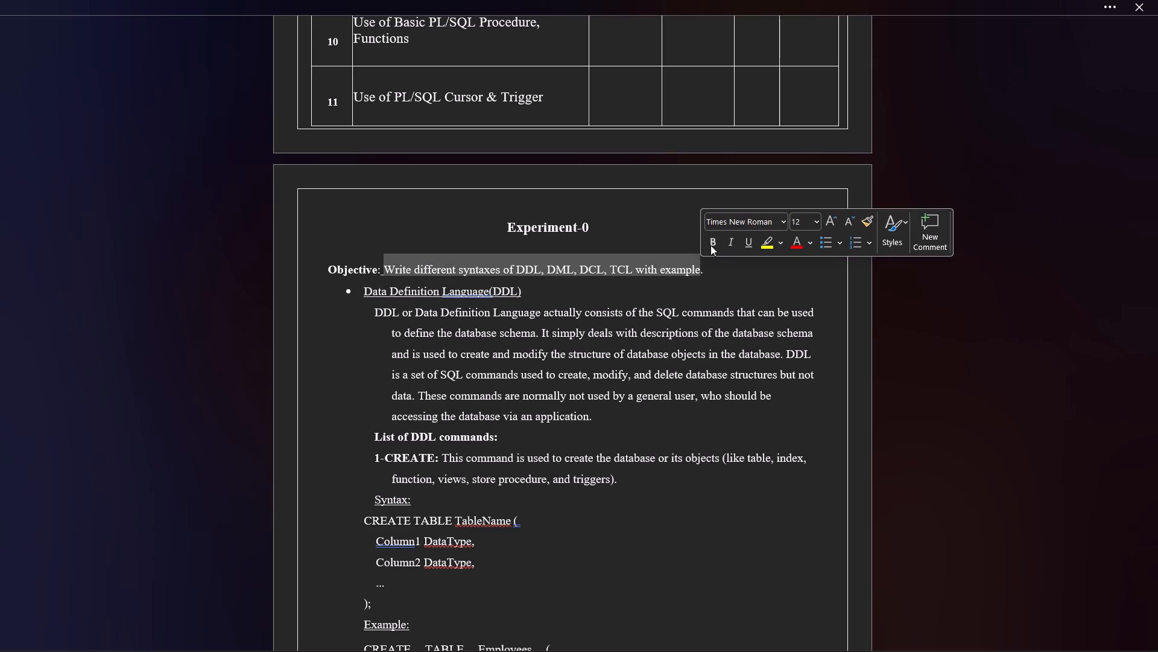
pyautogui.click(709, 243)
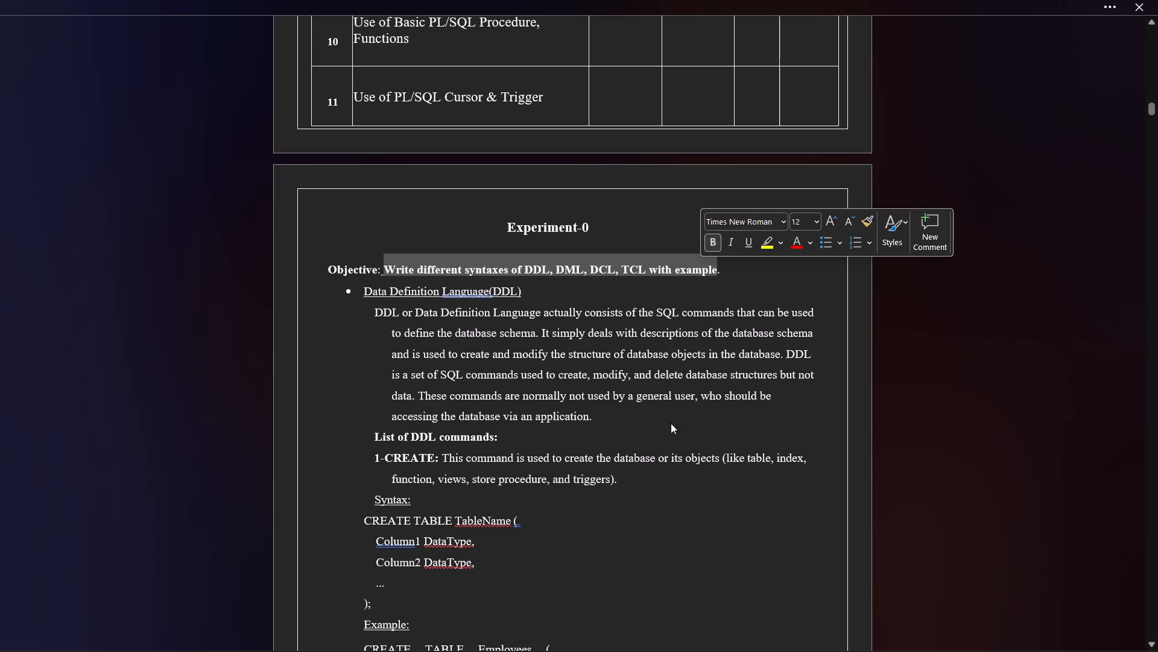
pyautogui.click(693, 554)
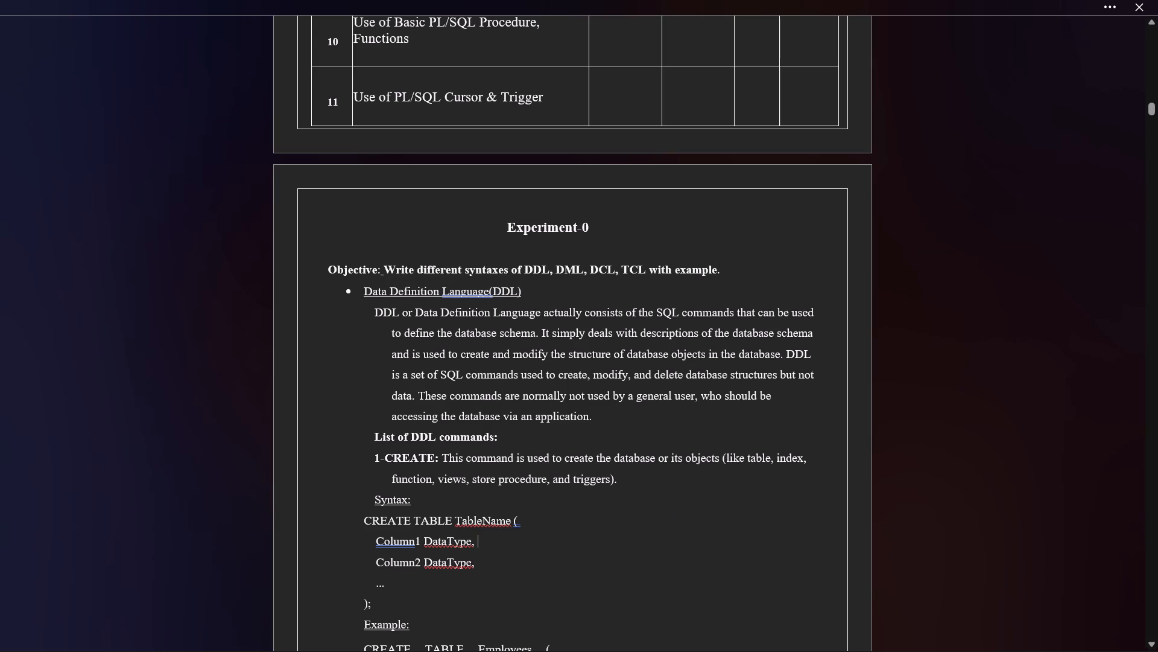
# Make only the underlined Data Definition Language(DDL) heading in Experiment-0 bold again.
pyautogui.scroll(-7, 530, 526)
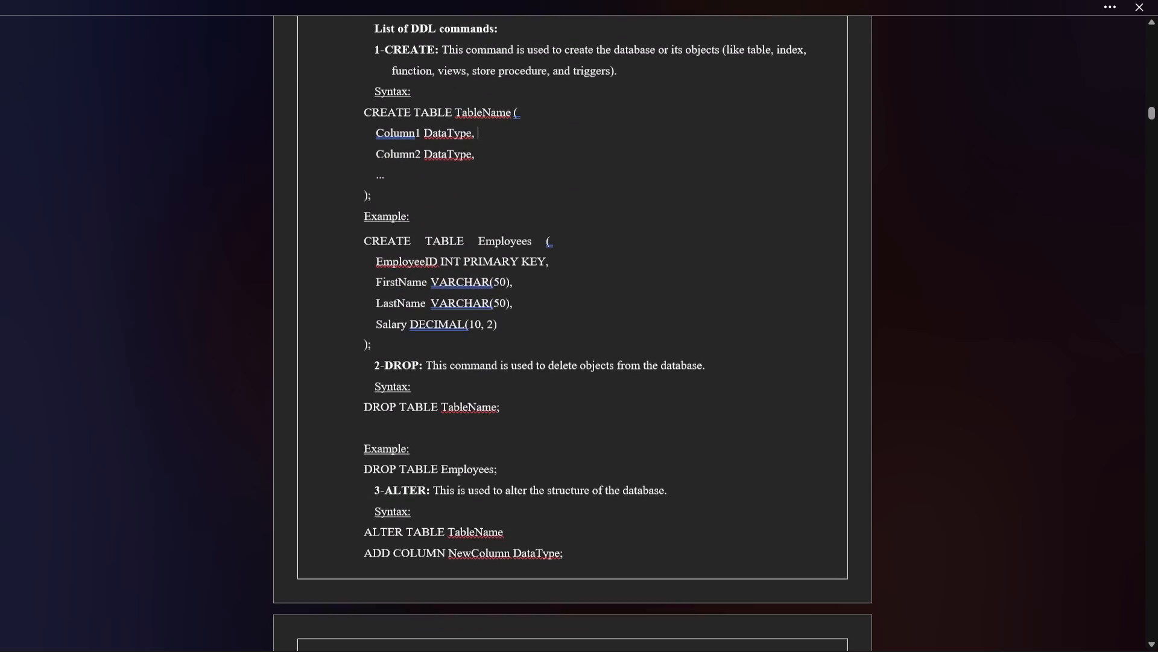
pyautogui.scroll(-2, 530, 526)
pyautogui.scroll(1, 530, 526)
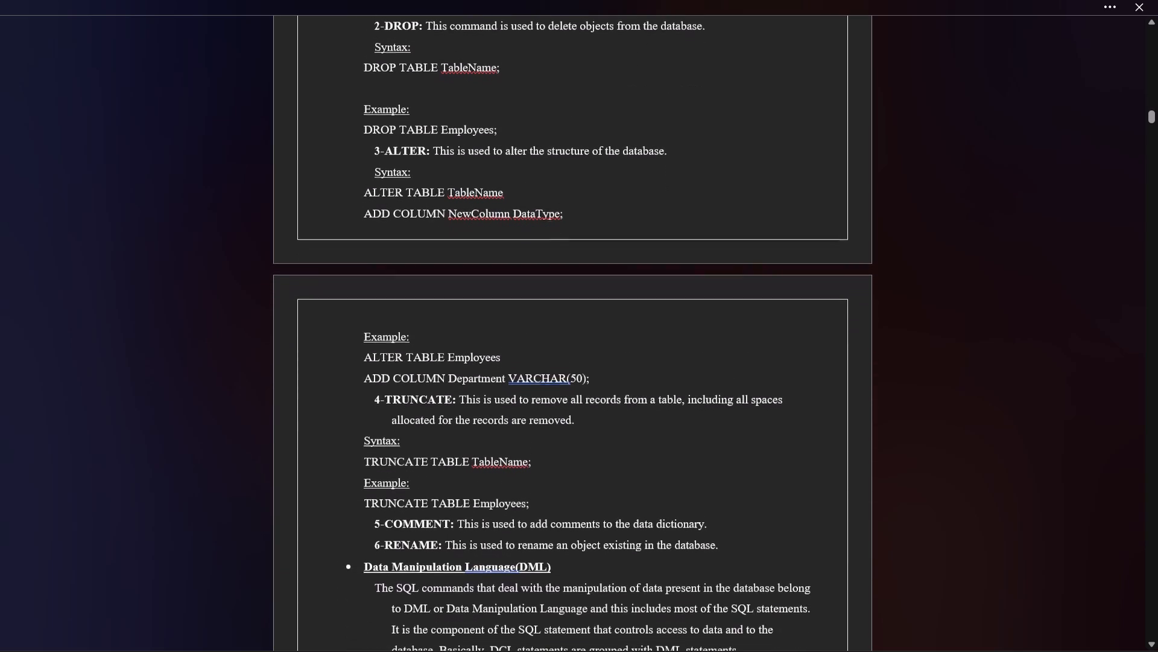
pyautogui.scroll(4, 530, 526)
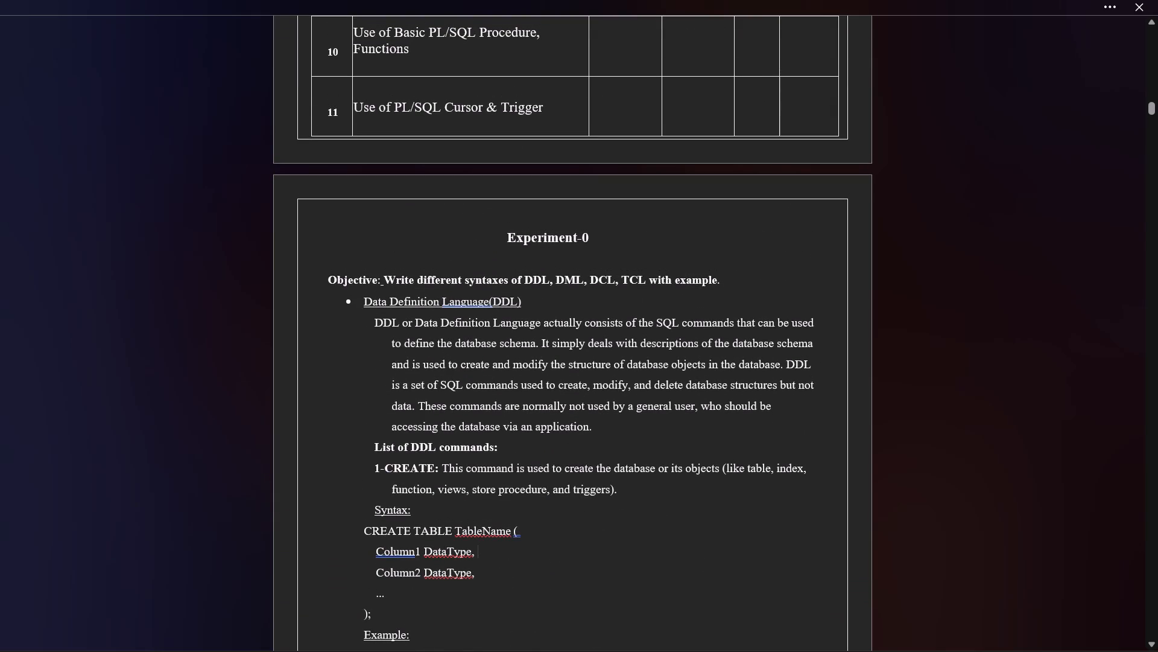
pyautogui.moveTo(364, 300); pyautogui.dragTo(536, 313)
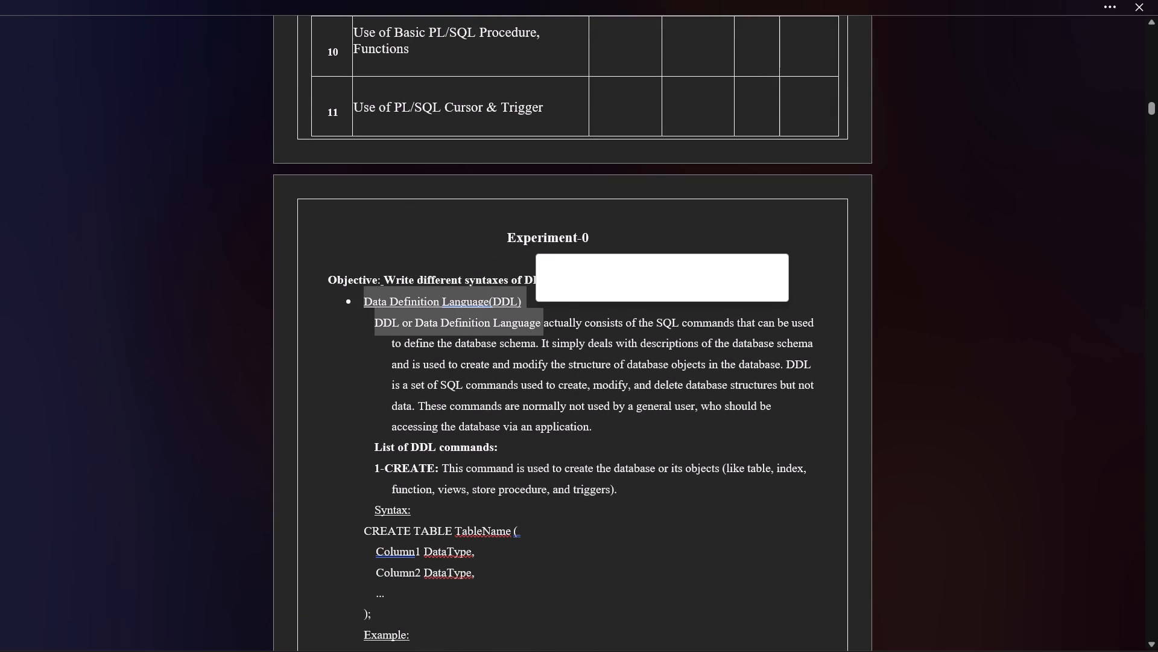
pyautogui.click(361, 333)
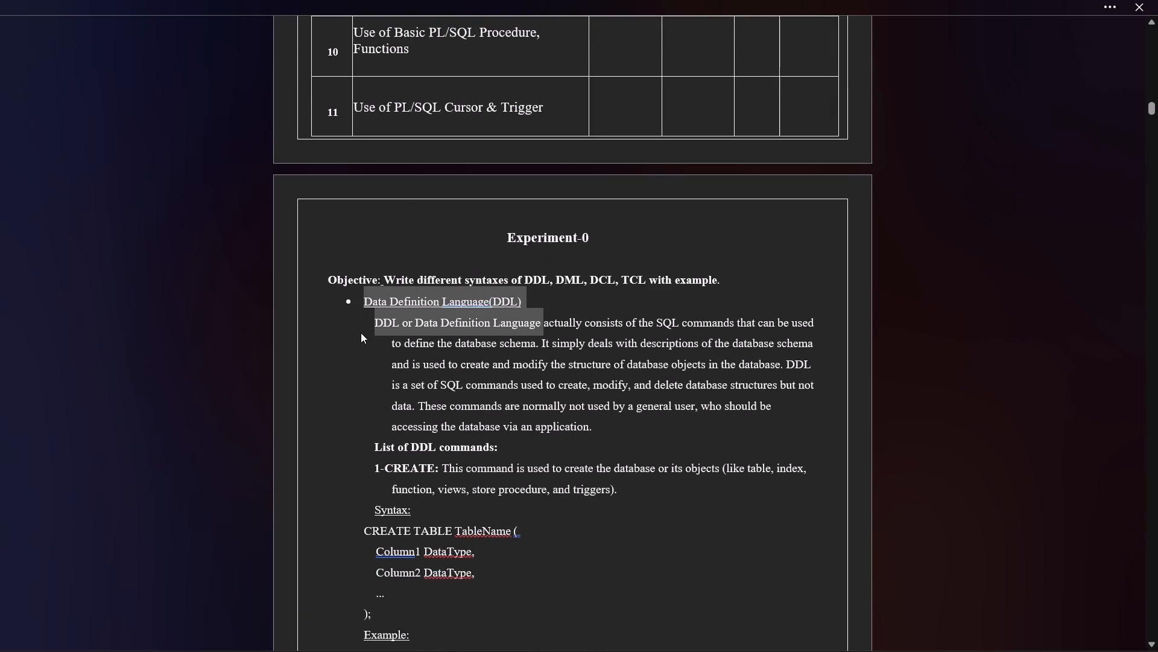
pyautogui.moveTo(359, 304); pyautogui.dragTo(522, 293)
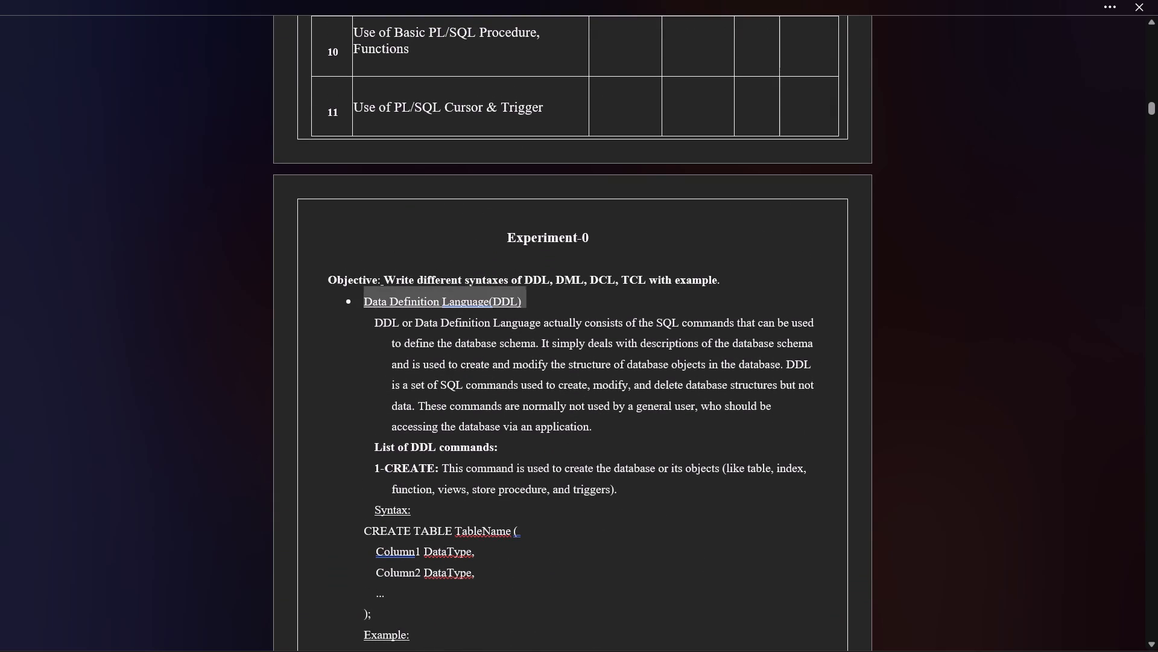
pyautogui.moveTo(522, 293); pyautogui.dragTo(525, 293)
pyautogui.click(534, 266)
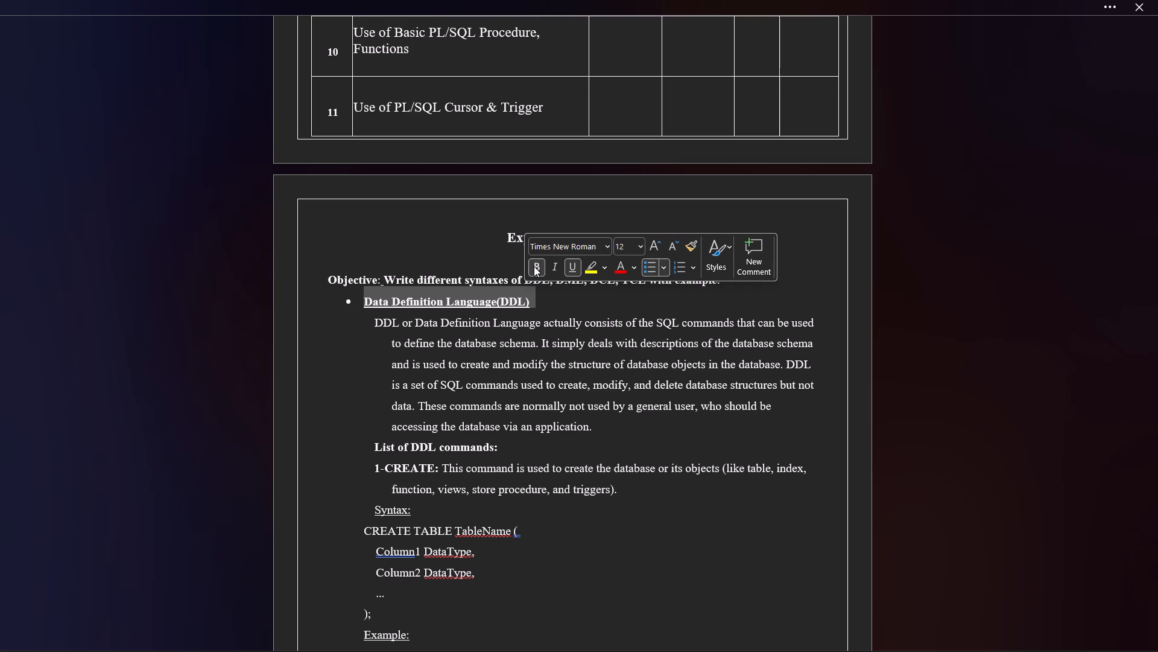
pyautogui.click(593, 286)
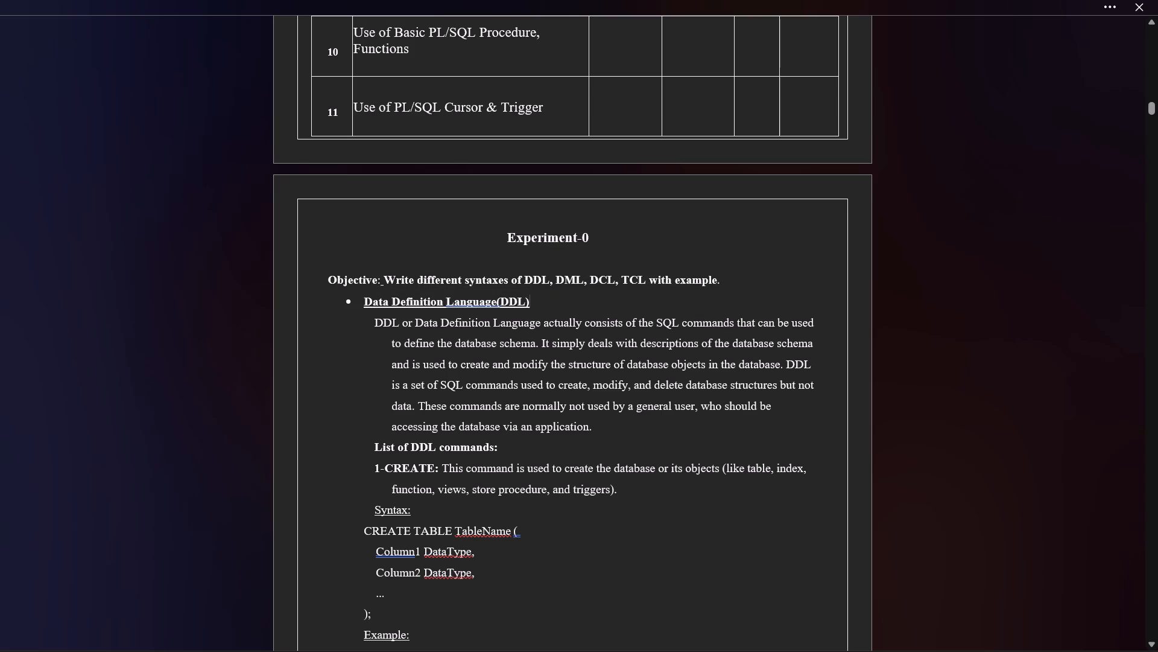
# Review the lab file from Experiment-0 through the INSERT statements of Experiment 3, examining headings, spacing and separator lines.
pyautogui.scroll(-6, 648, 606)
pyautogui.hscroll(5, 648, 606)
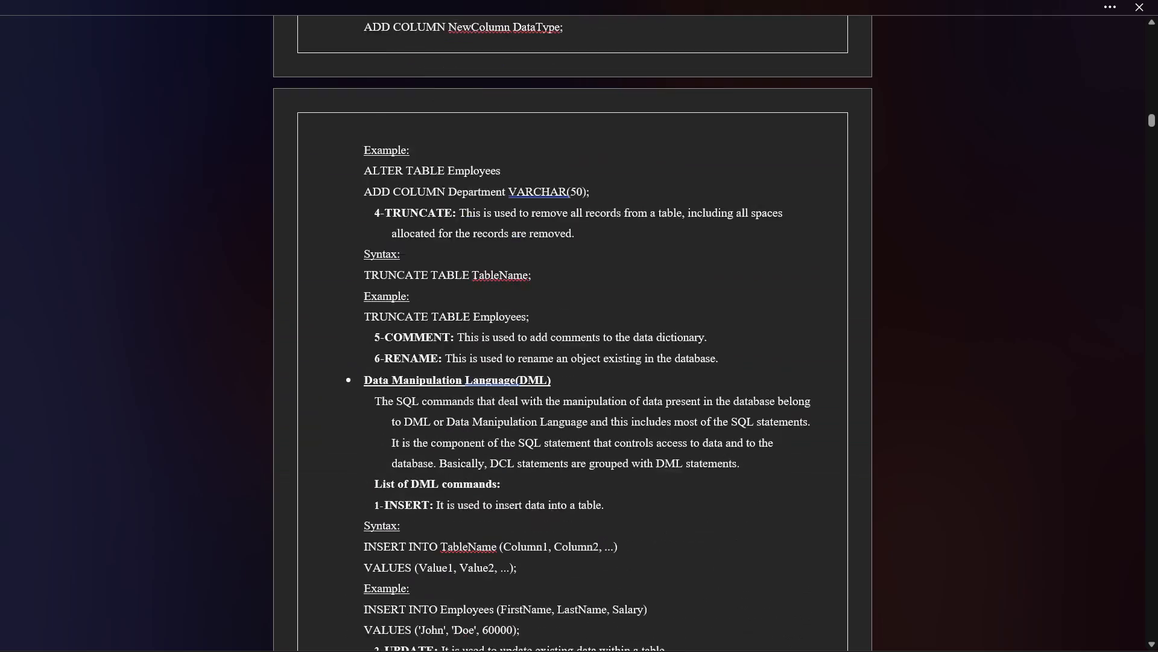
pyautogui.scroll(-5, 648, 606)
pyautogui.hscroll(2, 648, 606)
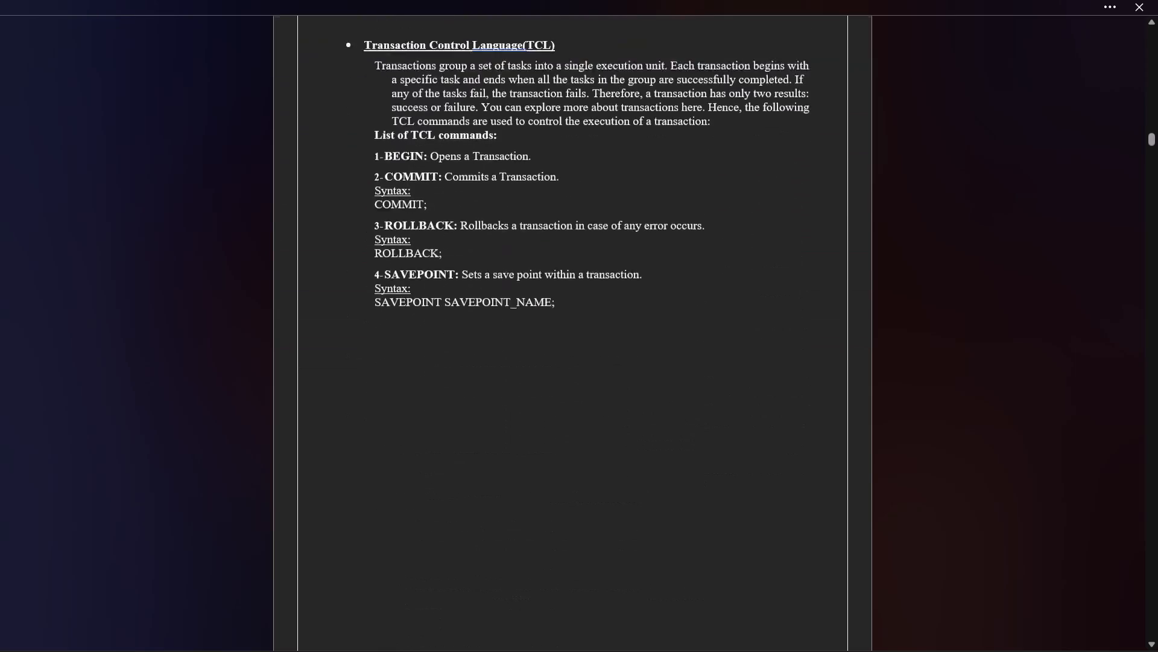
pyautogui.hscroll(2, 648, 606)
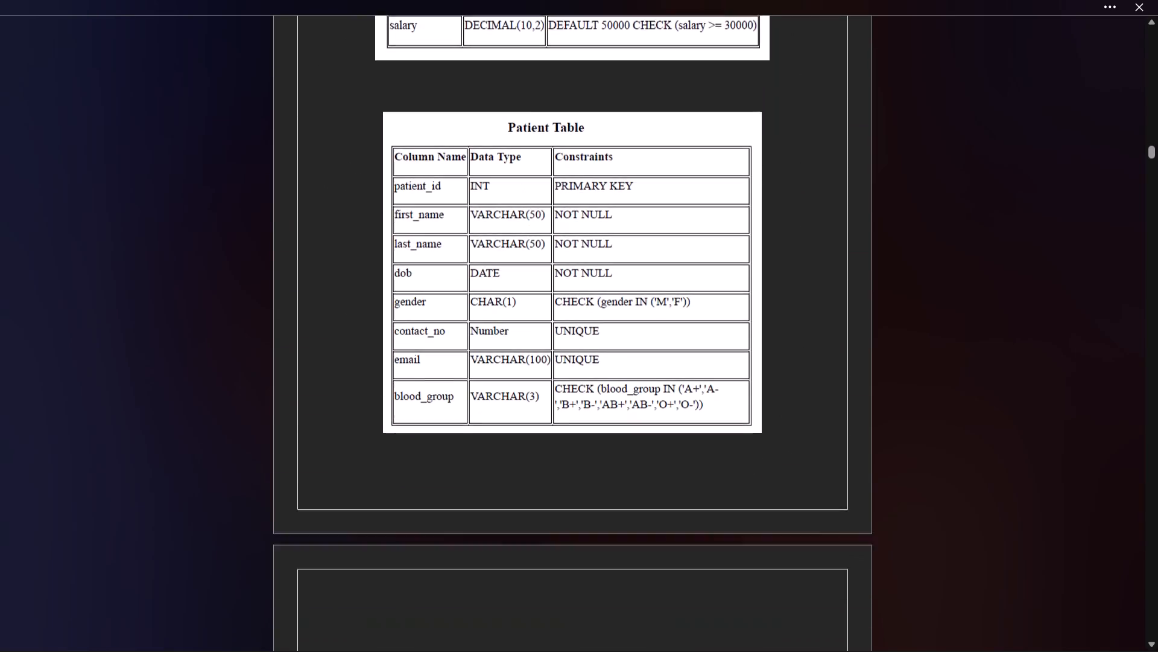
pyautogui.scroll(-7, 648, 606)
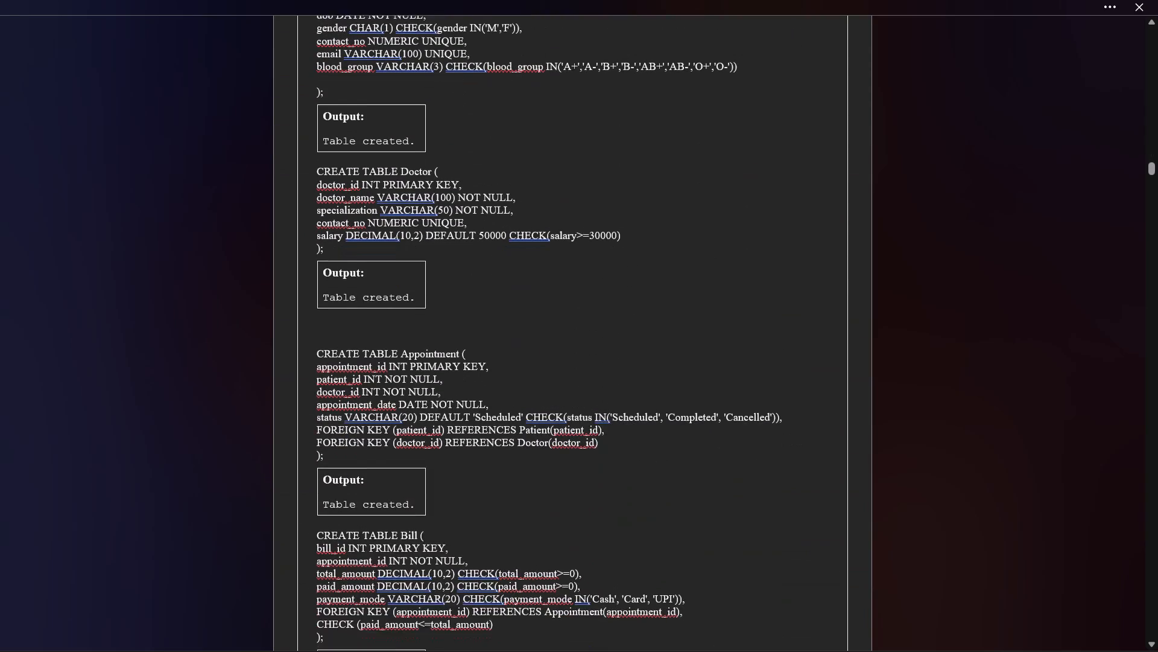
pyautogui.scroll(-1, 648, 606)
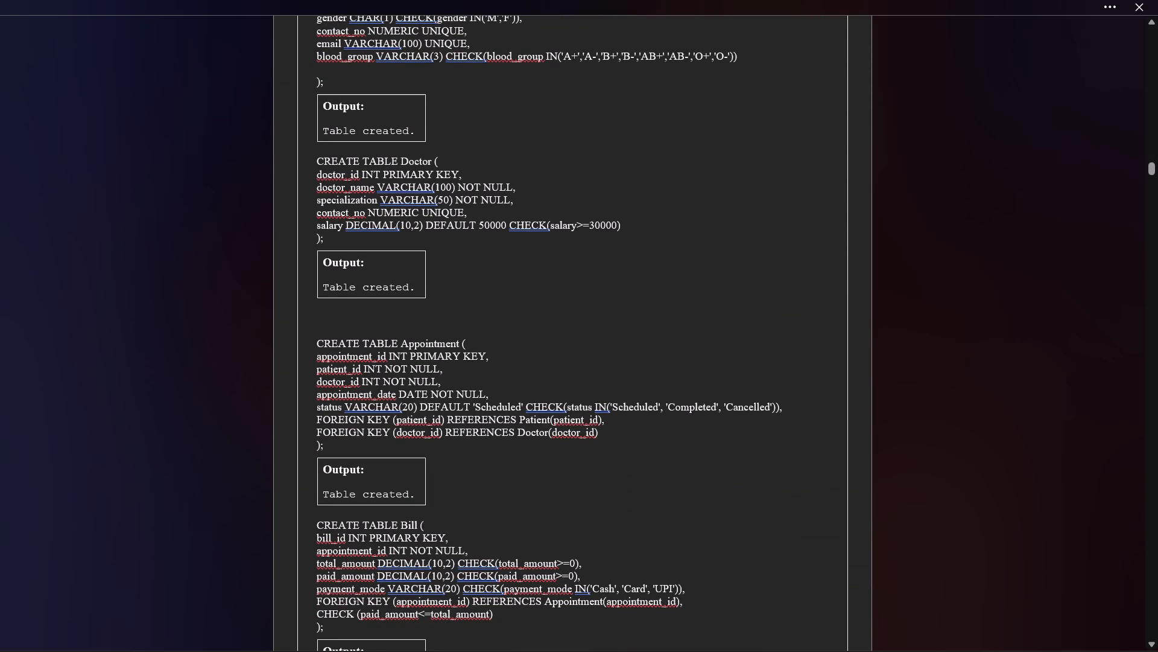
pyautogui.scroll(-5, 552, 525)
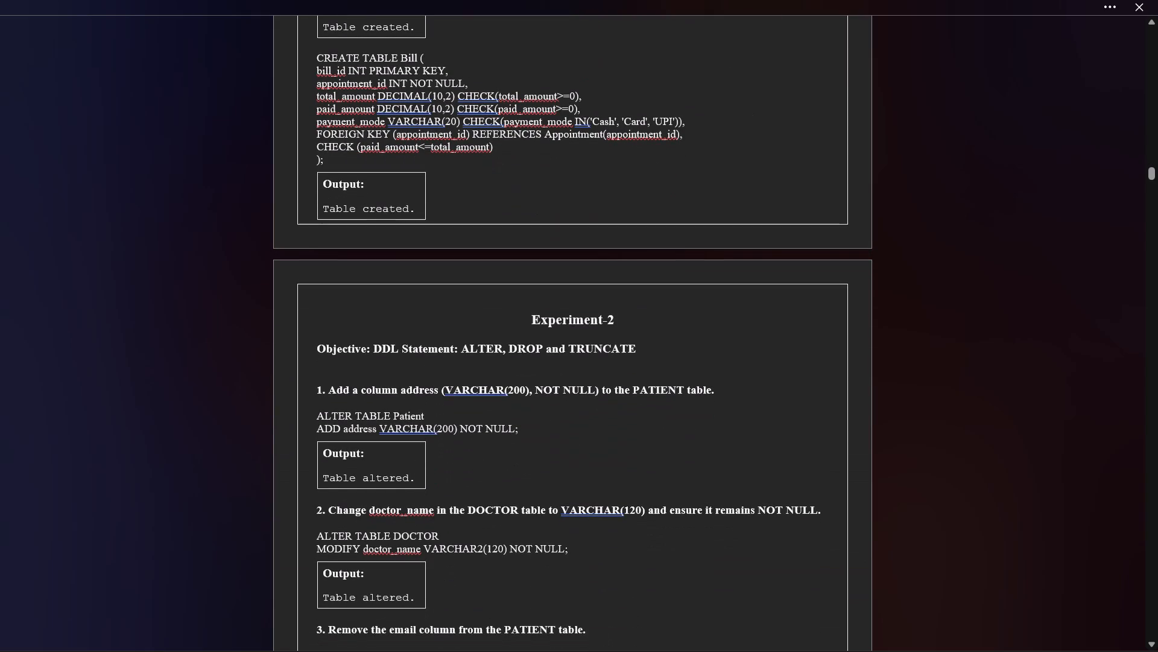
pyautogui.scroll(-2, 578, 510)
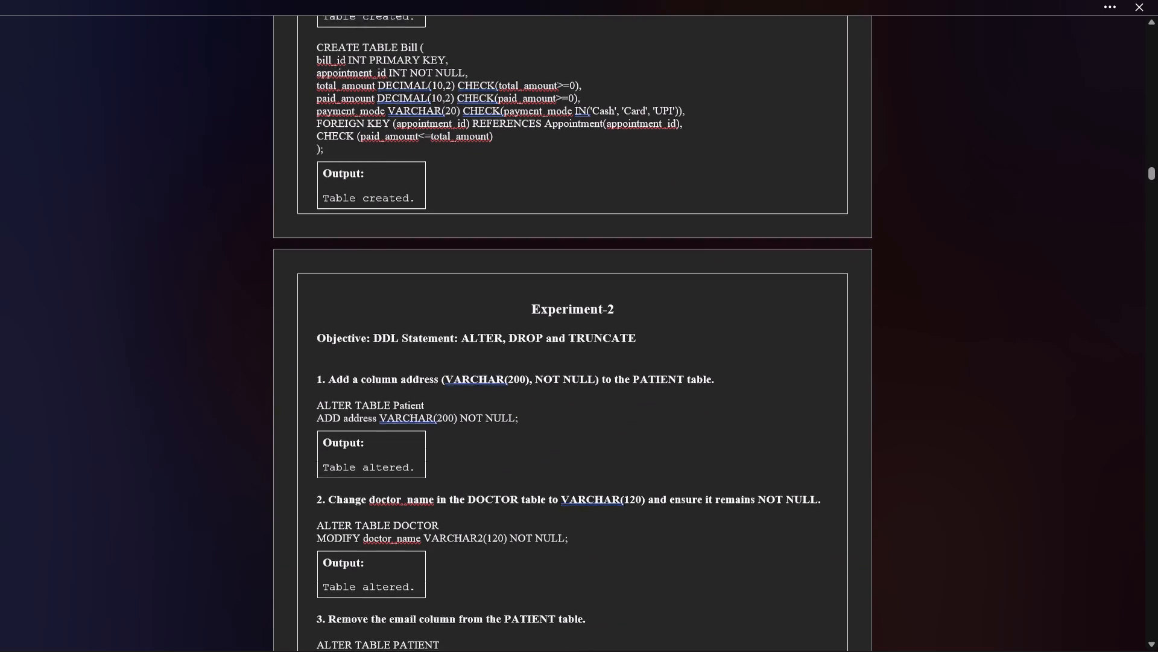
pyautogui.scroll(-9, 578, 510)
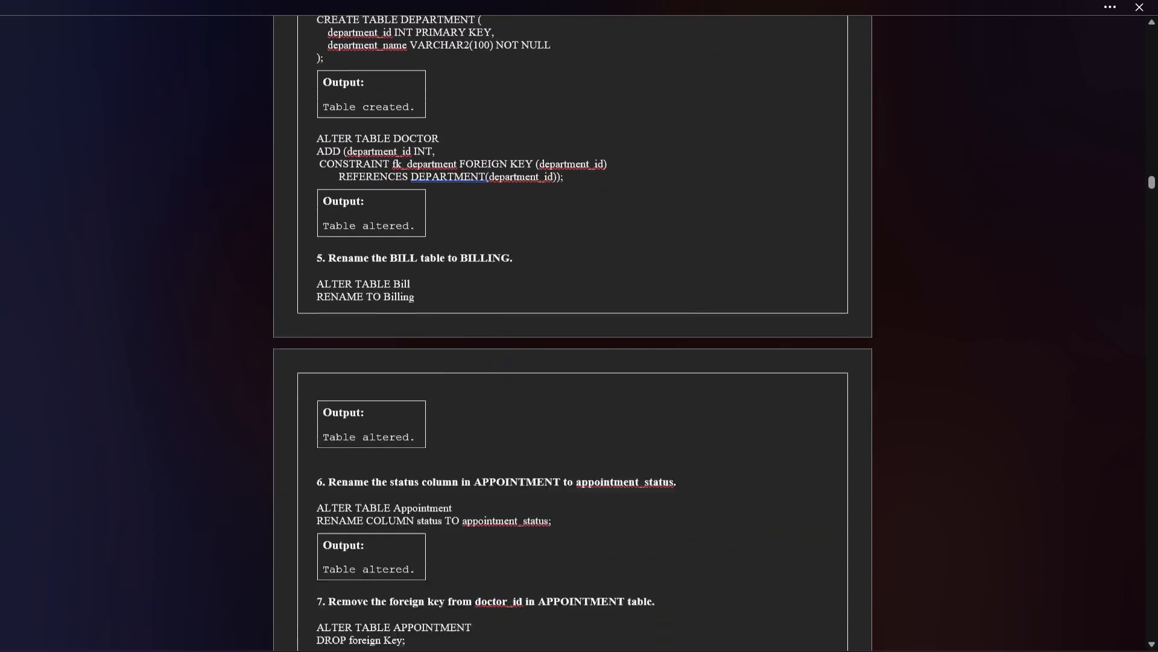
pyautogui.scroll(-1, 578, 510)
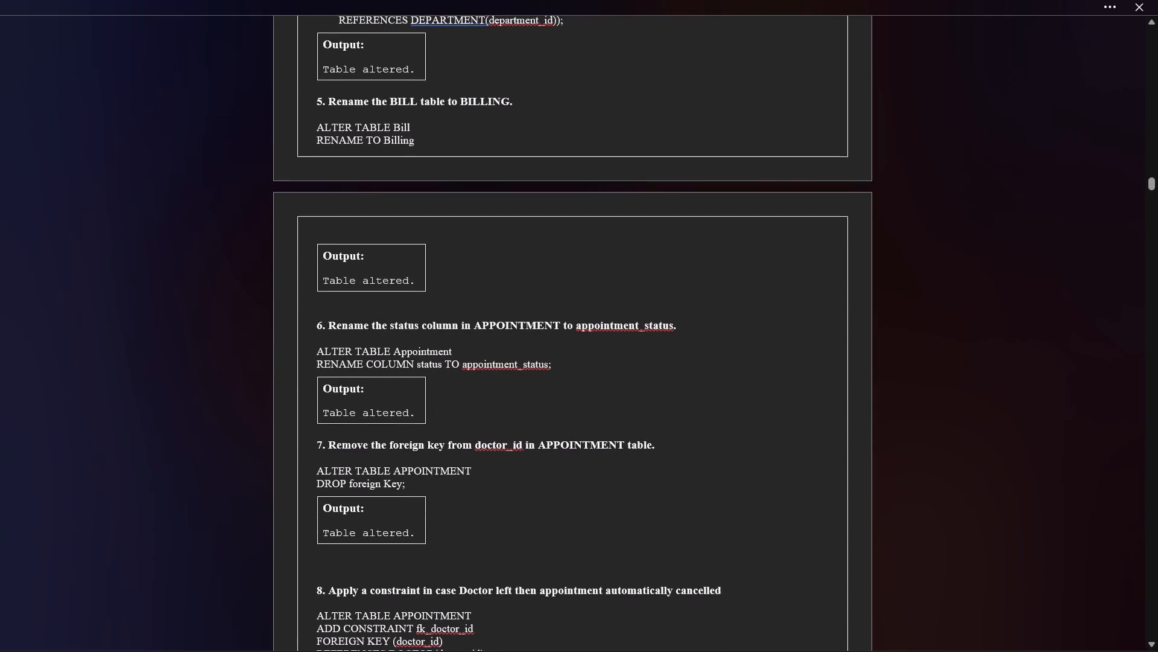
pyautogui.scroll(-2, 578, 510)
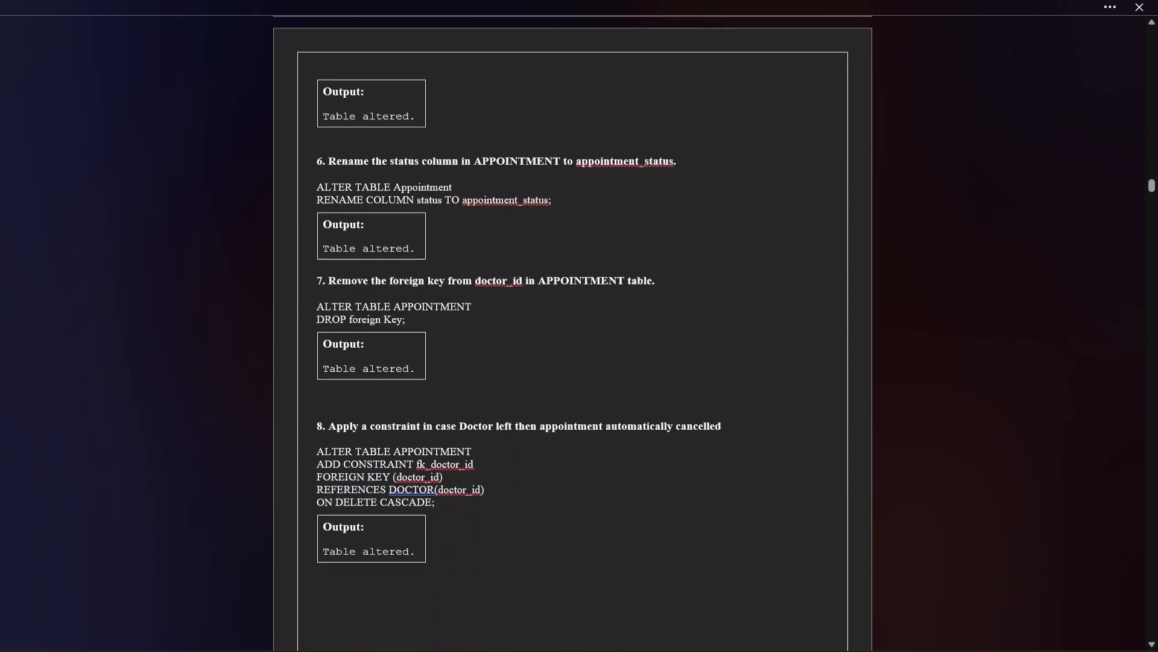
pyautogui.scroll(-7, 578, 510)
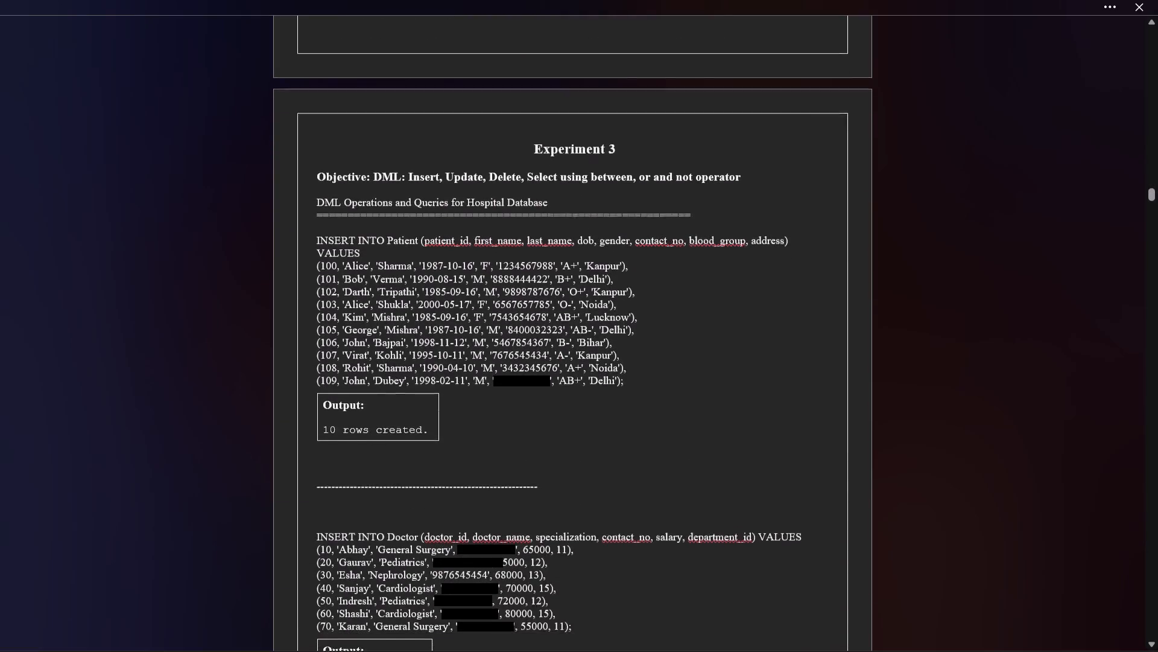
pyautogui.scroll(-6, 578, 510)
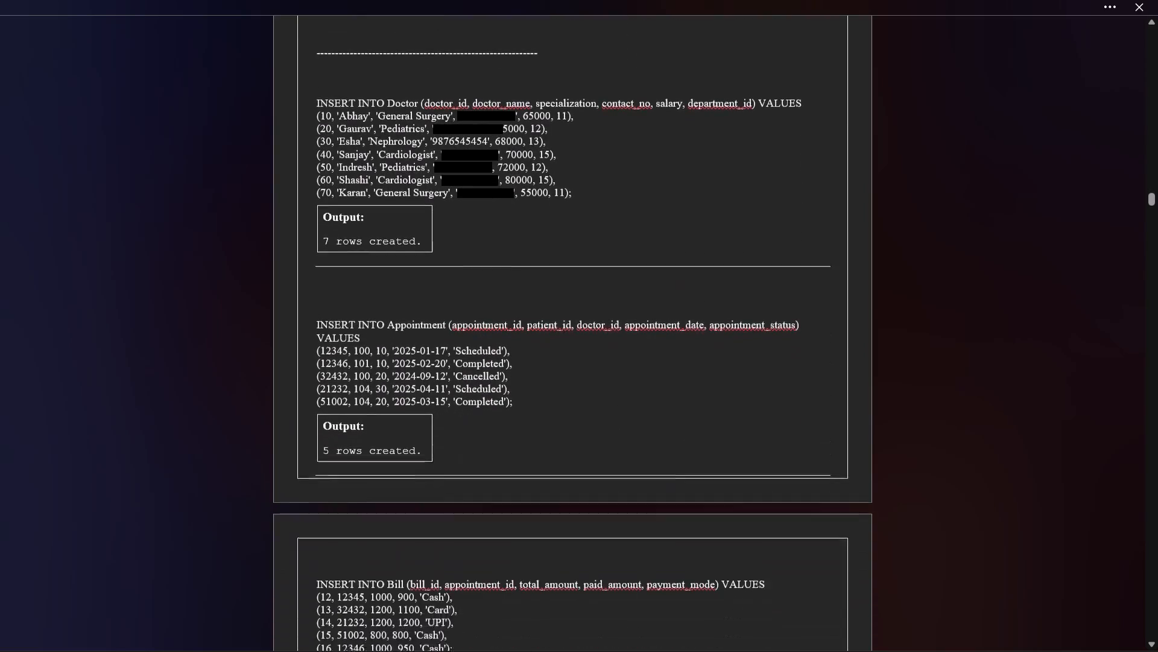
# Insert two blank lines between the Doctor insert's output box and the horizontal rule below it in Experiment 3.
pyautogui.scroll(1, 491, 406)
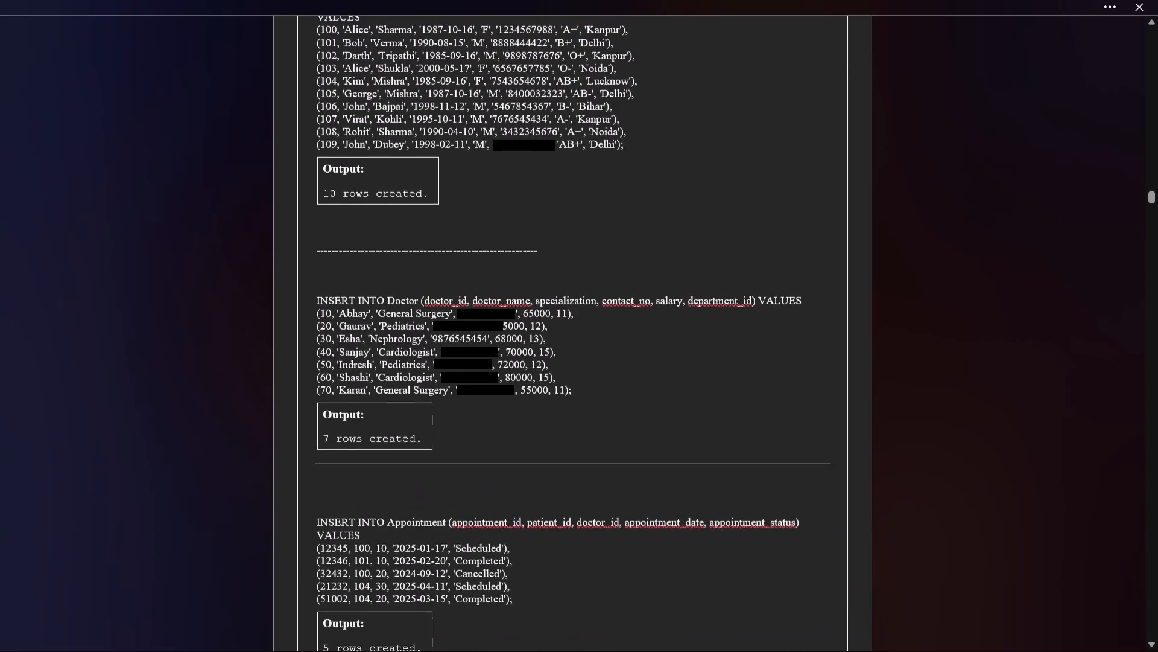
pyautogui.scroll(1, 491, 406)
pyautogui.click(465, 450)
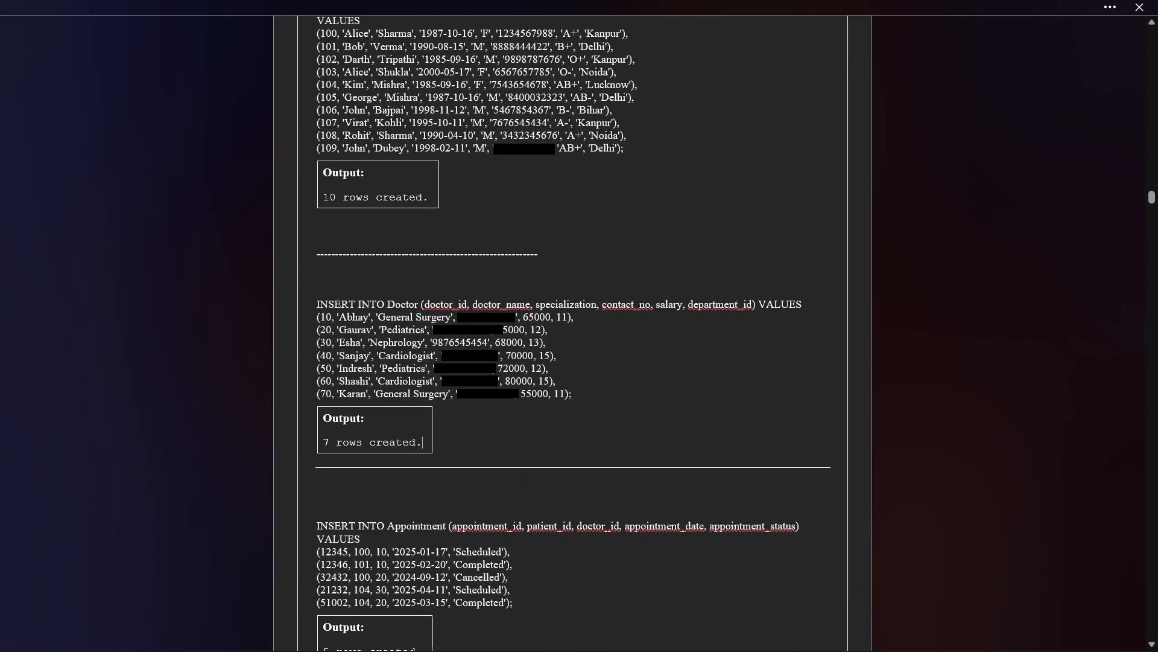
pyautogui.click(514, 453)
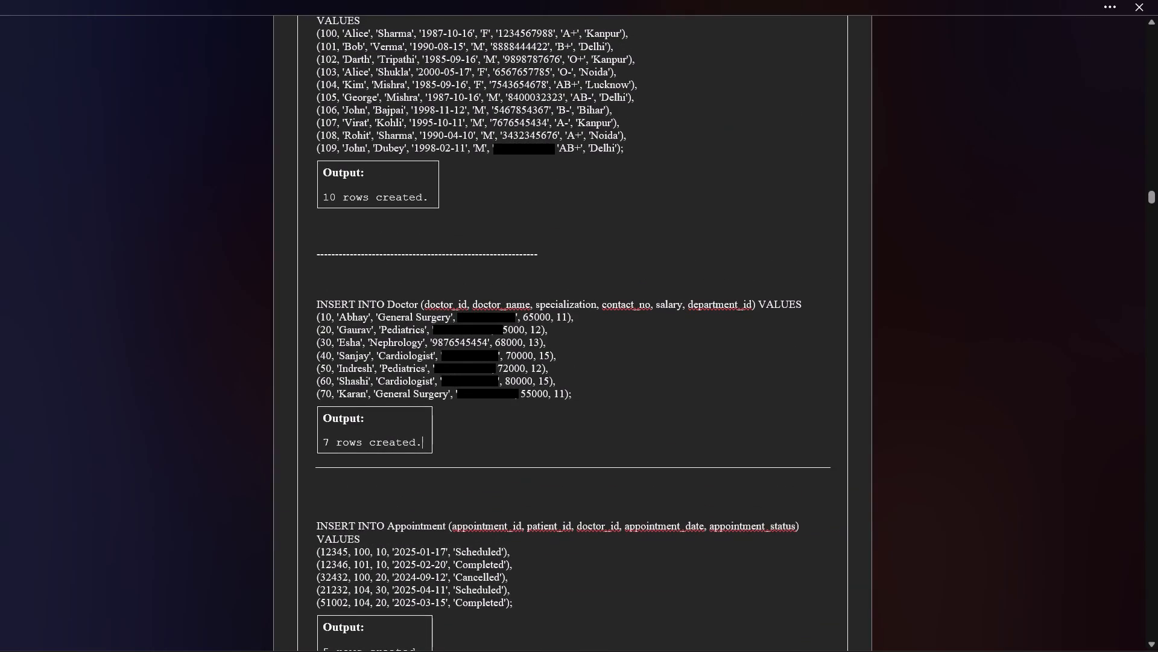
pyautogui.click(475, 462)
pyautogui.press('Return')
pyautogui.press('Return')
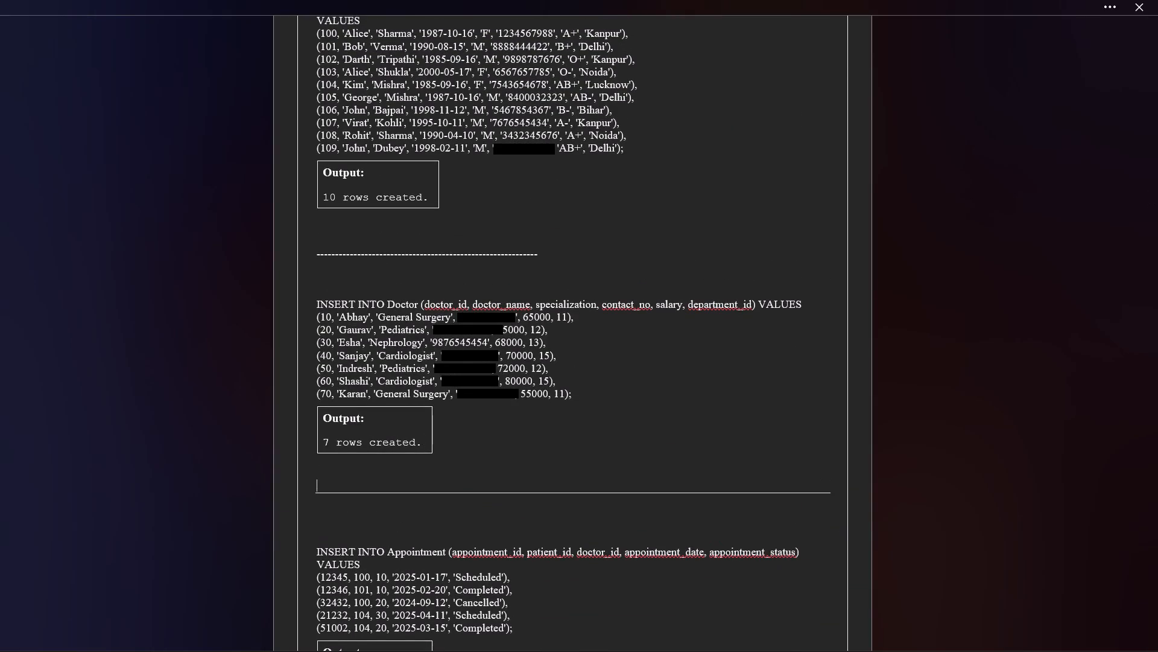
# Delete the short dashed separator between the Patient insert's output box and the INSERT INTO Doctor statement.
pyautogui.scroll(-3, 475, 462)
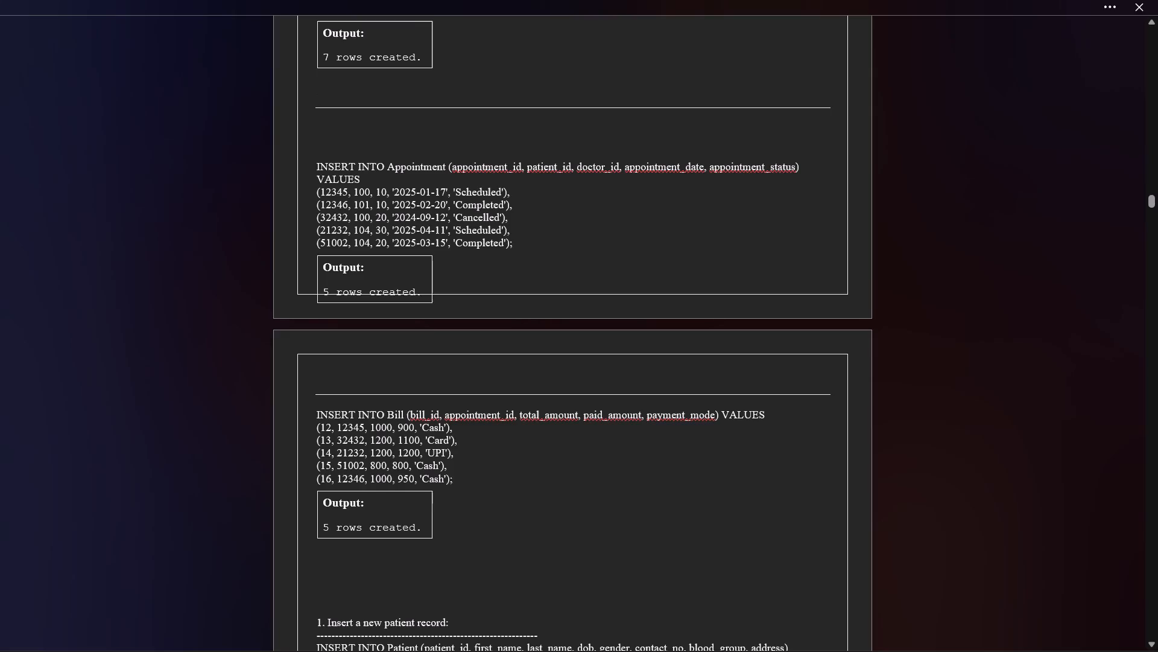
pyautogui.click(410, 84)
pyautogui.scroll(4, 410, 84)
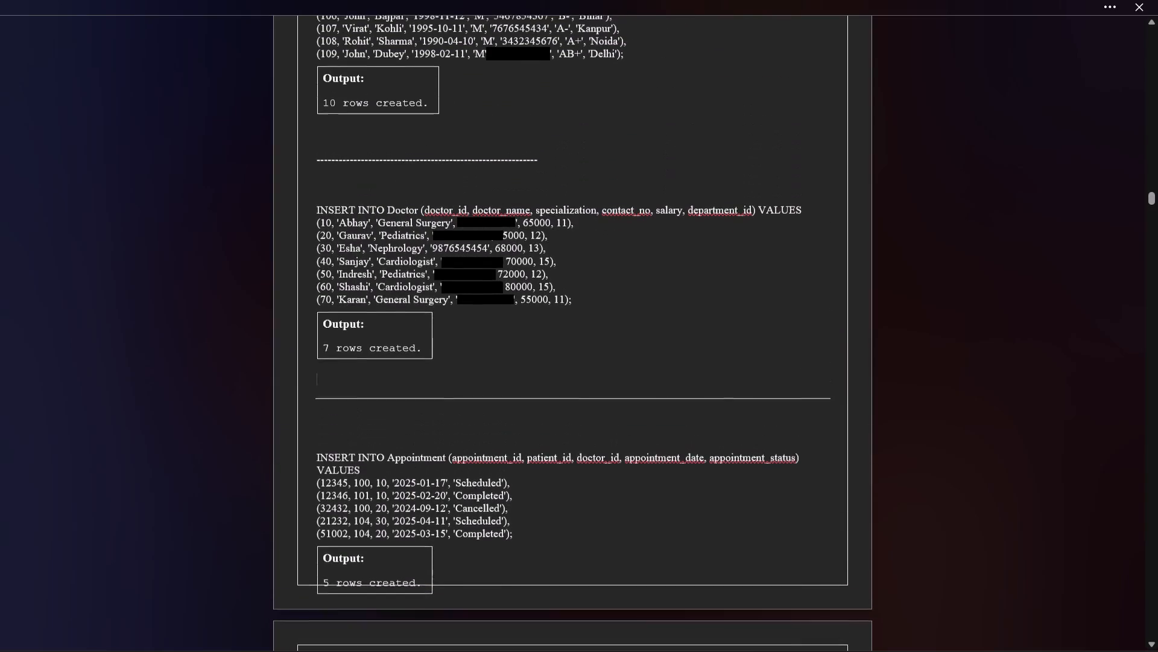
pyautogui.moveTo(542, 159); pyautogui.dragTo(315, 150)
pyautogui.press('BackSpace')
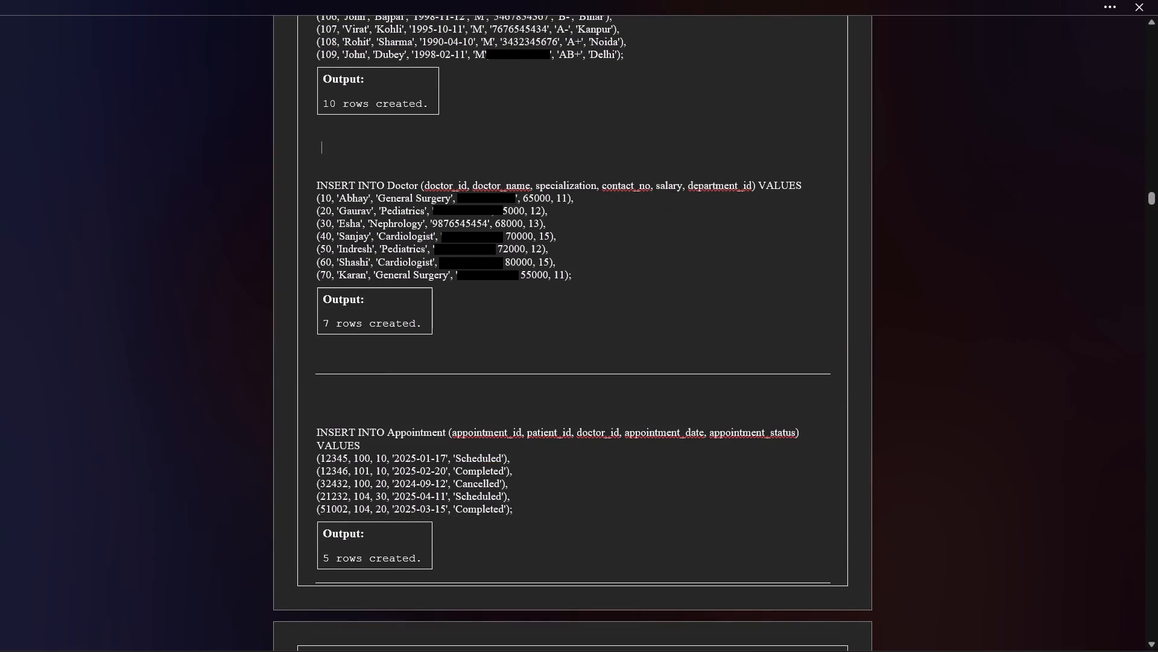
# Remove the horizontal rule and the blank lines directly above it between the Doctor output box and the INSERT INTO Appointment statement.
pyautogui.moveTo(832, 377); pyautogui.dragTo(395, 368)
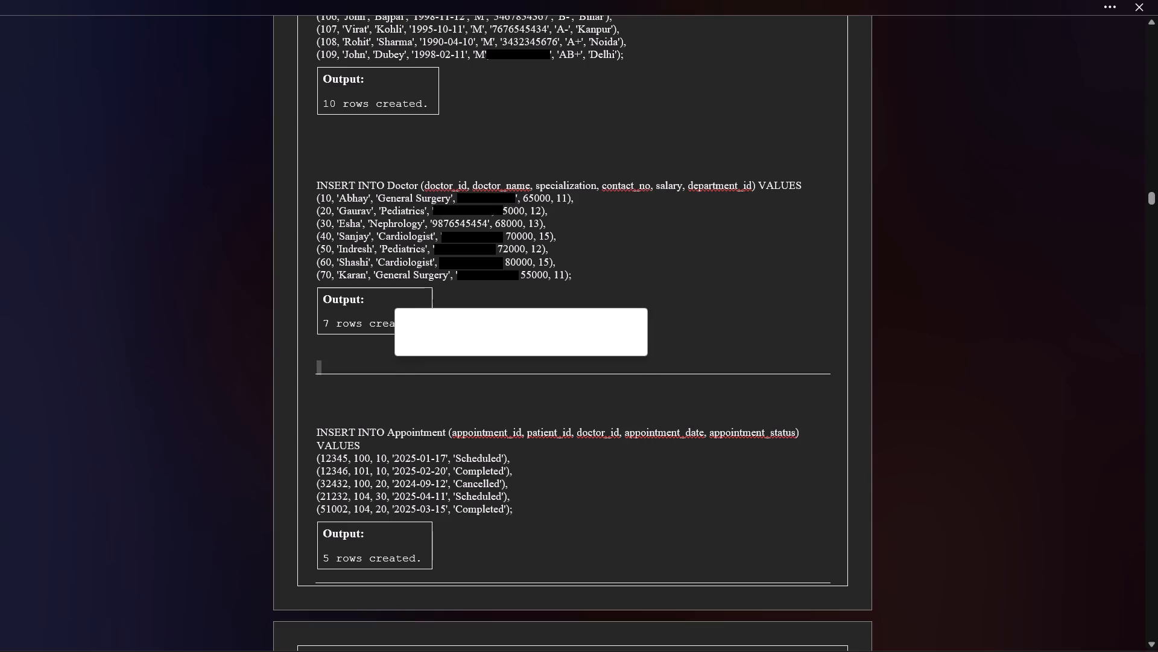
pyautogui.click(425, 372)
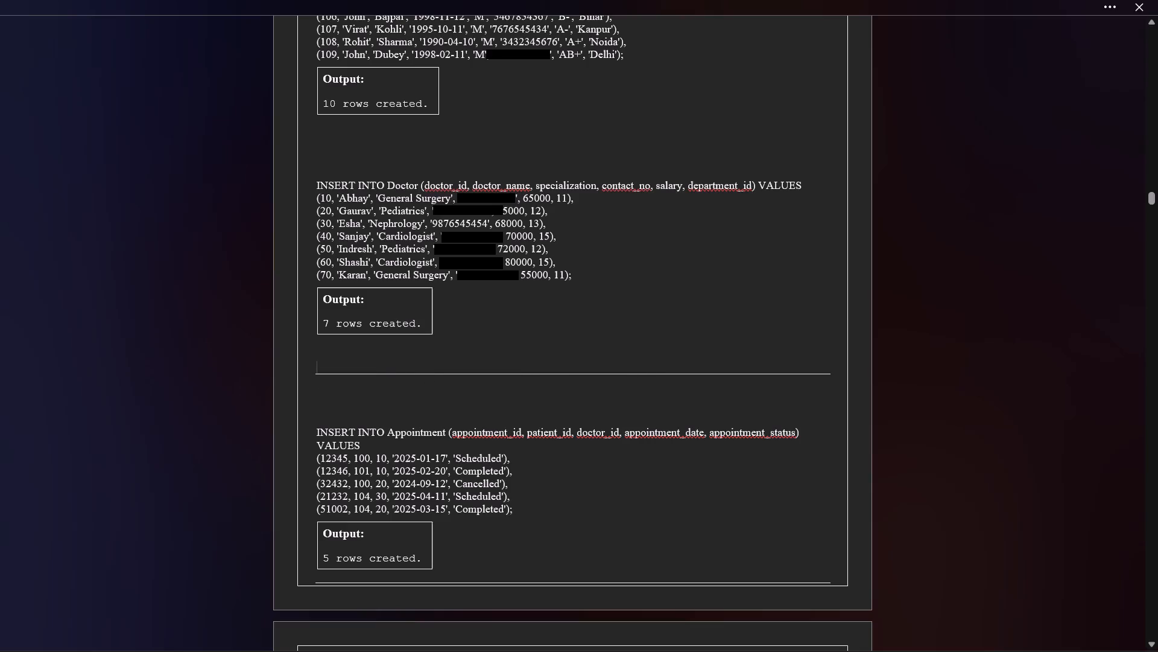
pyautogui.click(830, 375)
pyautogui.press('BackSpace')
pyautogui.press('BackSpace')
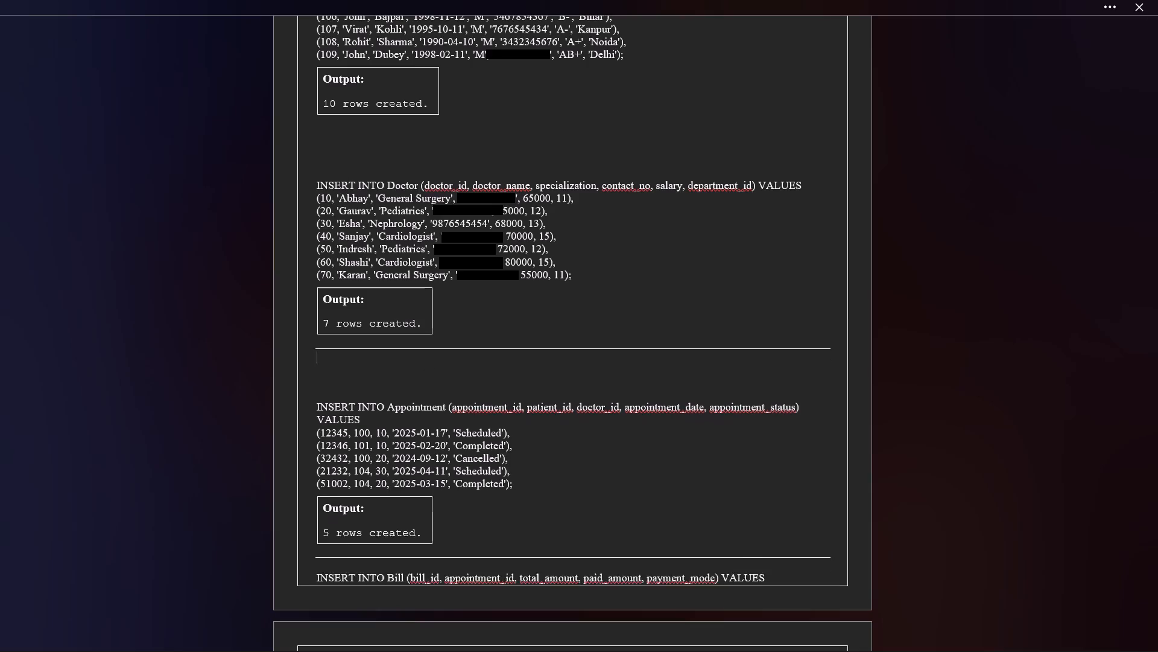
pyautogui.press('BackSpace')
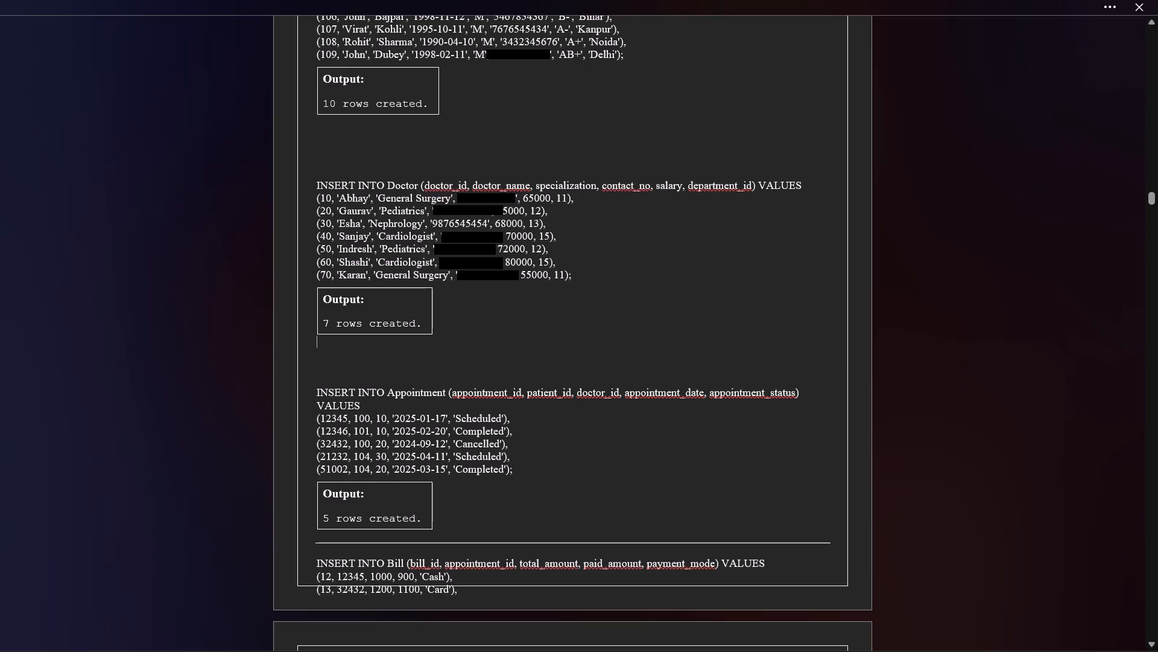
# Remove four surplus blank lines above the INSERT INTO Doctor statement, leaving one below the Patient output box.
pyautogui.click(464, 171)
pyautogui.press('BackSpace')
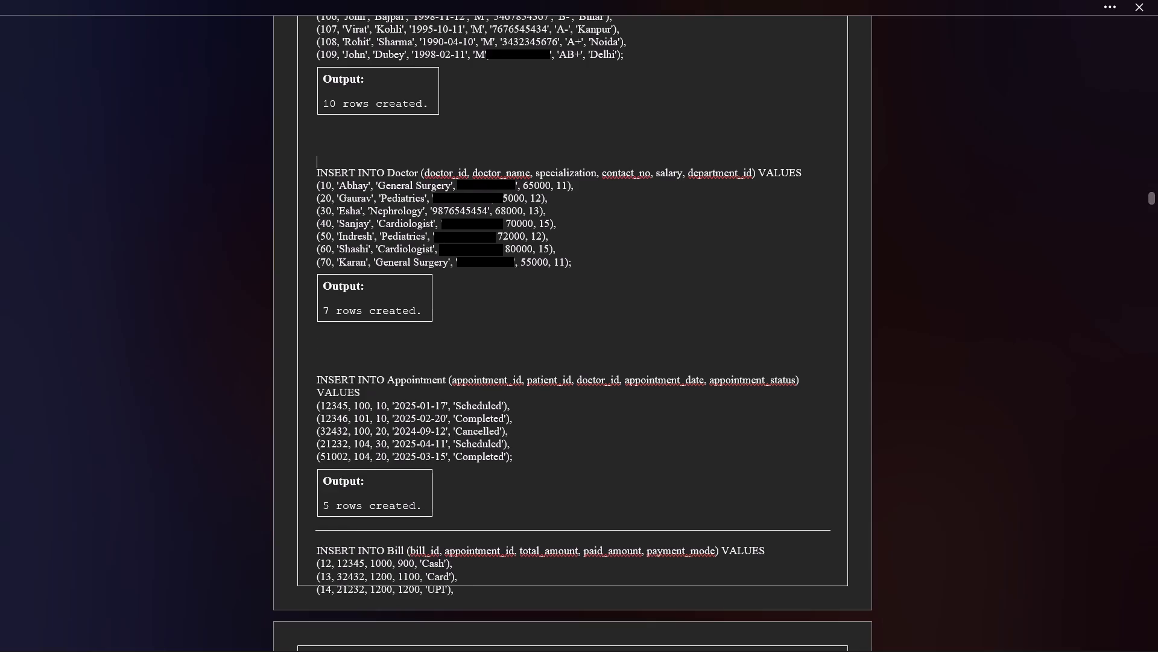
pyautogui.press('BackSpace')
pyautogui.press('BackSpace')
pyautogui.press('BackSpace')
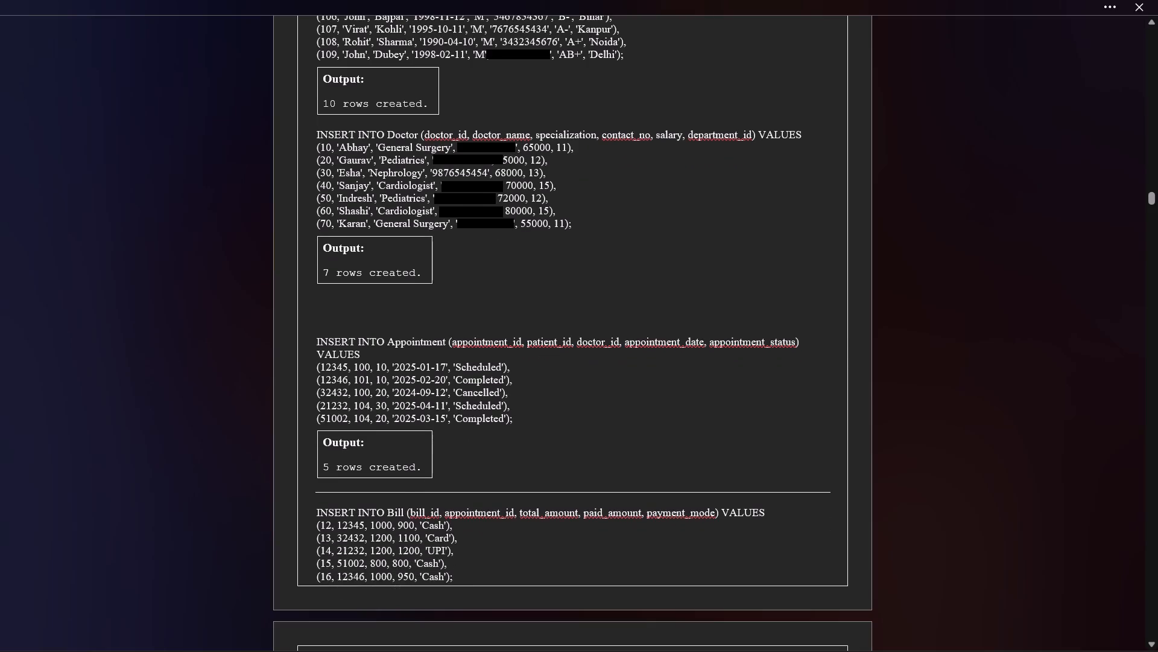
# Replace the equals-sign line under "DML Operations and Queries for Hospital Database" with a dashed line nearly as wide as the text area.
pyautogui.scroll(4, 524, 211)
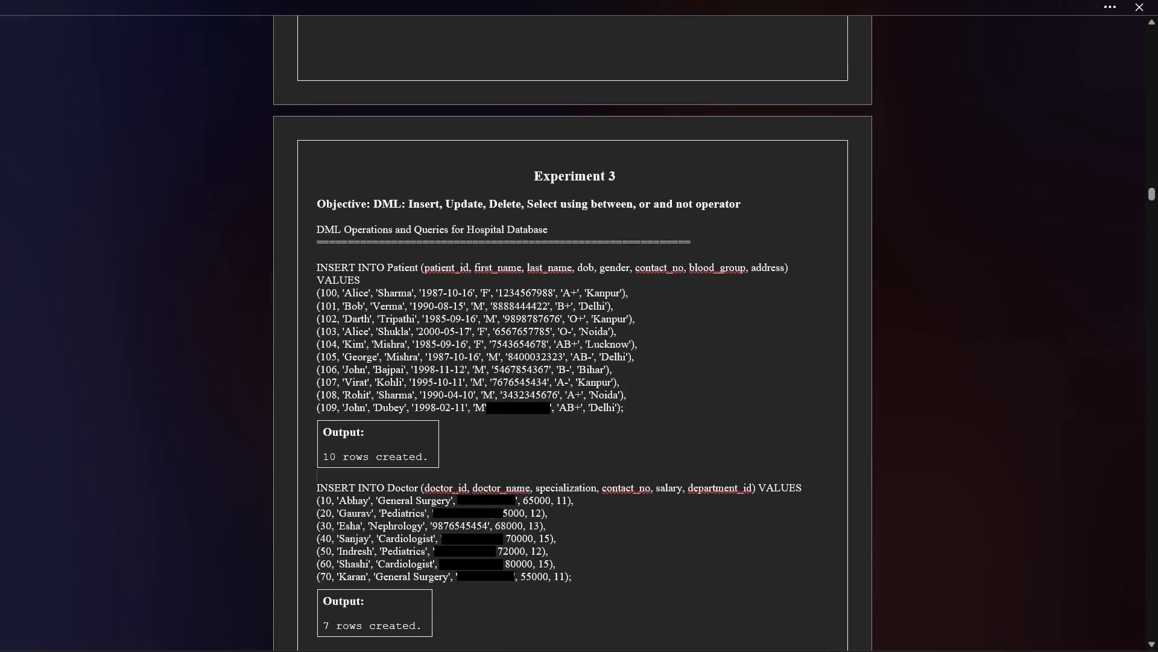
pyautogui.click(695, 244)
pyautogui.moveTo(695, 244); pyautogui.dragTo(408, 232)
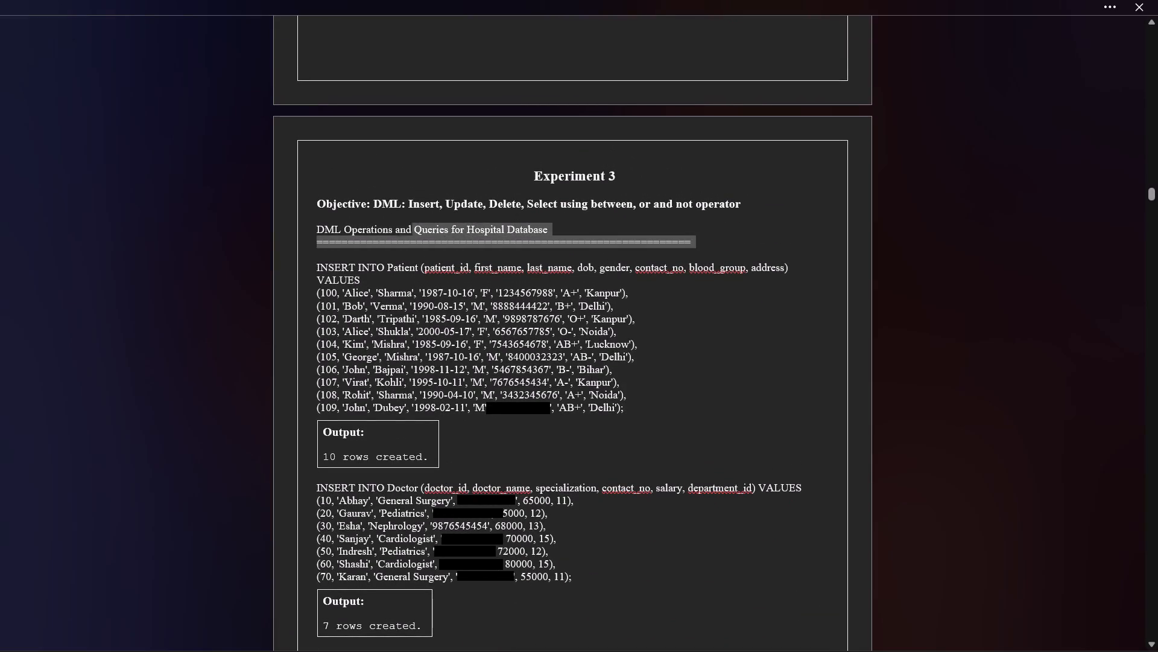
pyautogui.moveTo(408, 232); pyautogui.dragTo(315, 242)
pyautogui.press('BackSpace')
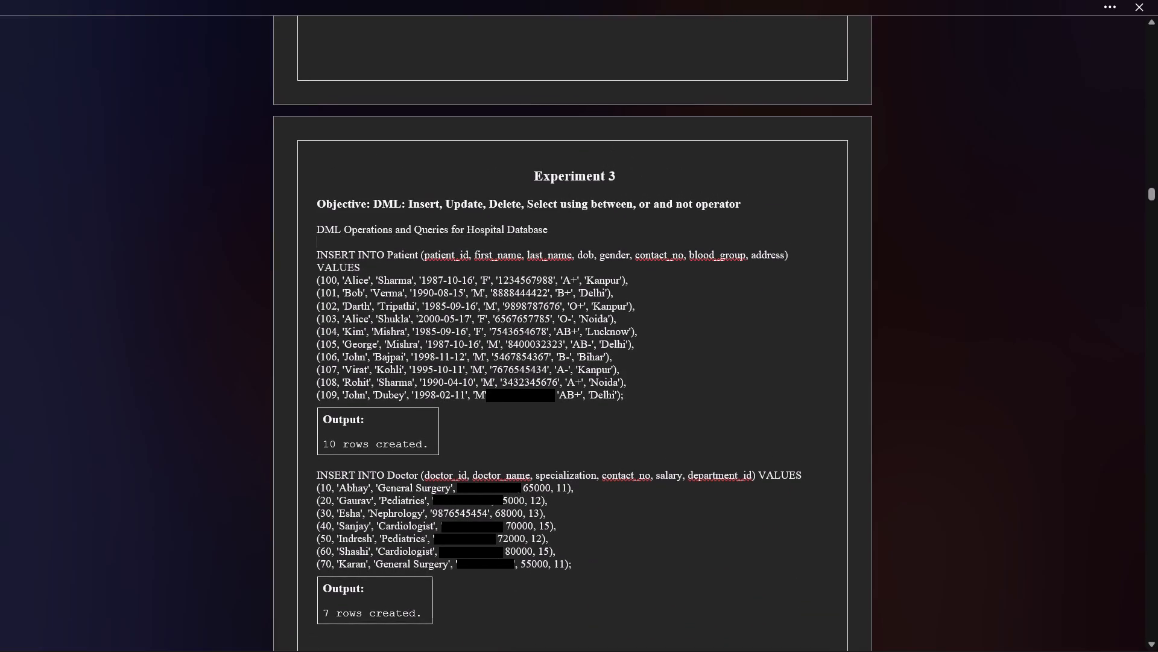
pyautogui.write('----')
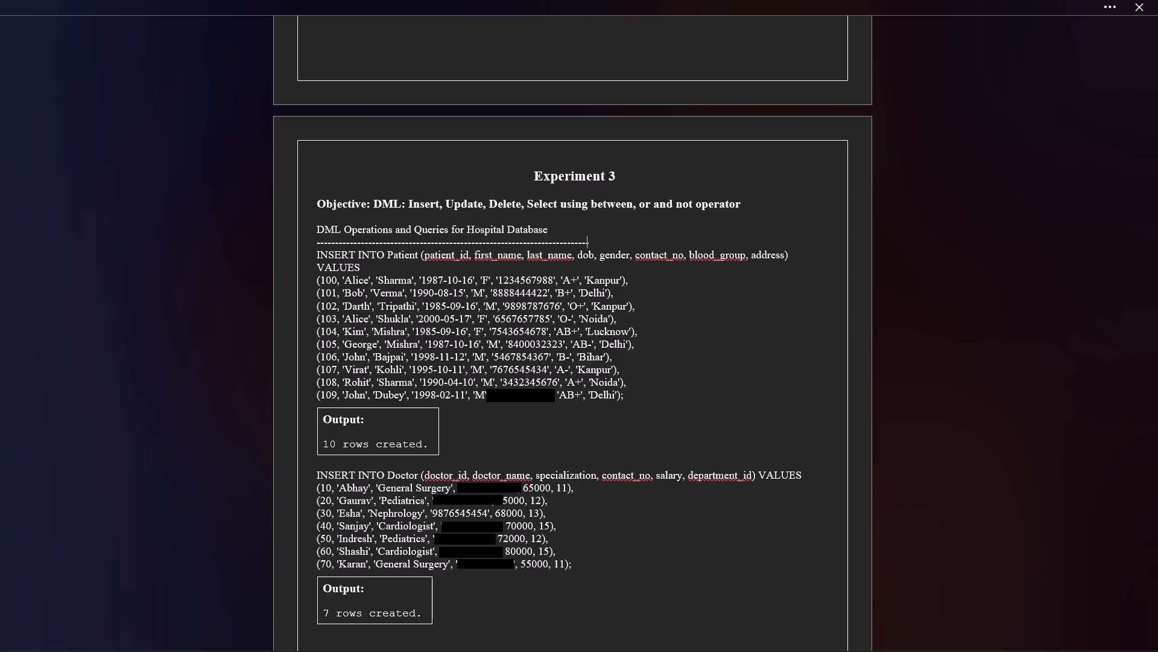
pyautogui.write('---')
# Add a dashed separator line nearly as wide as the text area between the Patient output box and the INSERT INTO Doctor statement.
pyautogui.click(318, 462)
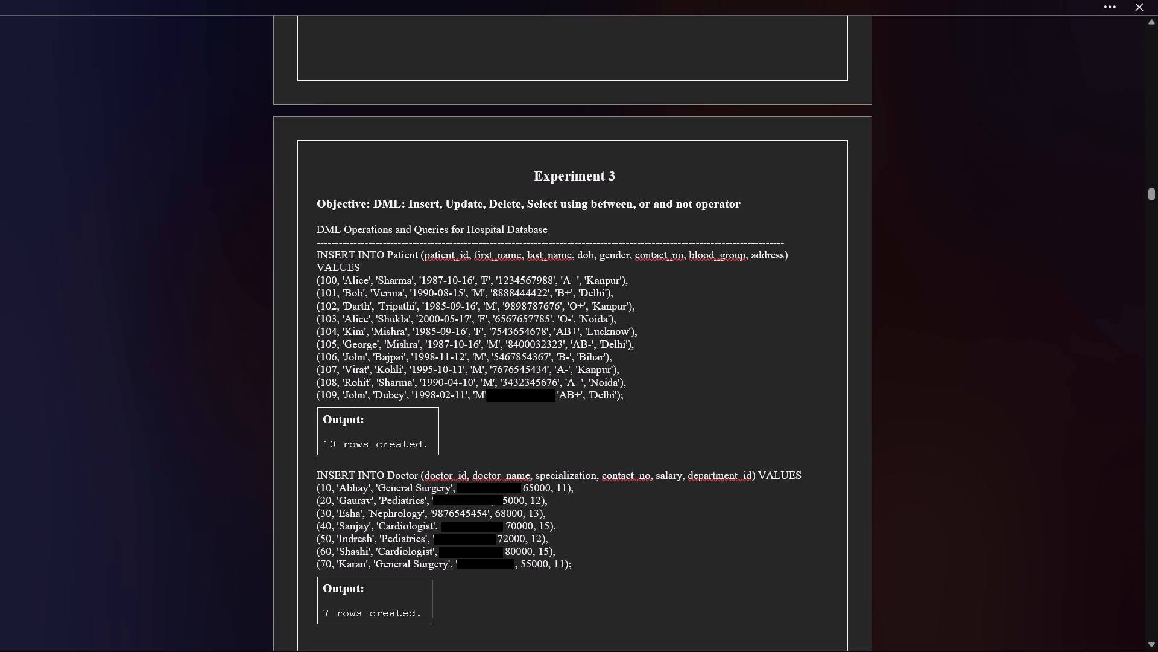
pyautogui.press('-')
pyautogui.press('-')
pyautogui.press('-')
pyautogui.press('-')
pyautogui.press('-')
pyautogui.press('-')
pyautogui.press('-')
pyautogui.press('-')
pyautogui.press('-')
pyautogui.press('-')
pyautogui.press('-')
pyautogui.press('-')
pyautogui.press('-')
pyautogui.press('-')
pyautogui.press('-')
pyautogui.press('-')
pyautogui.press('-')
pyautogui.press('-')
pyautogui.press('-')
pyautogui.press('-')
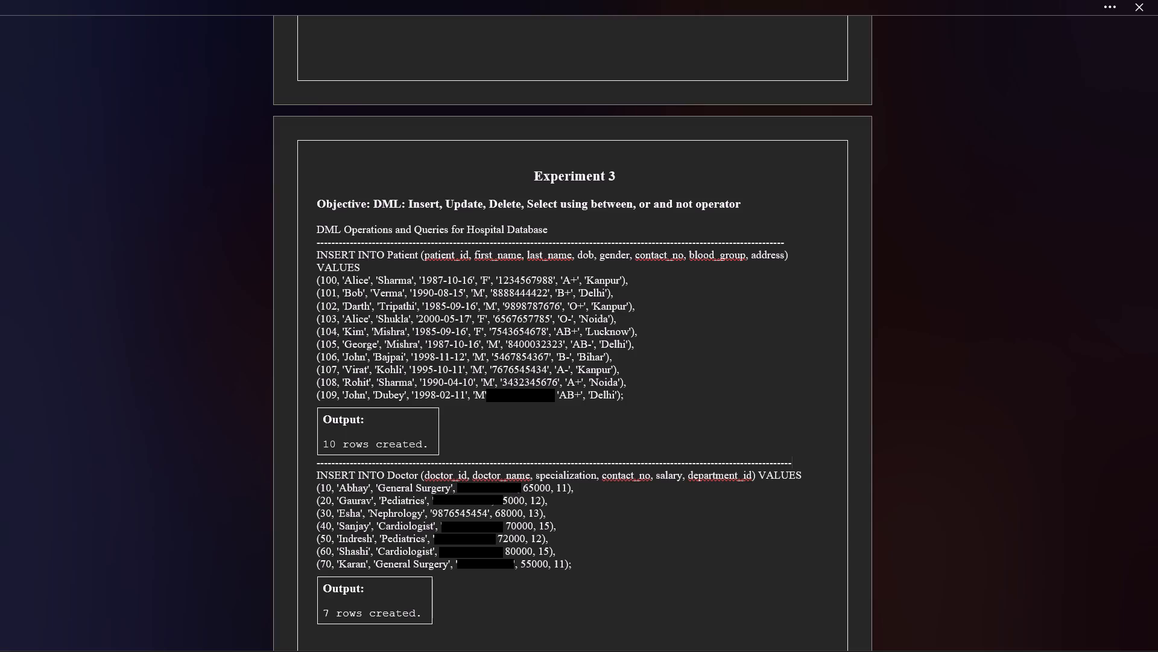
pyautogui.write('--')
# Add a dashed separator line nearly as wide as the text area directly below the Doctor output box in Experiment 3.
pyautogui.scroll(-2, 539, 478)
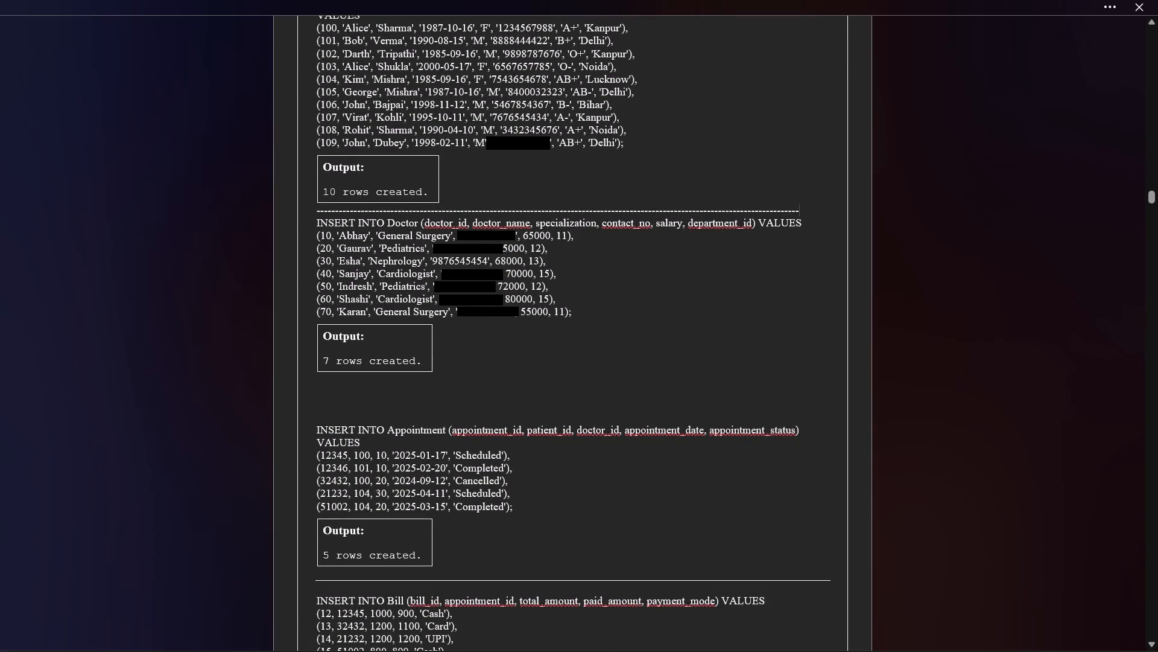
pyautogui.click(315, 377)
pyautogui.press('-')
pyautogui.press('-')
pyautogui.press('-')
pyautogui.press('-')
pyautogui.press('-')
pyautogui.press('-')
pyautogui.press('-')
pyautogui.press('-')
pyautogui.press('-')
pyautogui.press('-')
pyautogui.press('-')
pyautogui.press('-')
pyautogui.press('-')
pyautogui.press('-')
pyautogui.press('-')
pyautogui.press('-')
pyautogui.press('-')
pyautogui.press('-')
pyautogui.press('-')
pyautogui.press('-')
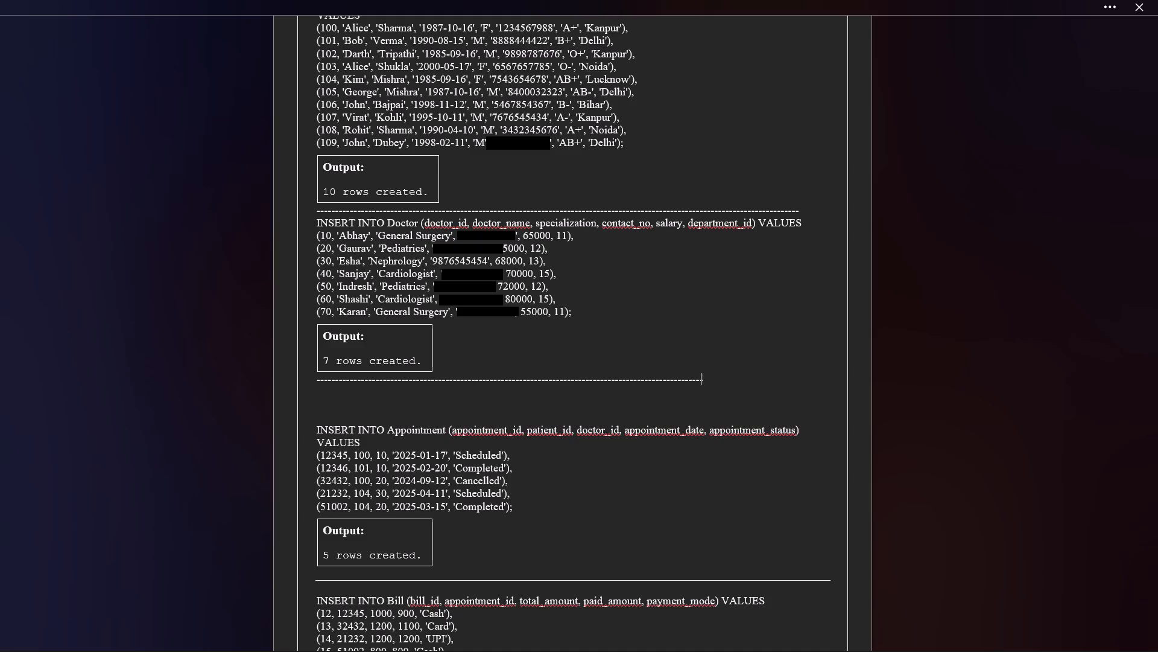
pyautogui.press('BackSpace')
# Remove the three blank lines between the new dashed separator and the INSERT INTO Appointment statement.
pyautogui.click(328, 414)
pyautogui.press('BackSpace')
pyautogui.press('BackSpace')
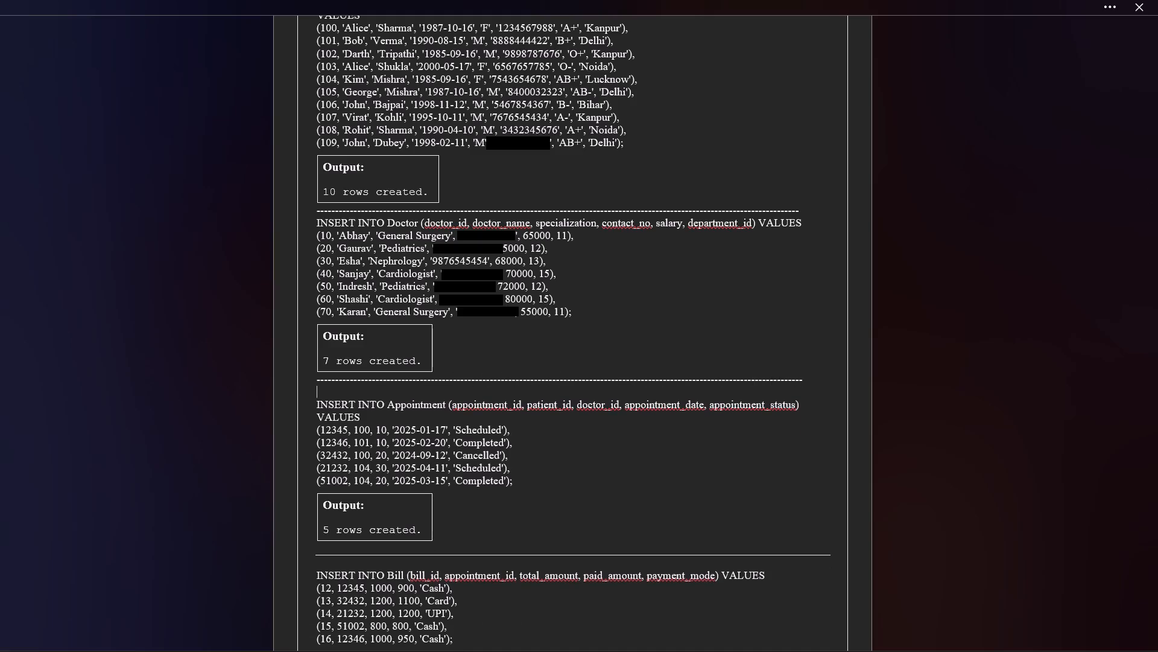
pyautogui.press('BackSpace')
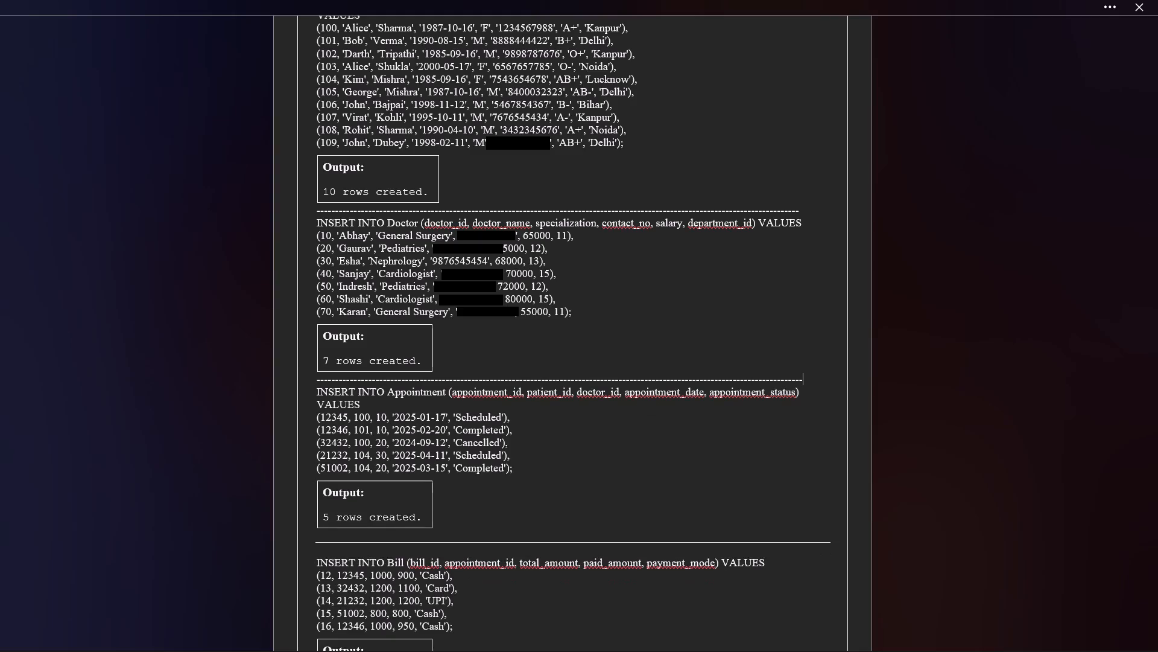
# Remove the horizontal rule between the Appointment output box and the INSERT INTO Bill statement, leaving one blank line.
pyautogui.moveTo(314, 539); pyautogui.dragTo(388, 541)
pyautogui.moveTo(388, 541); pyautogui.dragTo(434, 540)
pyautogui.click(448, 544)
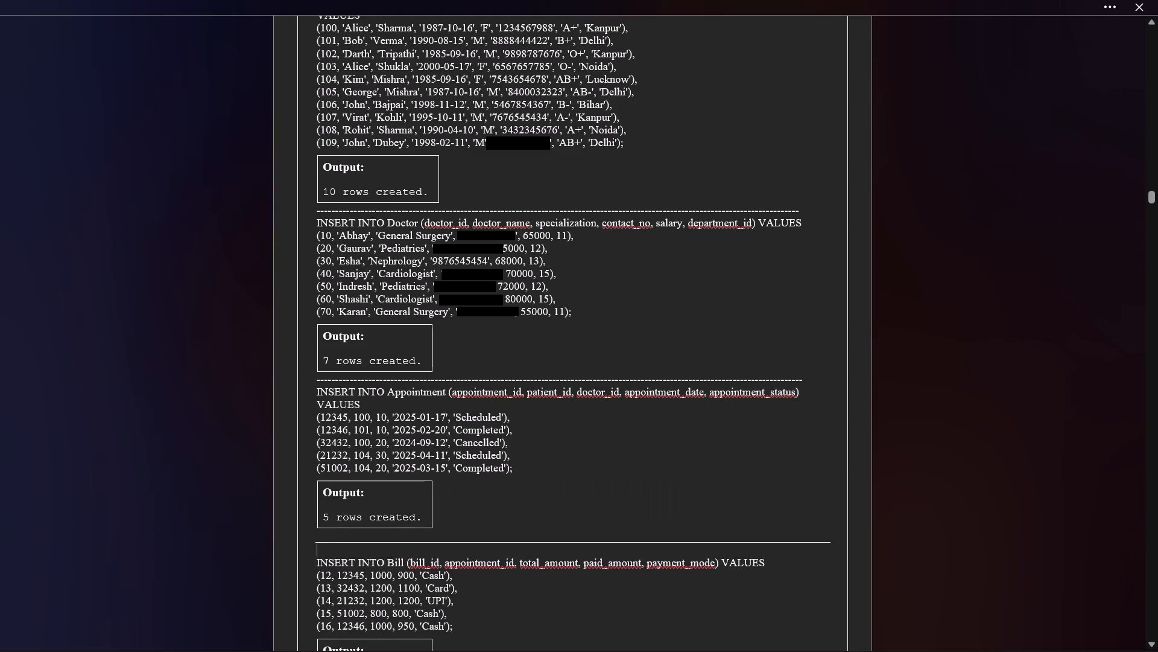
pyautogui.press('BackSpace')
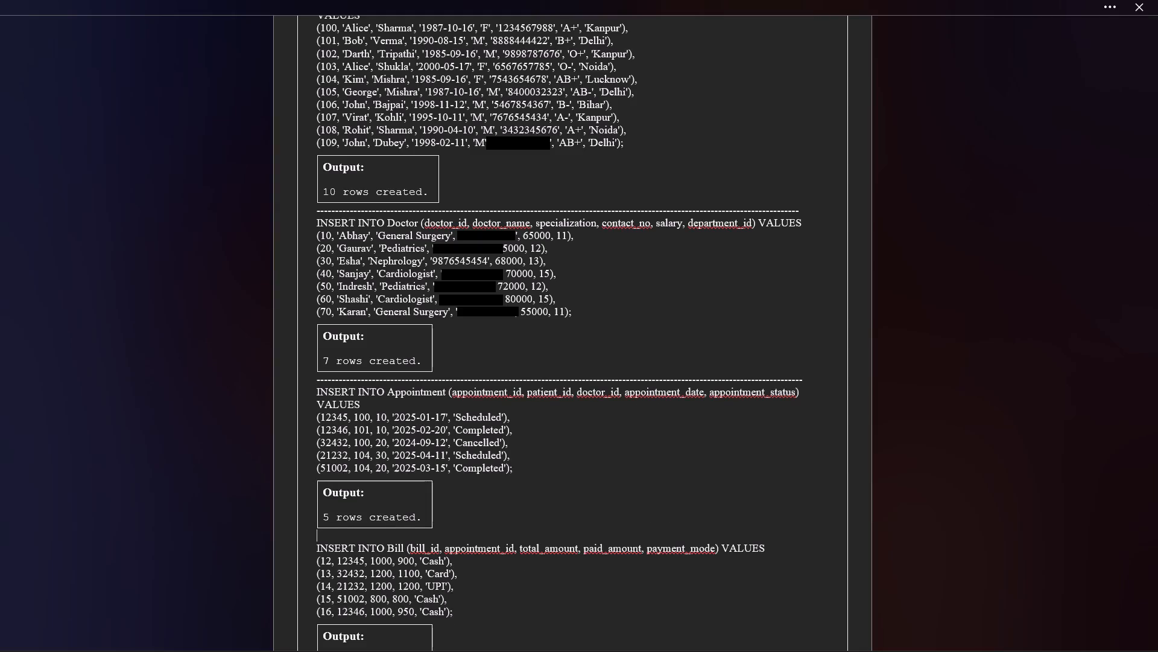
# Add a dashed separator line nearly as wide as the text area between the Appointment output box and the INSERT INTO Bill statement.
pyautogui.press('-')
pyautogui.press('-')
pyautogui.press('-')
pyautogui.press('-')
pyautogui.press('-')
pyautogui.press('-')
pyautogui.press('-')
pyautogui.press('-')
pyautogui.press('-')
pyautogui.press('-')
pyautogui.press('-')
pyautogui.press('-')
pyautogui.press('-')
pyautogui.press('-')
pyautogui.press('-')
pyautogui.press('-')
pyautogui.press('-')
pyautogui.press('-')
pyautogui.press('-')
pyautogui.press('-')
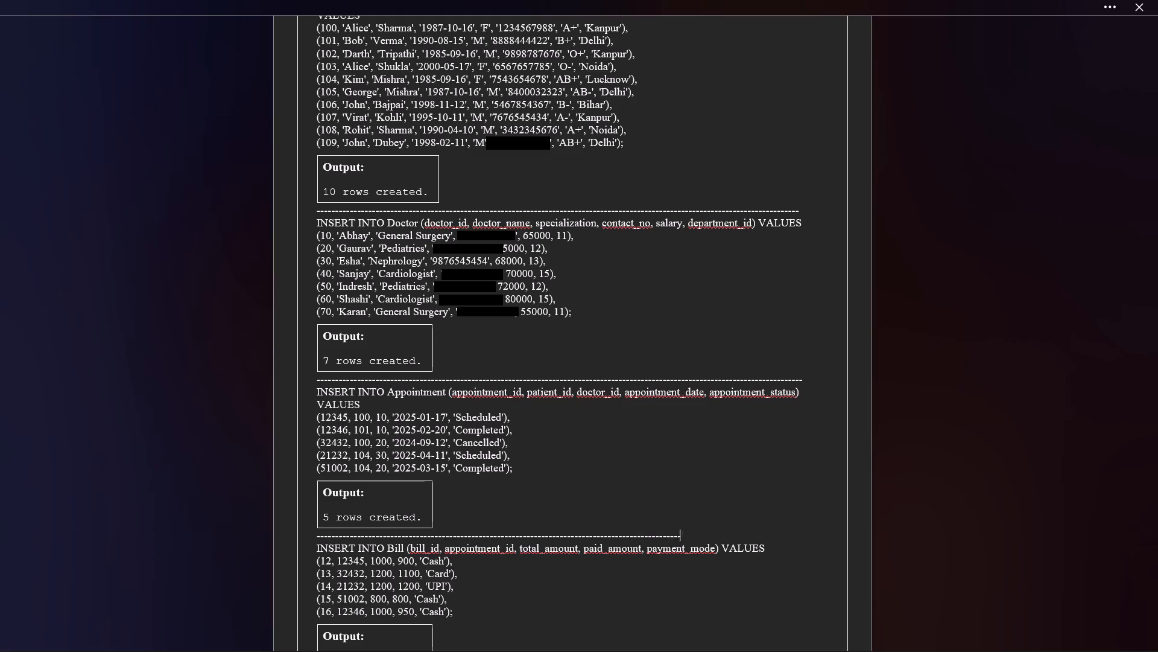
pyautogui.write('----------')
# Review the lab file from the cover page through the index and Experiment 0 to the CREATE TABLE statements.
pyautogui.scroll(16, 550, 307)
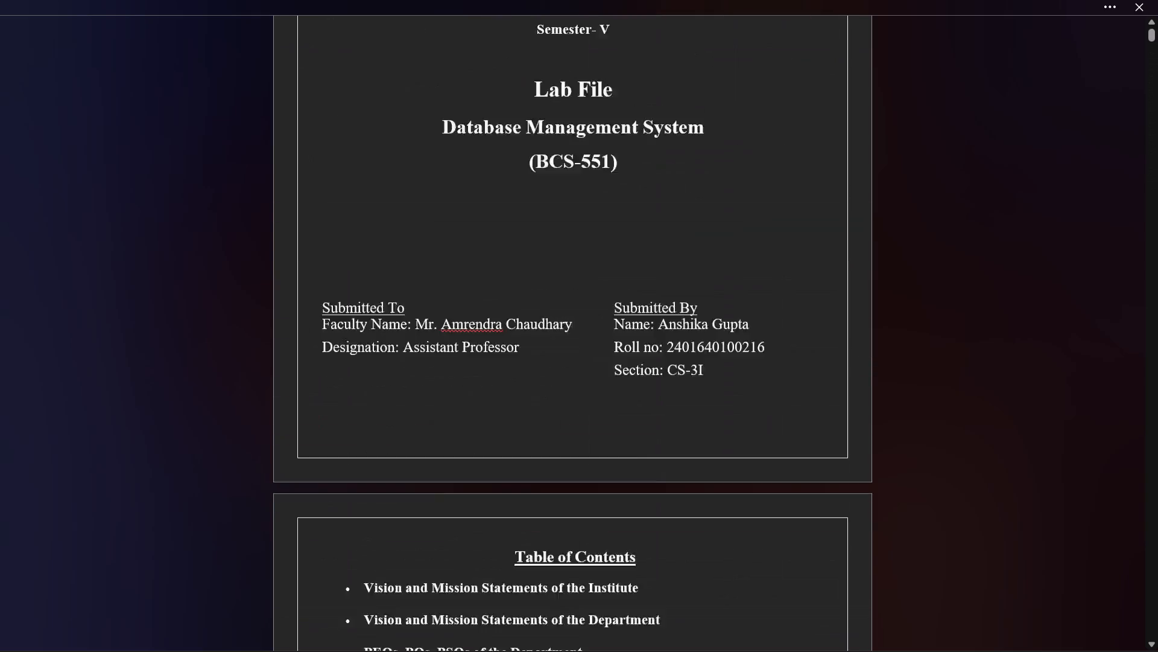
pyautogui.scroll(1, 550, 307)
pyautogui.scroll(-17, 550, 307)
pyautogui.hscroll(2, 550, 307)
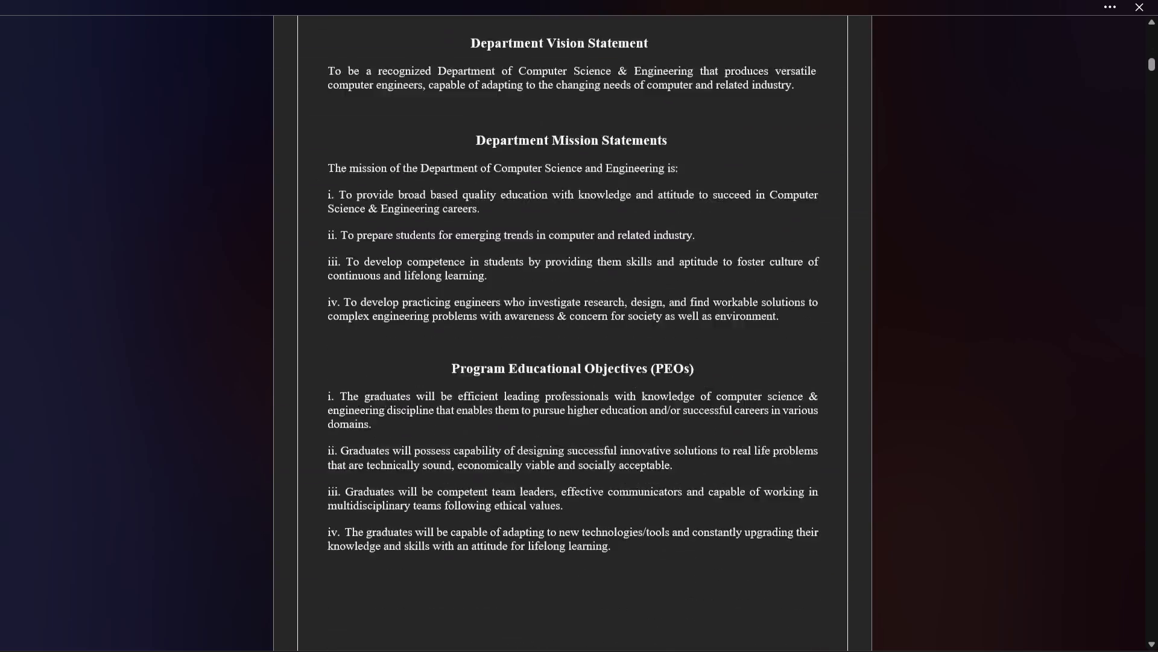
pyautogui.hscroll(3, 550, 307)
pyautogui.scroll(-2, 550, 307)
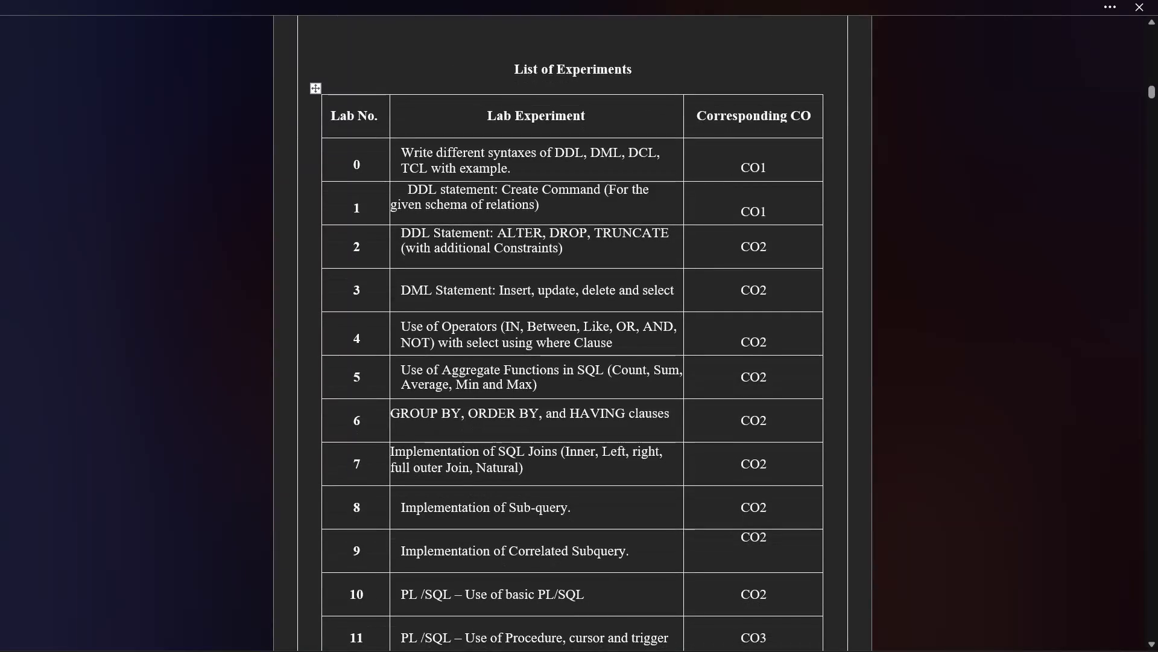
pyautogui.scroll(-5, 486, 337)
pyautogui.hscroll(2, 486, 337)
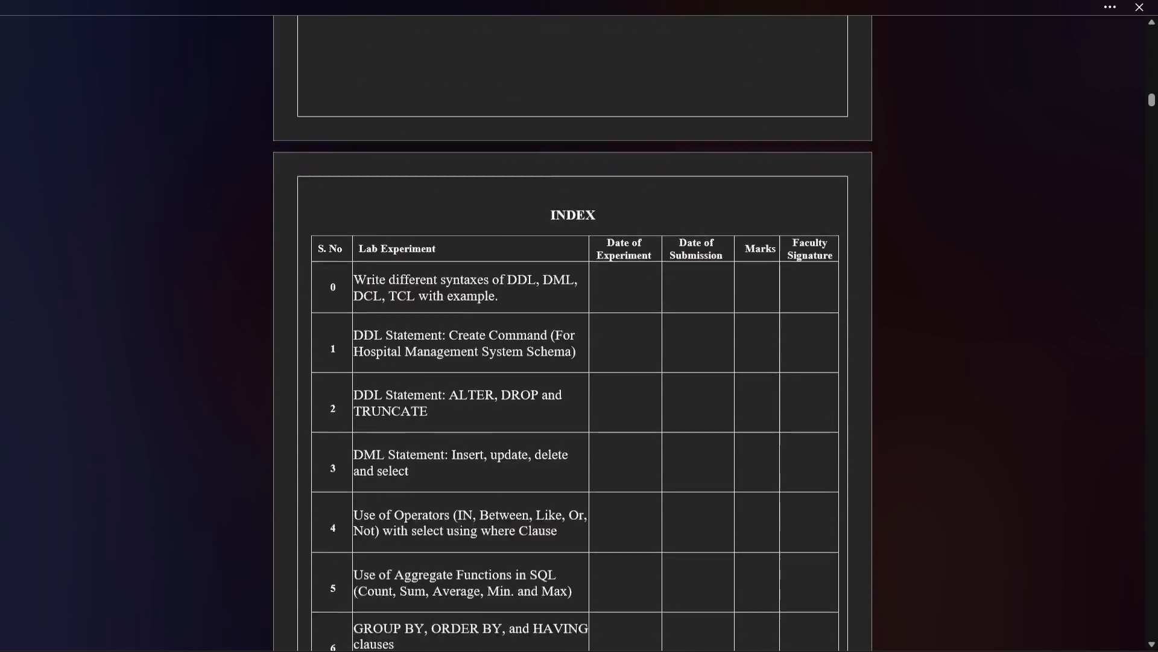
pyautogui.hscroll(4, 486, 337)
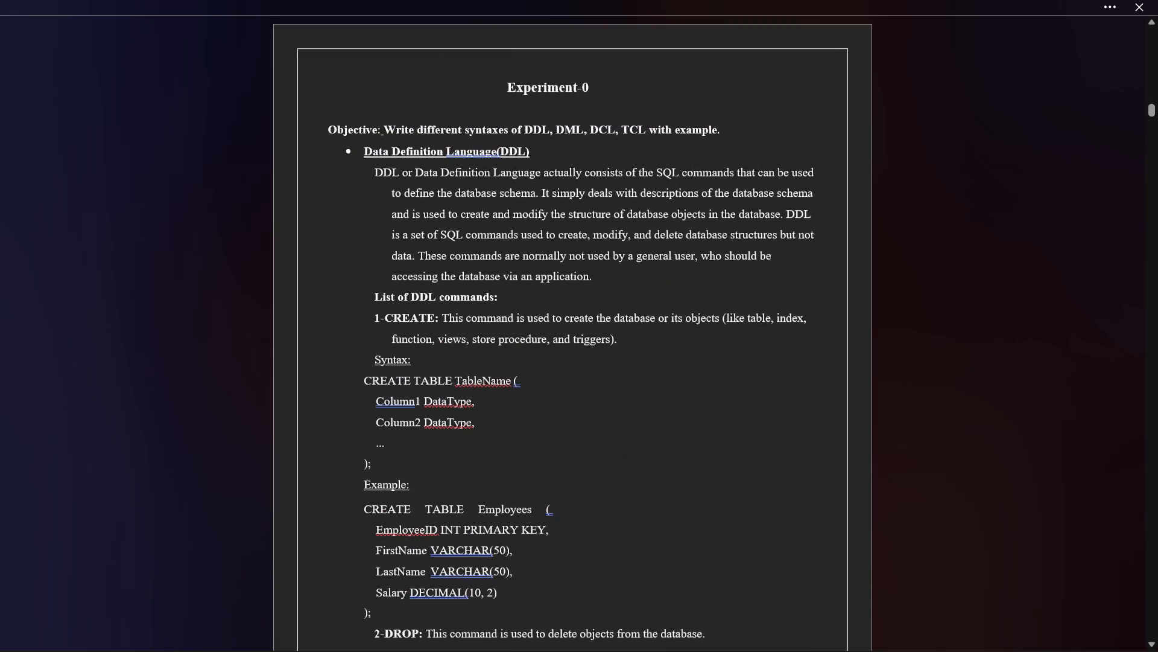
pyautogui.hscroll(2, 486, 337)
pyautogui.scroll(-3, 486, 337)
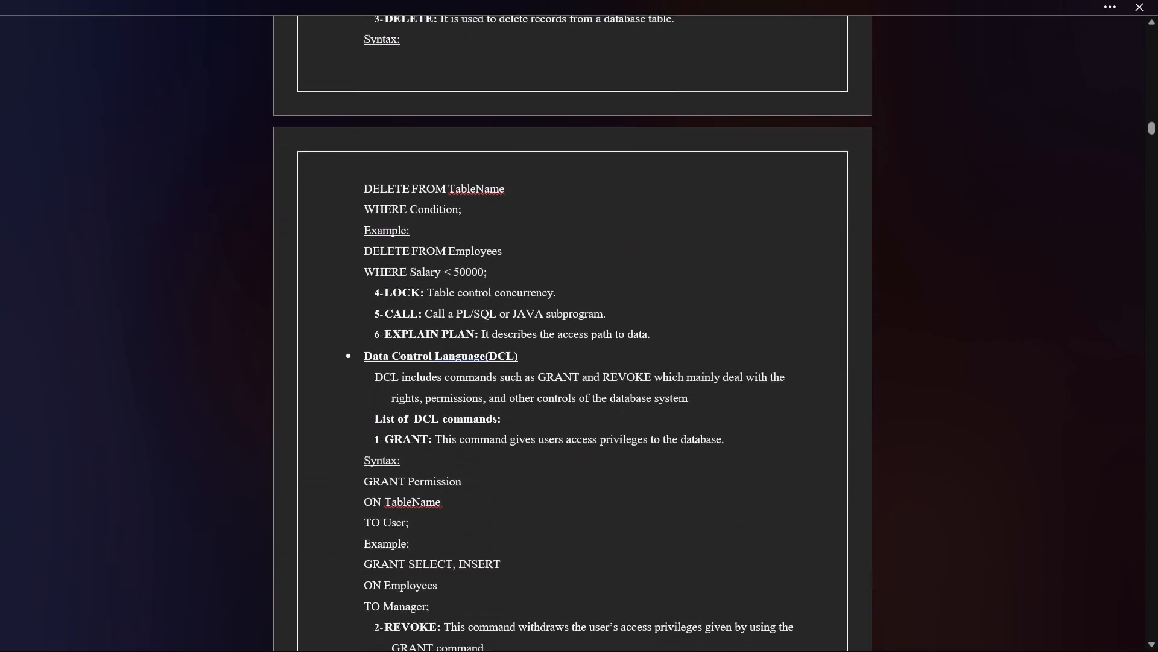
pyautogui.scroll(-8, 486, 337)
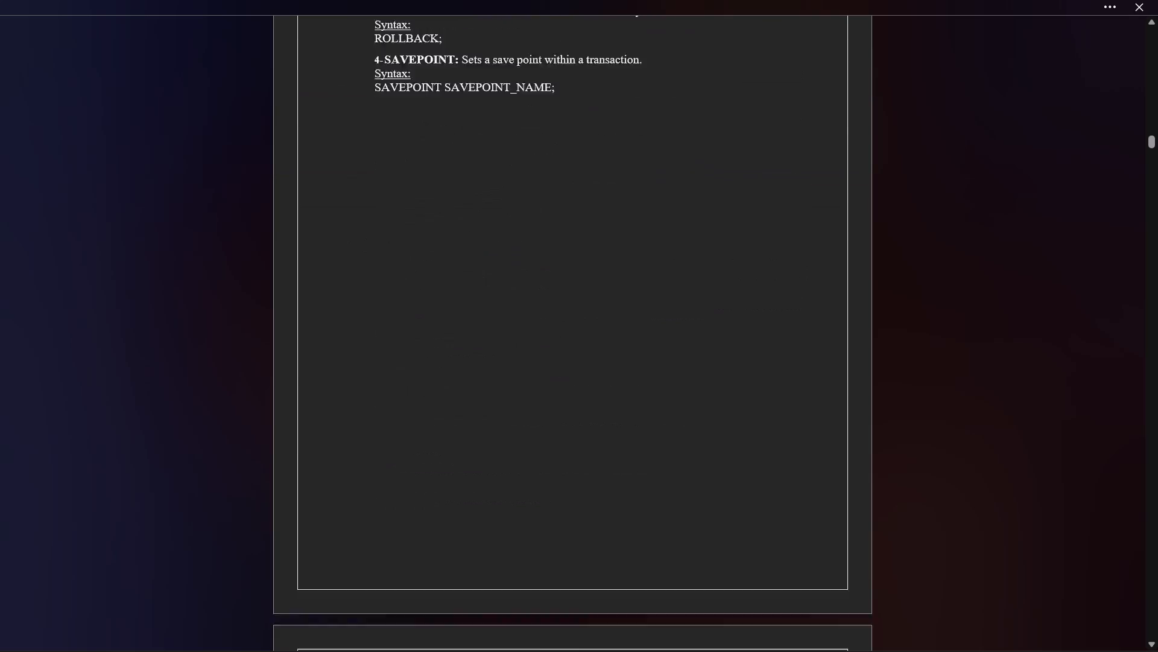
pyautogui.scroll(-7, 486, 337)
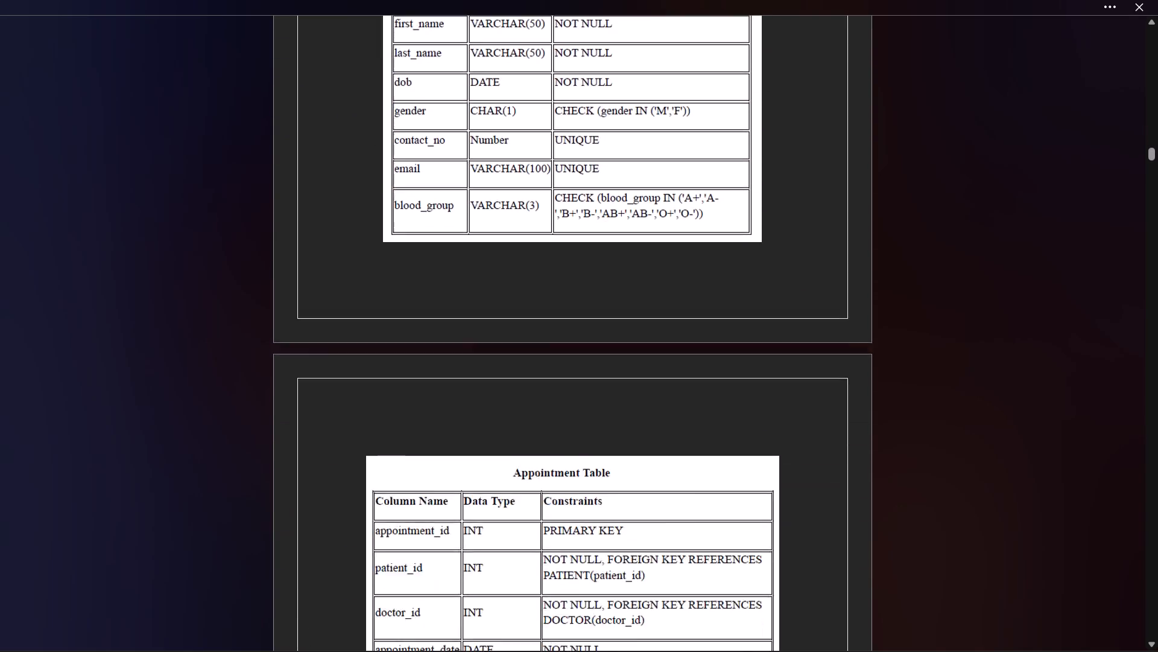
pyautogui.scroll(-2, 486, 337)
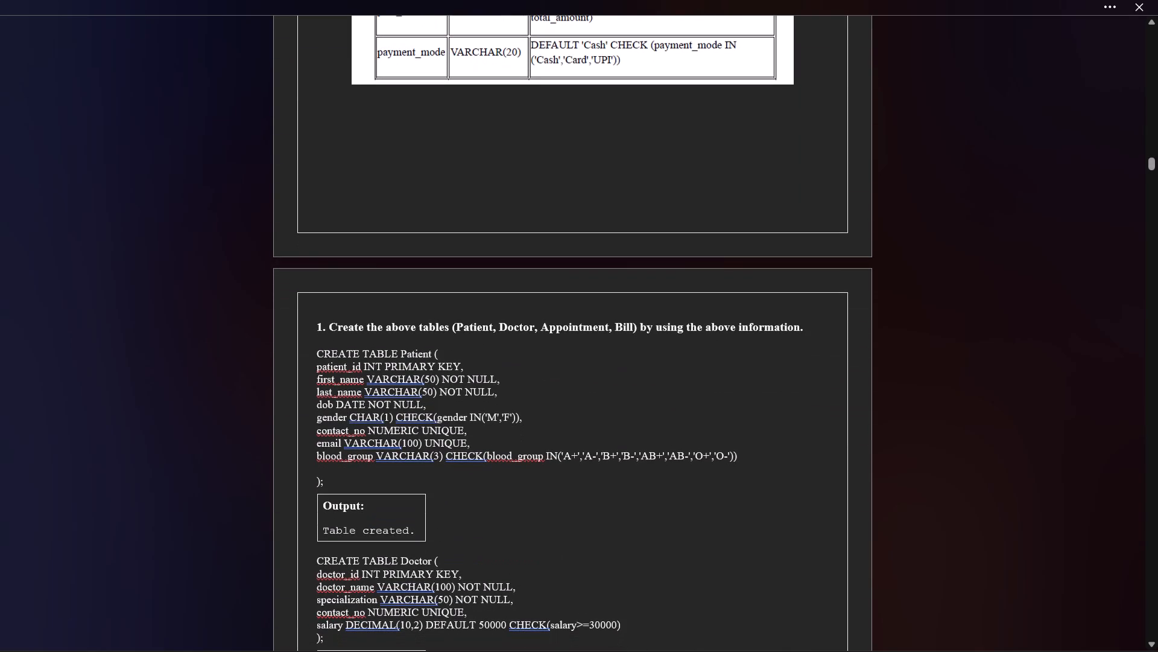
# Add a dashed separator line nearly as wide as the text area between the Patient output box and the CREATE TABLE Doctor statement.
pyautogui.click(315, 548)
pyautogui.press('-')
pyautogui.press('-')
pyautogui.press('-')
pyautogui.press('-')
pyautogui.press('-')
pyautogui.press('-')
pyautogui.press('-')
pyautogui.press('-')
pyautogui.press('-')
pyautogui.press('-')
pyautogui.press('-')
pyautogui.press('-')
pyautogui.press('-')
pyautogui.press('-')
pyautogui.press('-')
pyautogui.press('-')
pyautogui.press('-')
pyautogui.press('-')
pyautogui.press('-')
pyautogui.press('-')
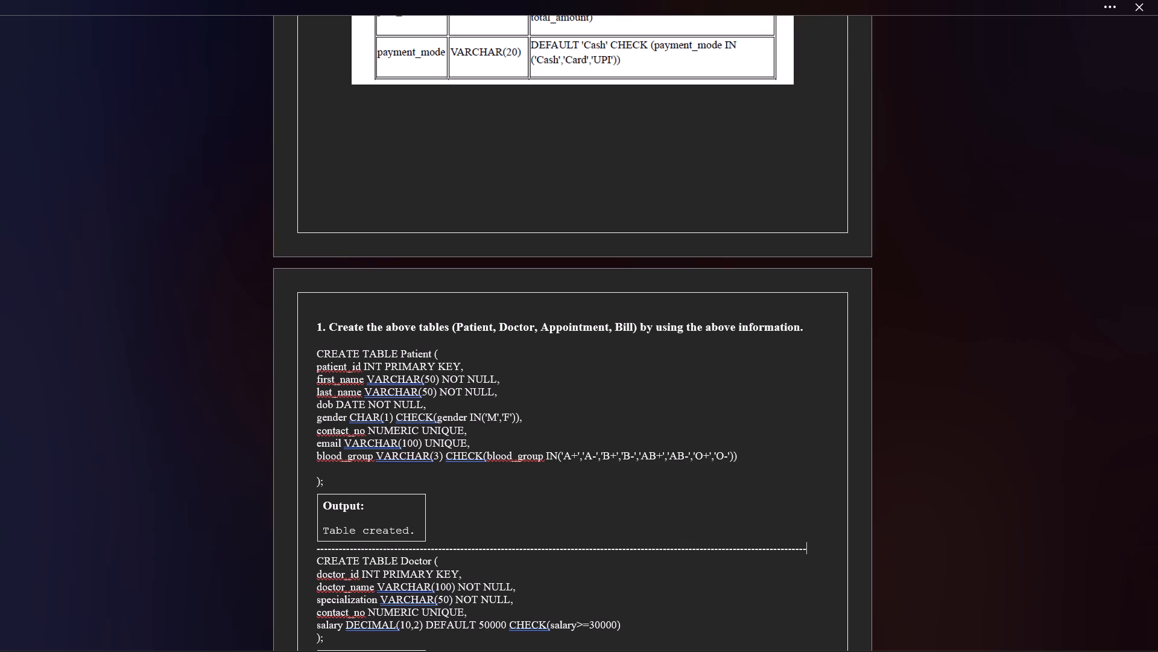
pyautogui.press('-')
# Reduce the gap between the Doctor output box and the CREATE TABLE Appointment statement to one blank line.
pyautogui.scroll(-2, 505, 501)
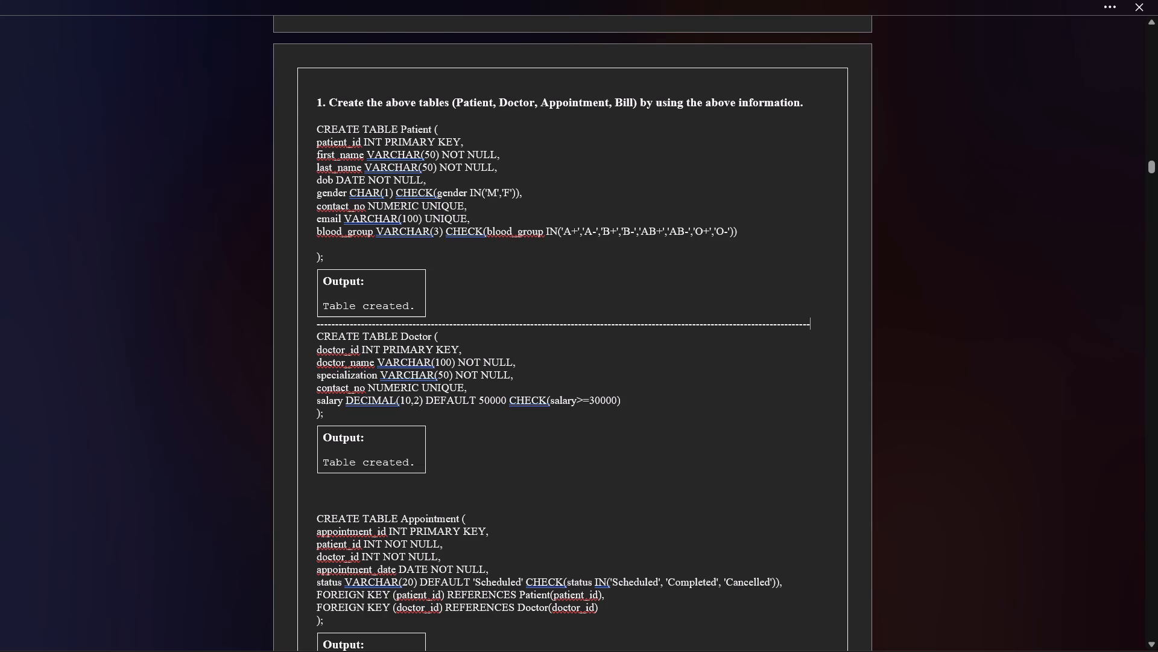
pyautogui.click(344, 507)
pyautogui.press('BackSpace')
pyautogui.press('BackSpace')
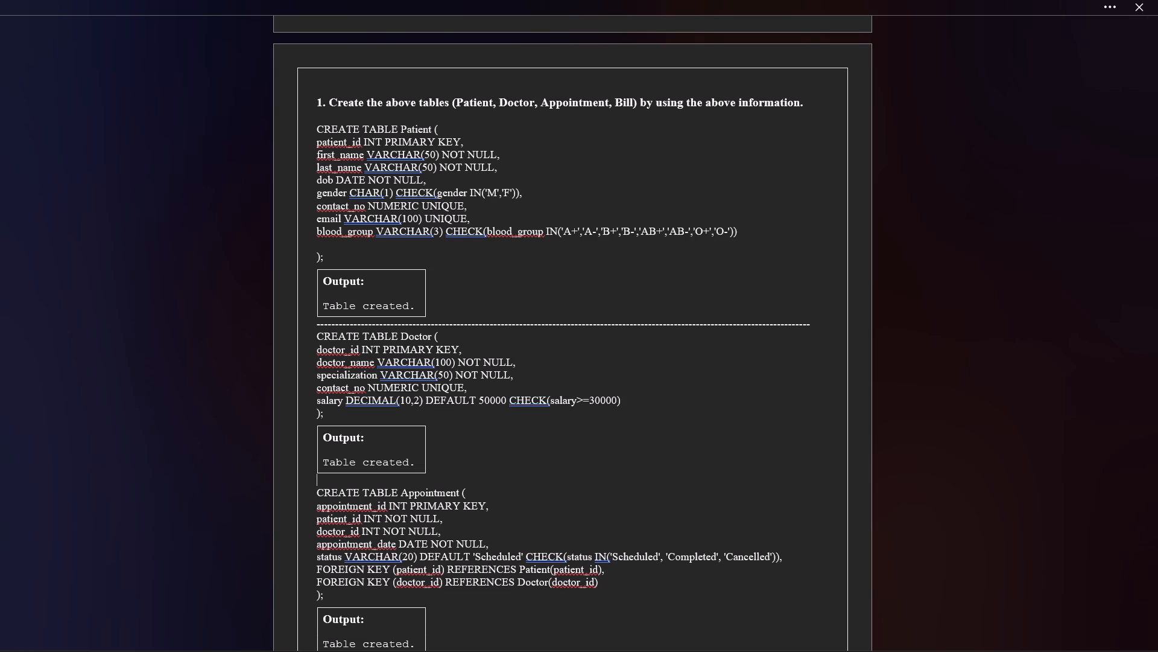
pyautogui.press('BackSpace')
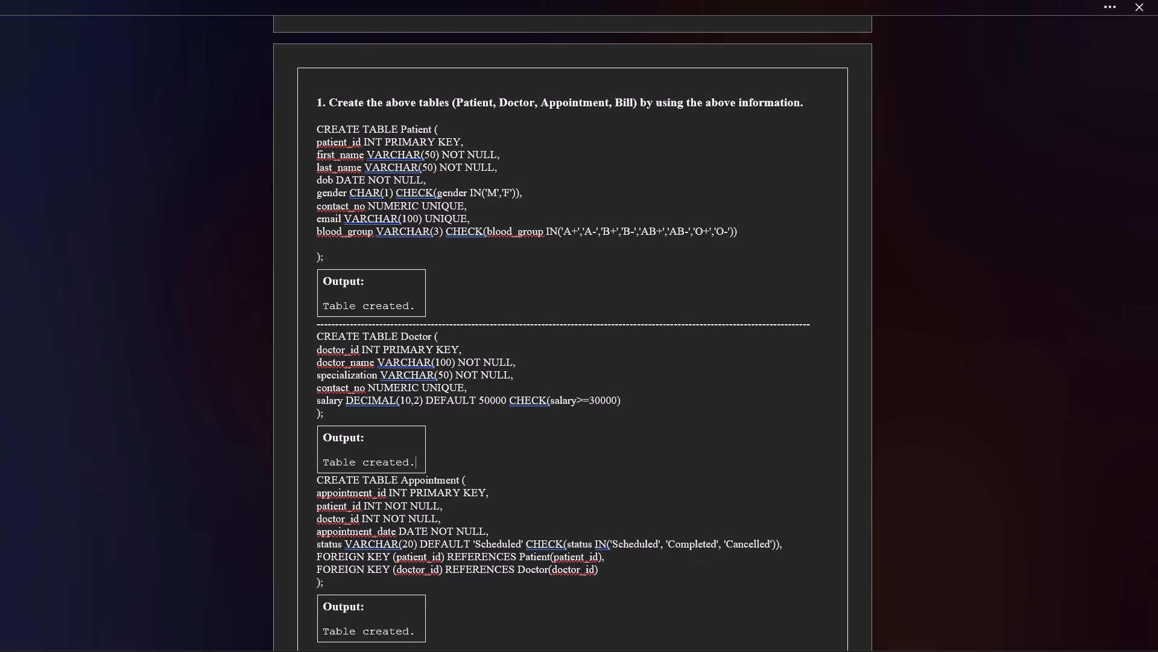
pyautogui.press('Right')
pyautogui.press('Return')
pyautogui.press('Up')
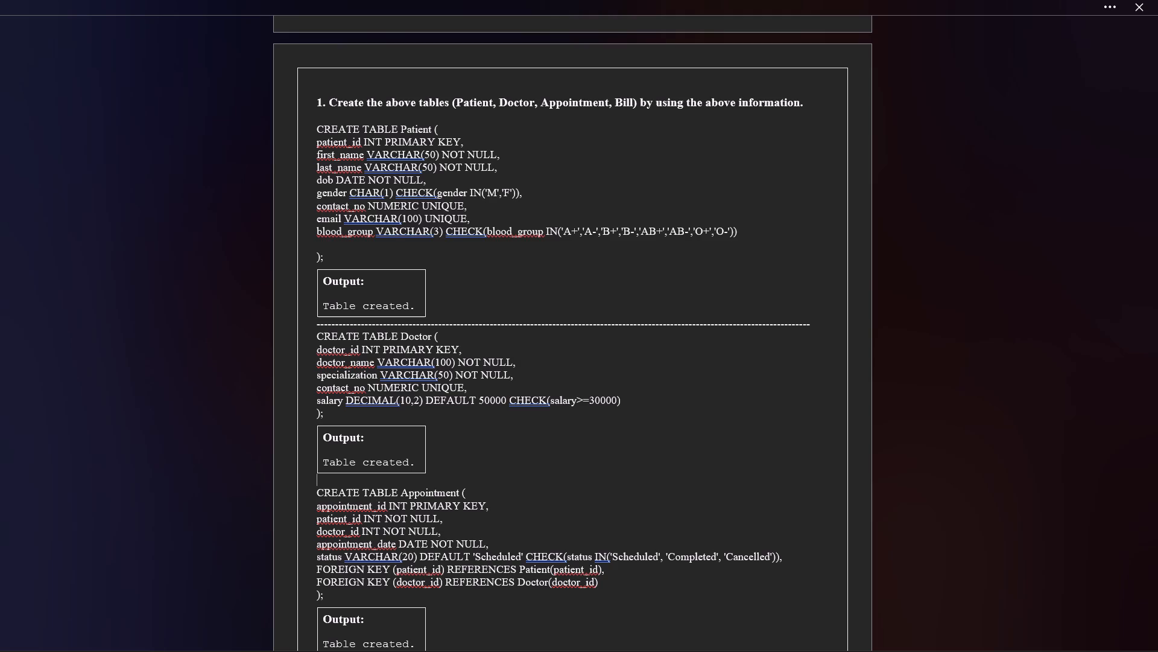
# Fill the blank line above CREATE TABLE Appointment with a dashed separator as long as the one above CREATE TABLE Doctor.
pyautogui.press('-')
pyautogui.press('-')
pyautogui.press('-')
pyautogui.press('-')
pyautogui.press('-')
pyautogui.press('-')
pyautogui.press('-')
pyautogui.press('-')
pyautogui.press('-')
pyautogui.press('-')
pyautogui.press('-')
pyautogui.press('-')
pyautogui.press('-')
pyautogui.press('-')
pyautogui.press('-')
pyautogui.press('-')
pyautogui.press('-')
pyautogui.press('-')
pyautogui.press('-')
pyautogui.press('-')
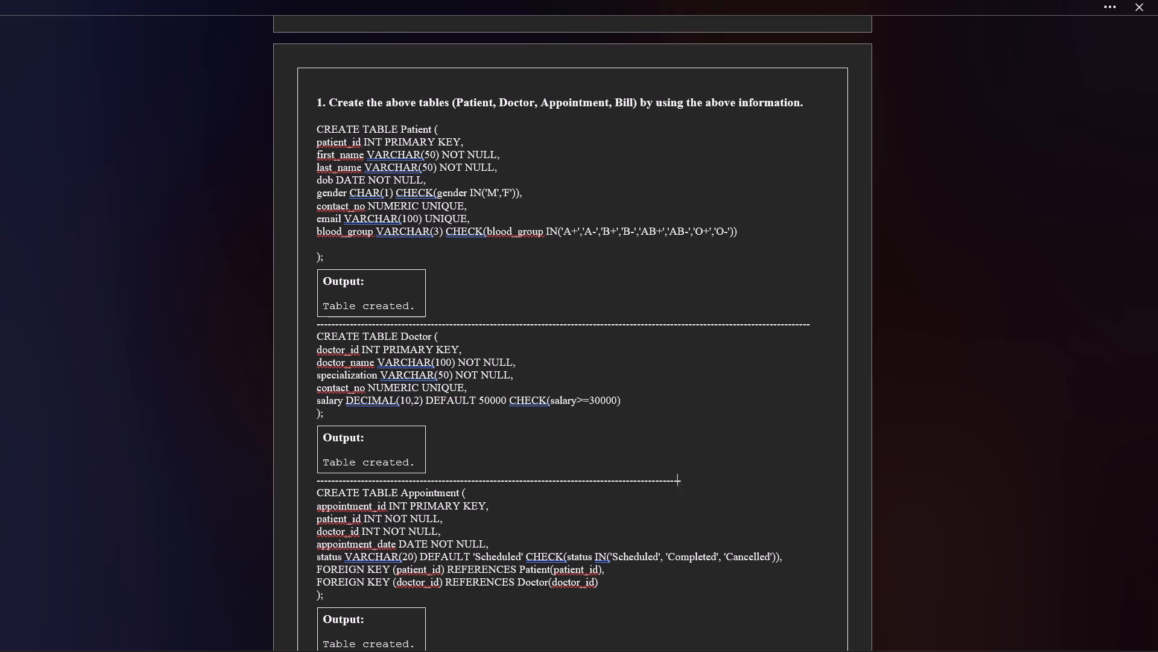
pyautogui.write('-------')
# Add a dashed separator line nearly as wide as the text area between the Appointment output box and the CREATE TABLE Bill statement.
pyautogui.scroll(-1, 457, 558)
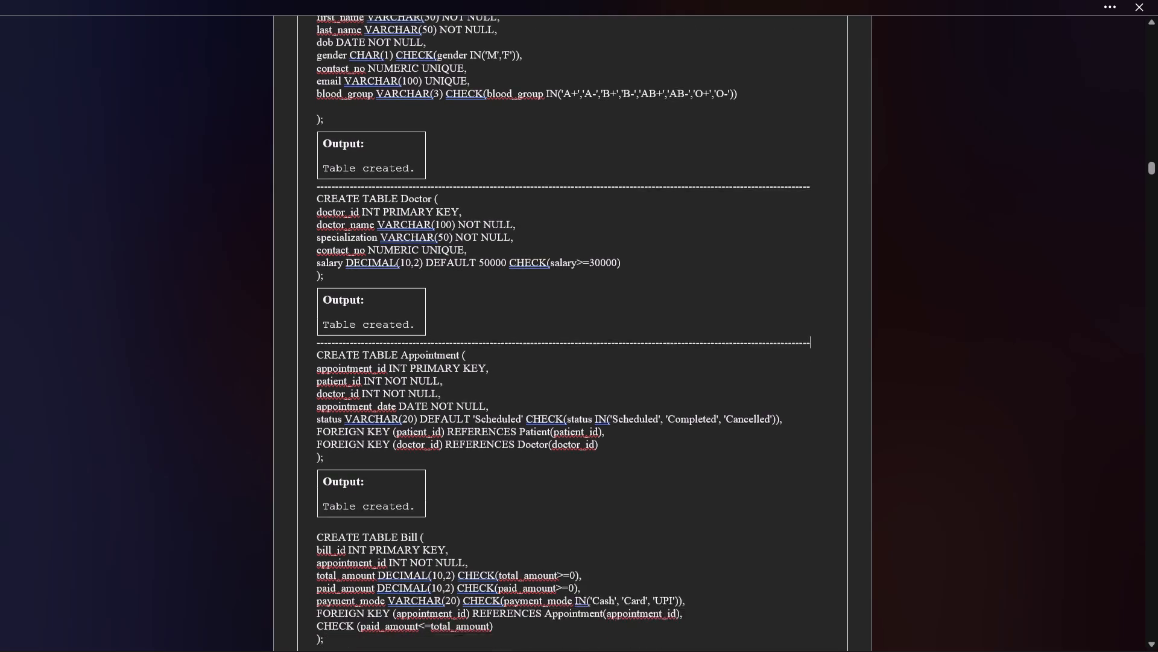
pyautogui.scroll(-1, 457, 558)
pyautogui.click(315, 466)
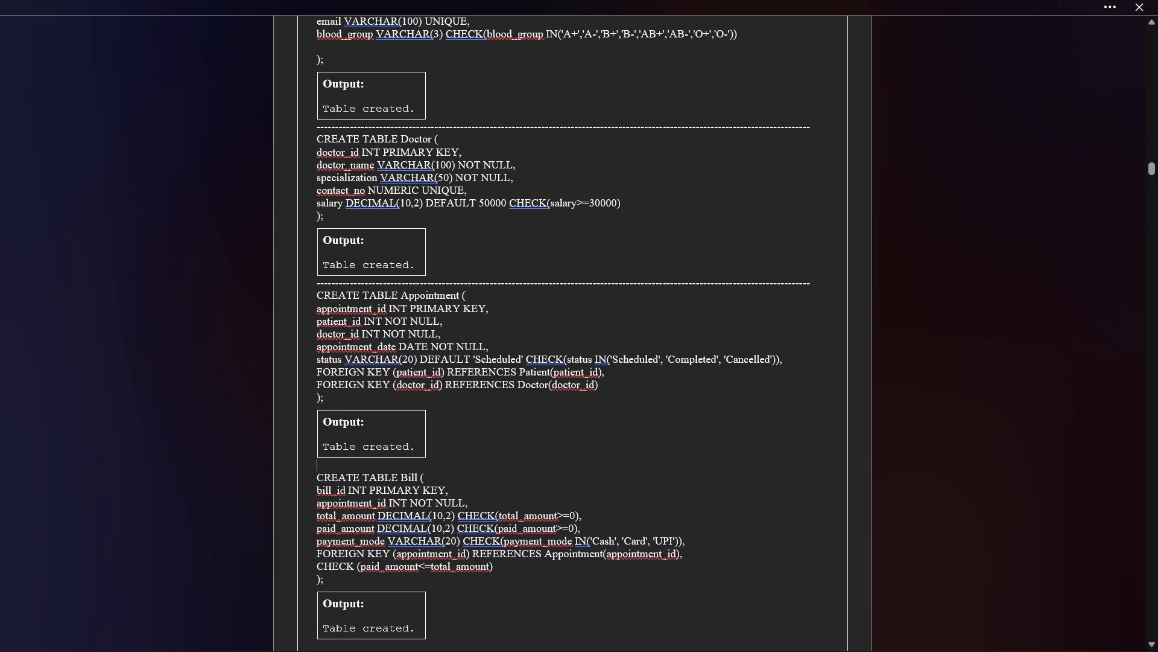
pyautogui.press('-')
pyautogui.press('-')
pyautogui.press('-')
pyautogui.press('-')
pyautogui.press('-')
pyautogui.press('-')
pyautogui.press('-')
pyautogui.press('-')
pyautogui.press('-')
pyautogui.press('-')
pyautogui.press('-')
pyautogui.press('-')
pyautogui.press('-')
pyautogui.press('-')
pyautogui.press('-')
pyautogui.press('-')
pyautogui.press('-')
pyautogui.press('-')
pyautogui.press('-')
pyautogui.press('-')
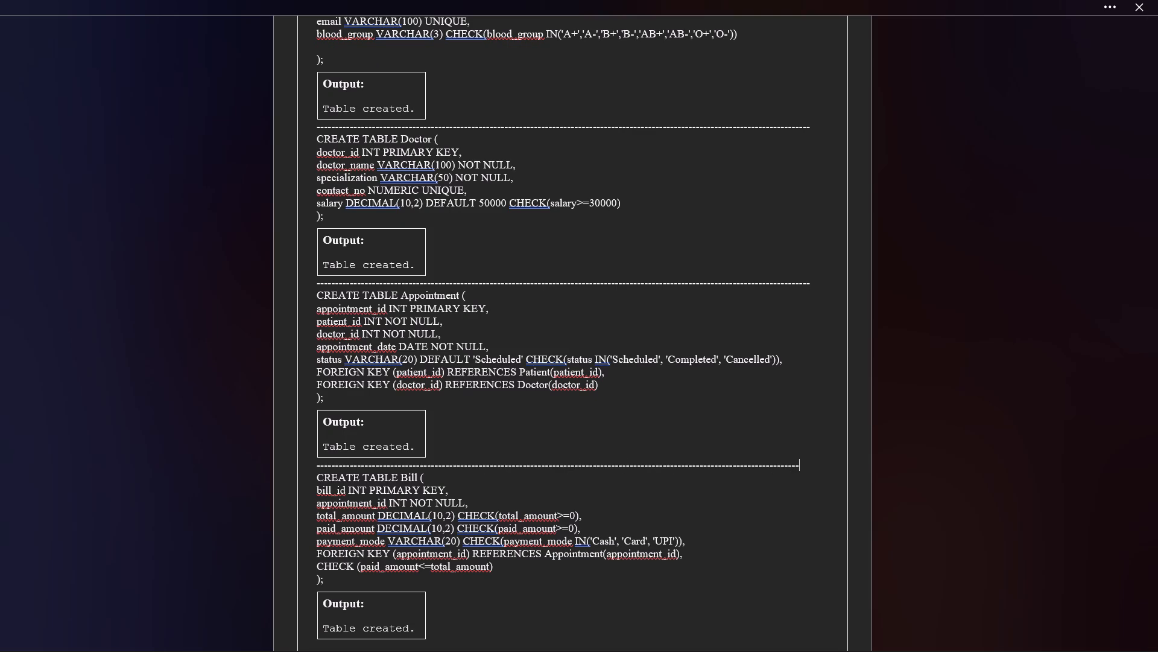
pyautogui.write('----')
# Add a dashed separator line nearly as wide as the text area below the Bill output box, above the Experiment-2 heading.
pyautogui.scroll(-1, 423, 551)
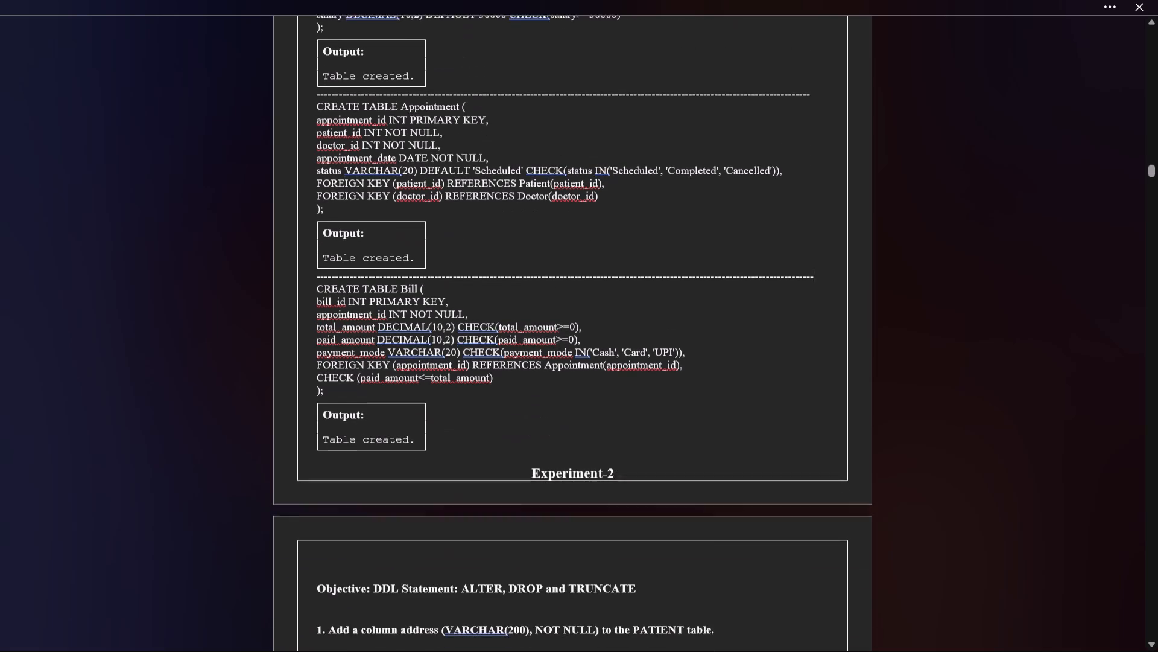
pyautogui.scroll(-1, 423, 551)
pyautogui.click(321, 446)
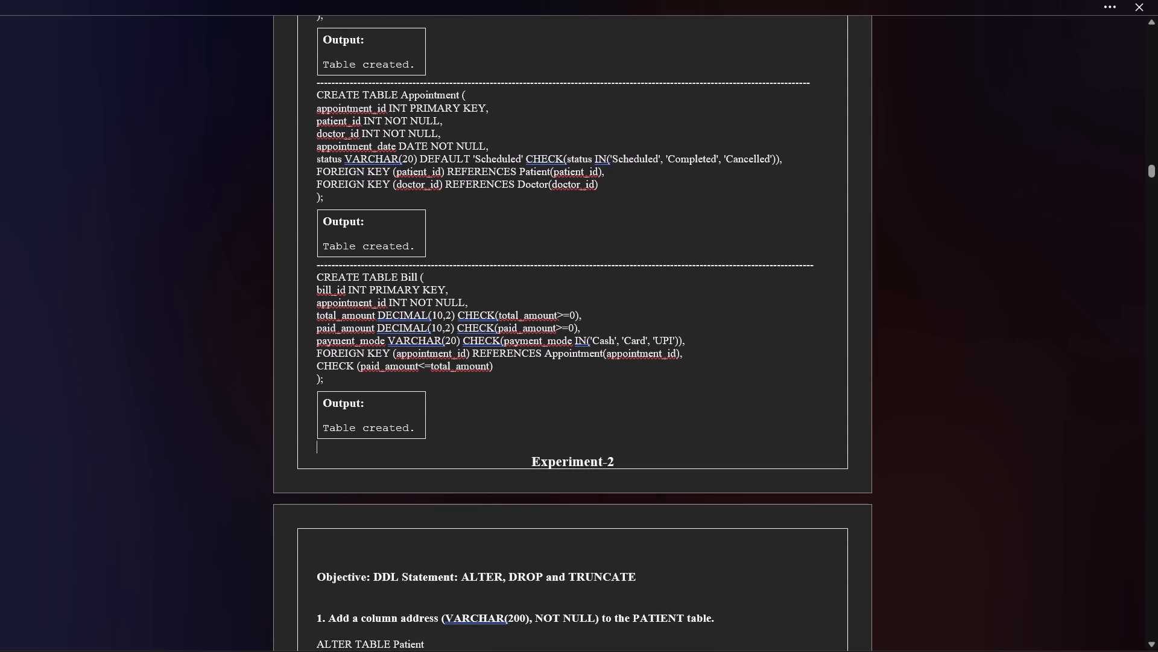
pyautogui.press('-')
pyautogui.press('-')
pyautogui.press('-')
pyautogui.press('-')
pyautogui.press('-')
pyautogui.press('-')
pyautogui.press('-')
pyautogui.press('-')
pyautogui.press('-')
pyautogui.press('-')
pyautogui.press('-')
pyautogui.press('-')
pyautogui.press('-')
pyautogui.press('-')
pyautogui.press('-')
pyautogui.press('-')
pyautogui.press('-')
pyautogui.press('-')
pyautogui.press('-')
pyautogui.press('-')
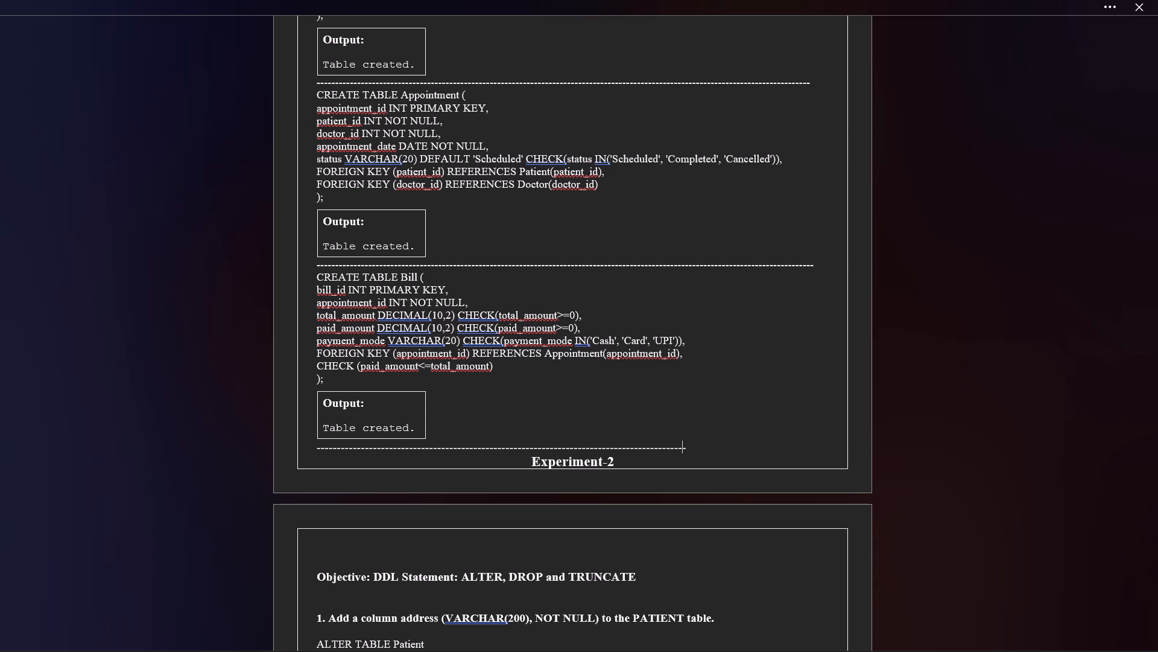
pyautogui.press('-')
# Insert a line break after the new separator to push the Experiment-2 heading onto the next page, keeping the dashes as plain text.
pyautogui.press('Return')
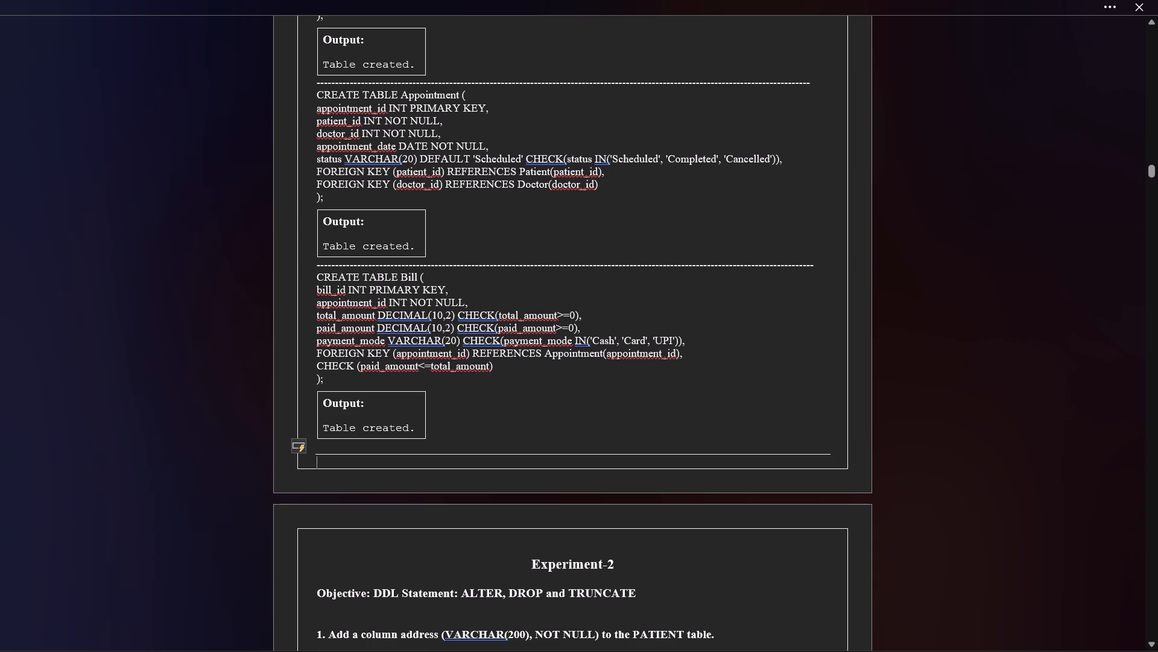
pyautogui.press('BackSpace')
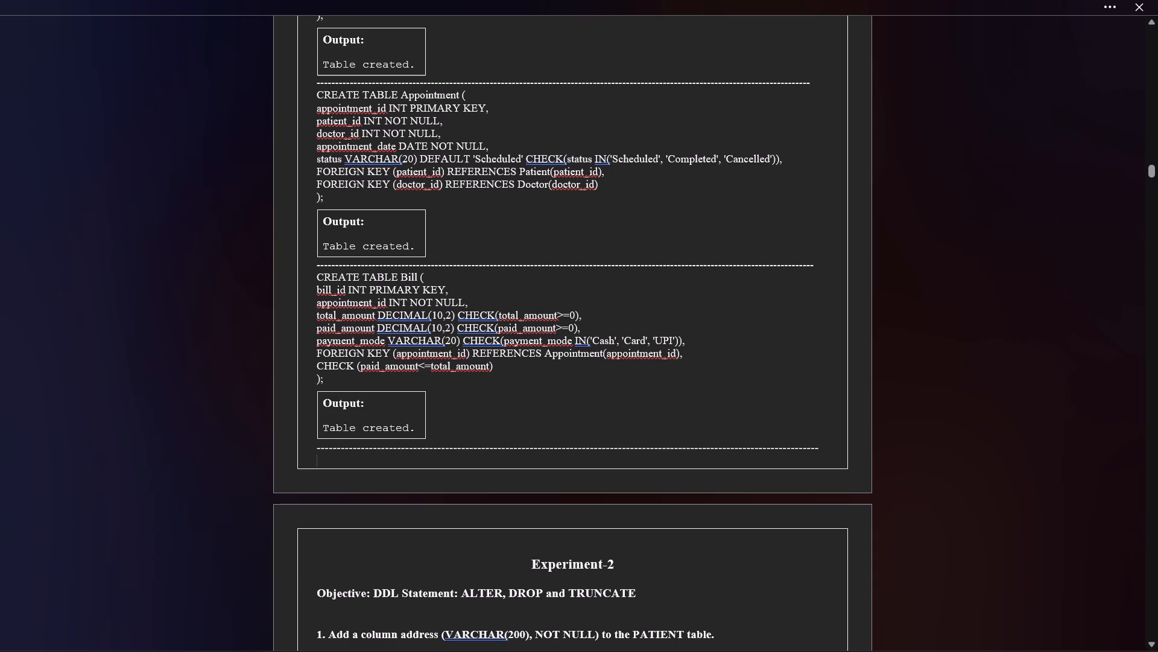
# Review the spacing and layout of the Experiment 2 questions and output boxes, then return to the end of Experiment 1.
pyautogui.scroll(-6, 499, 551)
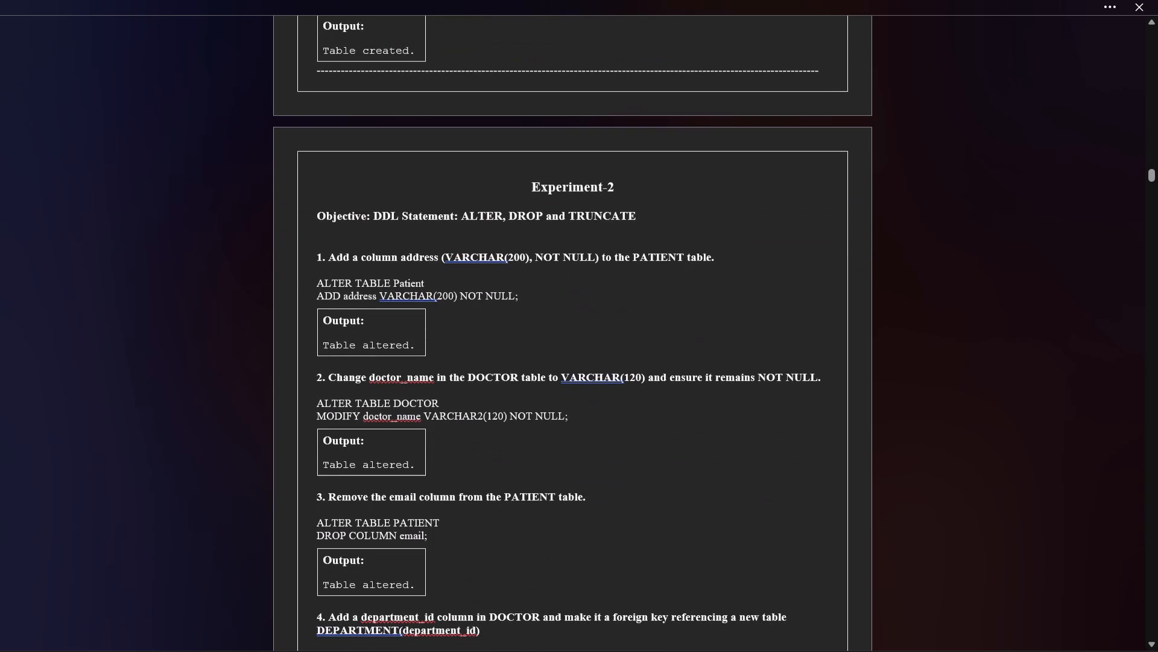
pyautogui.scroll(-5, 499, 551)
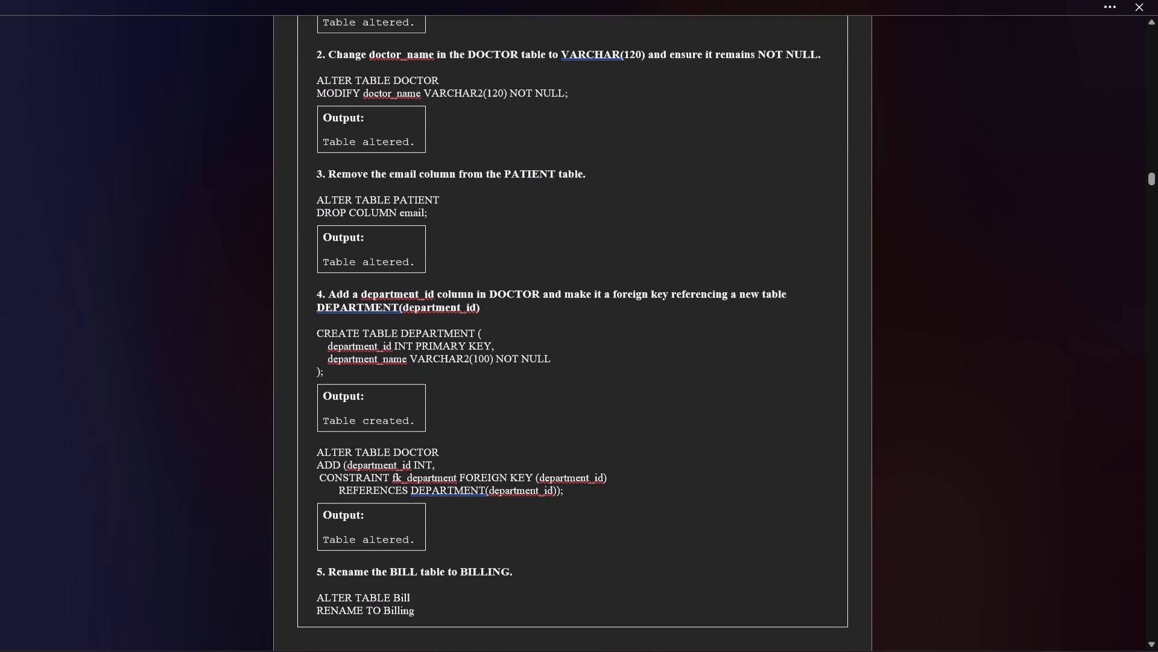
pyautogui.scroll(-4, 510, 523)
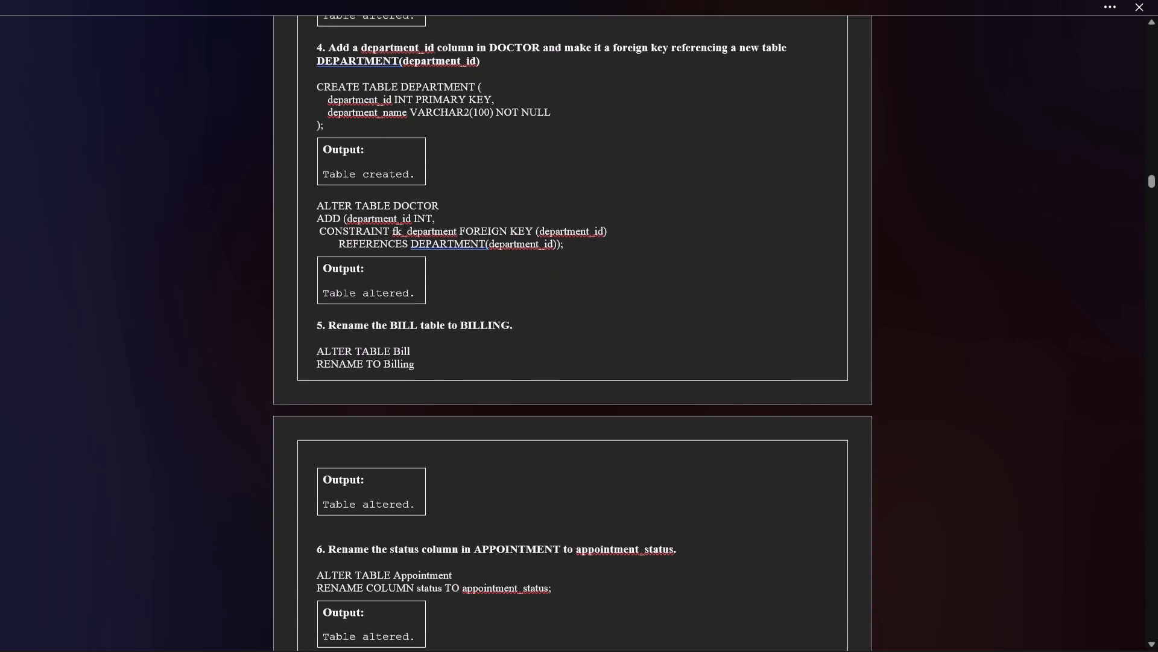
pyautogui.scroll(-1, 510, 523)
pyautogui.scroll(2, 510, 523)
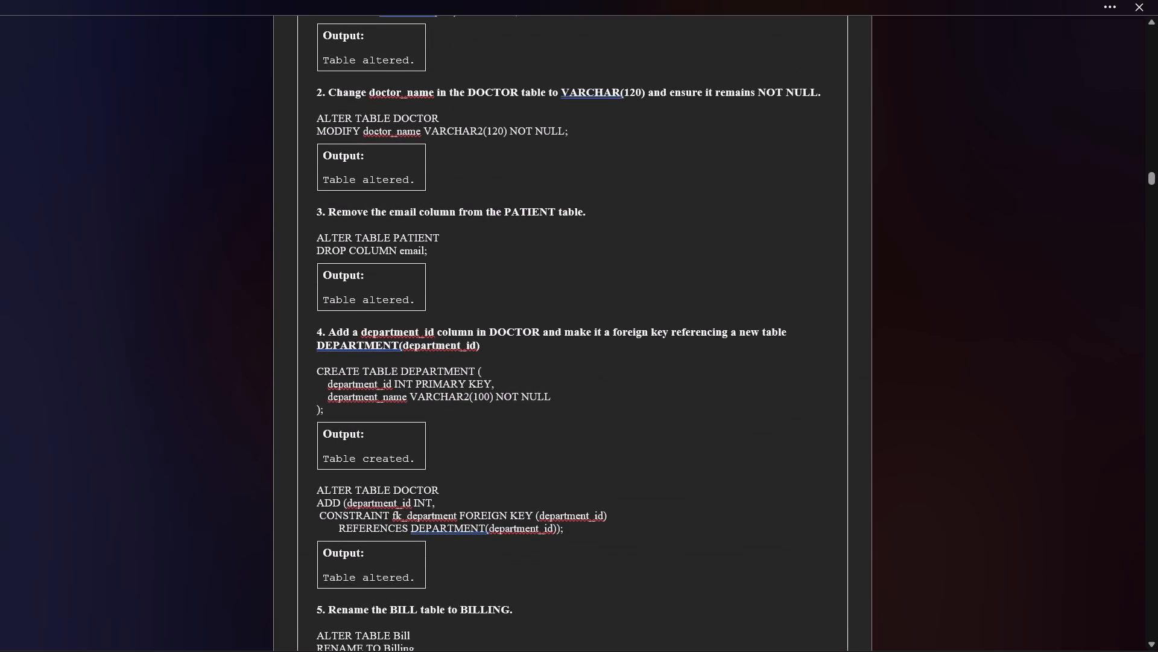
pyautogui.scroll(4, 502, 434)
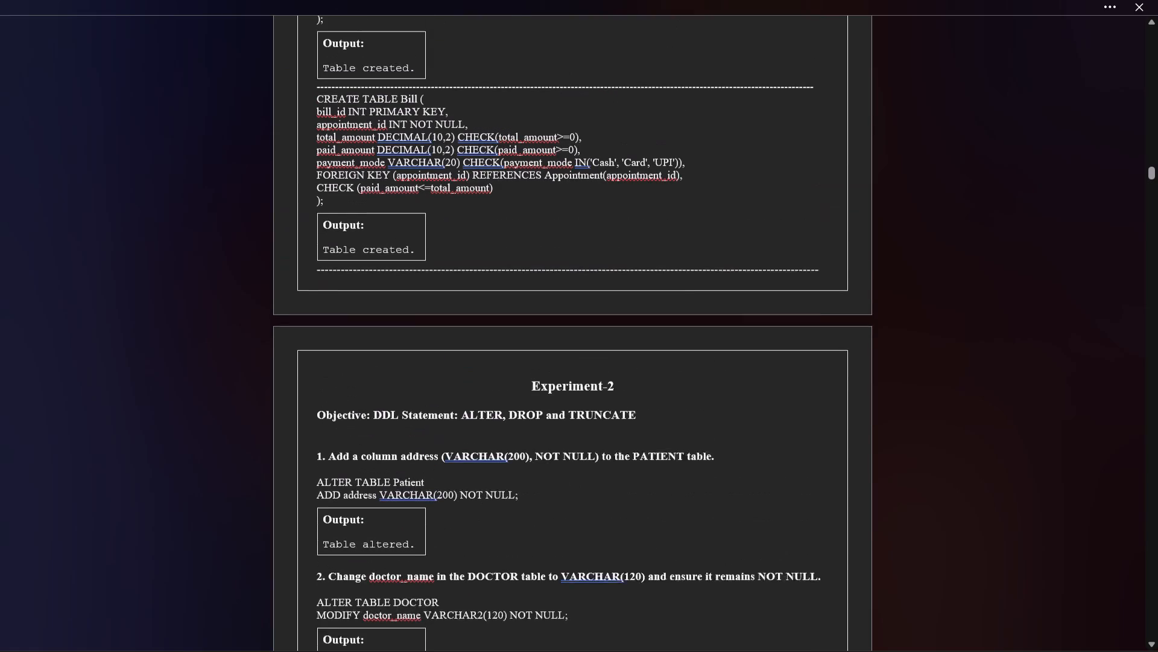
pyautogui.scroll(1, 502, 434)
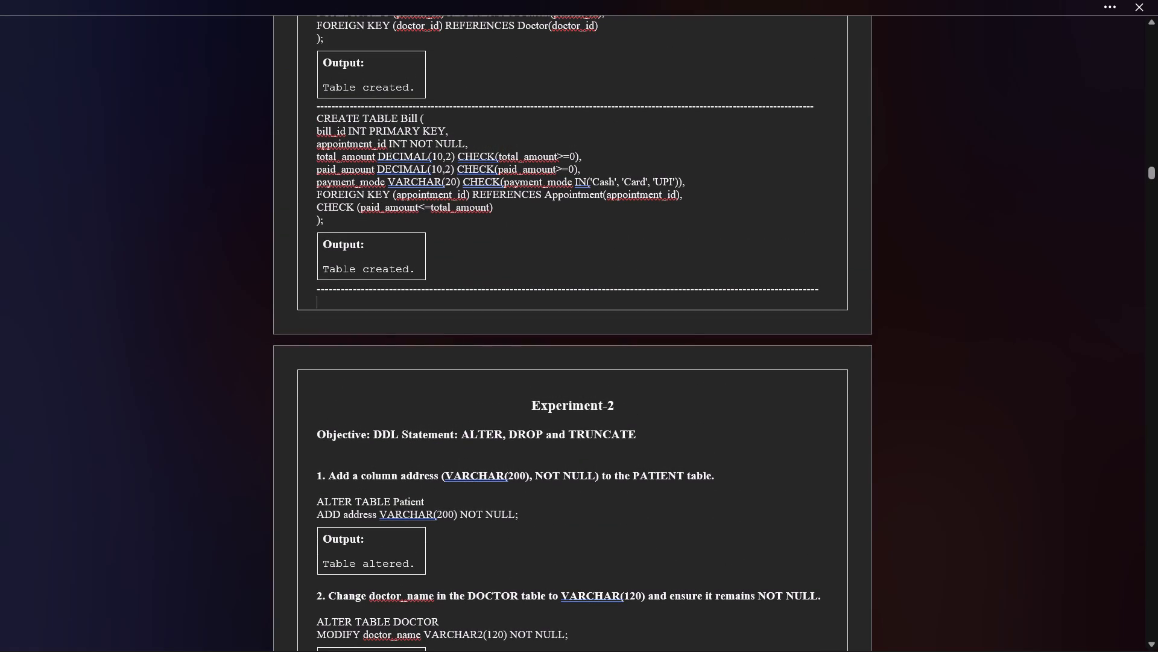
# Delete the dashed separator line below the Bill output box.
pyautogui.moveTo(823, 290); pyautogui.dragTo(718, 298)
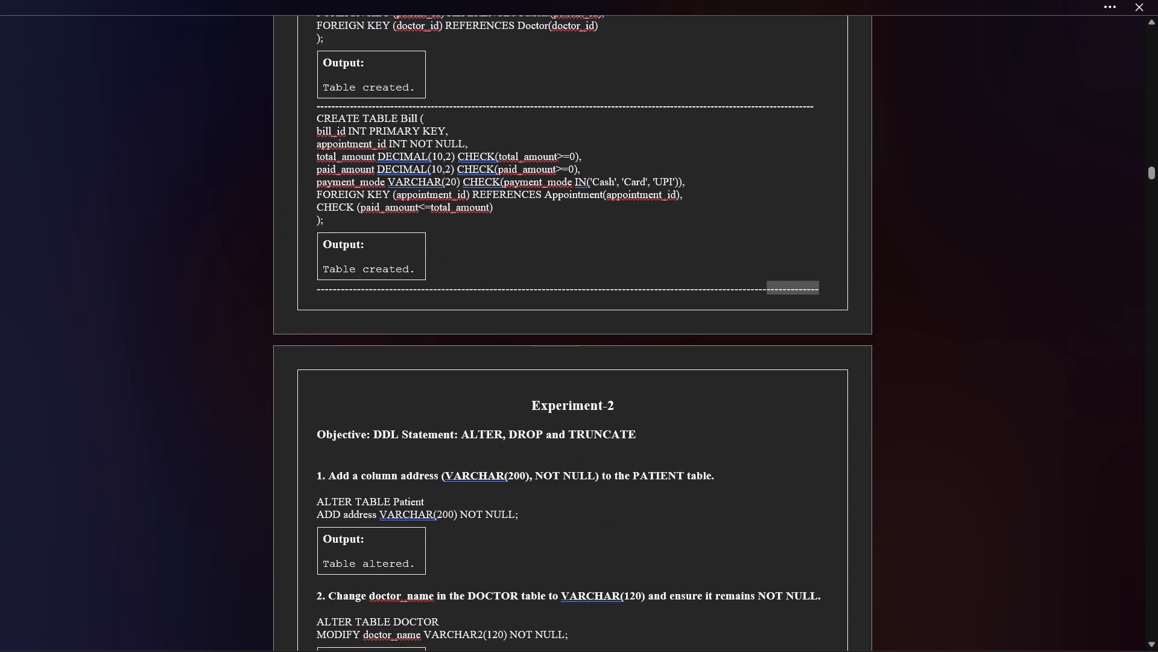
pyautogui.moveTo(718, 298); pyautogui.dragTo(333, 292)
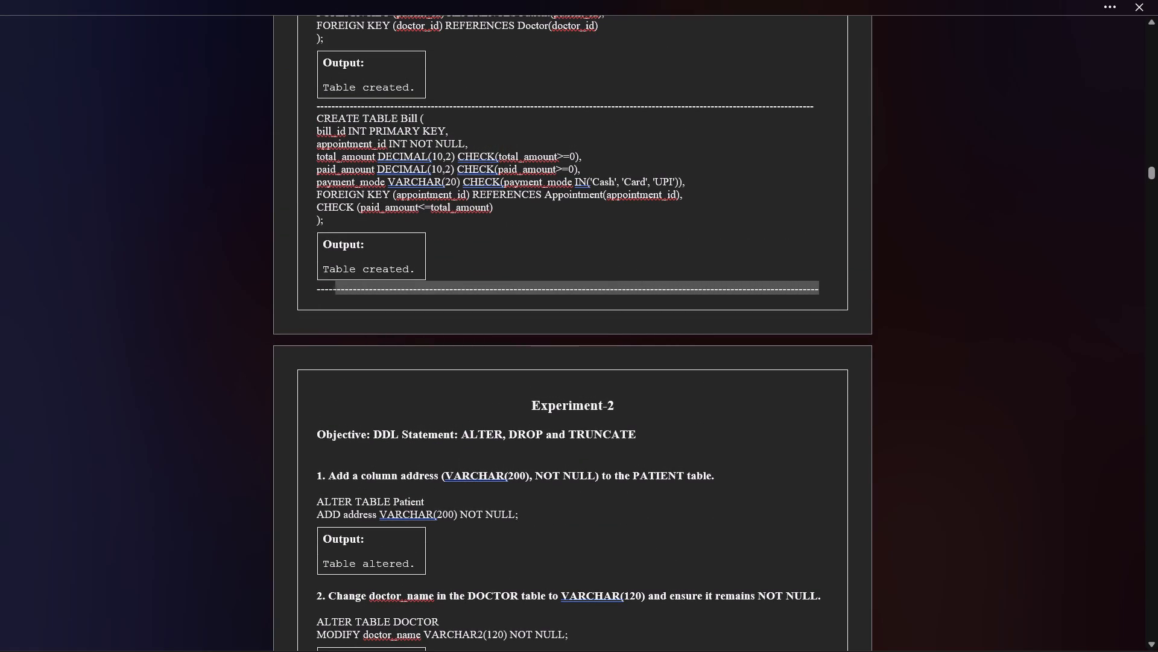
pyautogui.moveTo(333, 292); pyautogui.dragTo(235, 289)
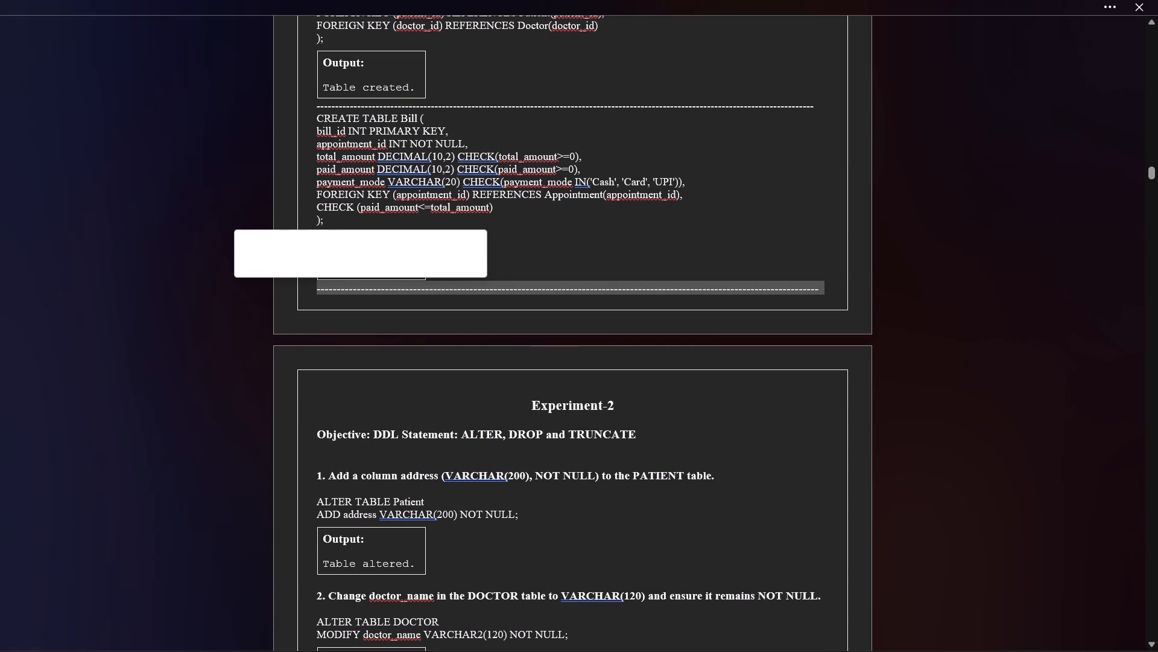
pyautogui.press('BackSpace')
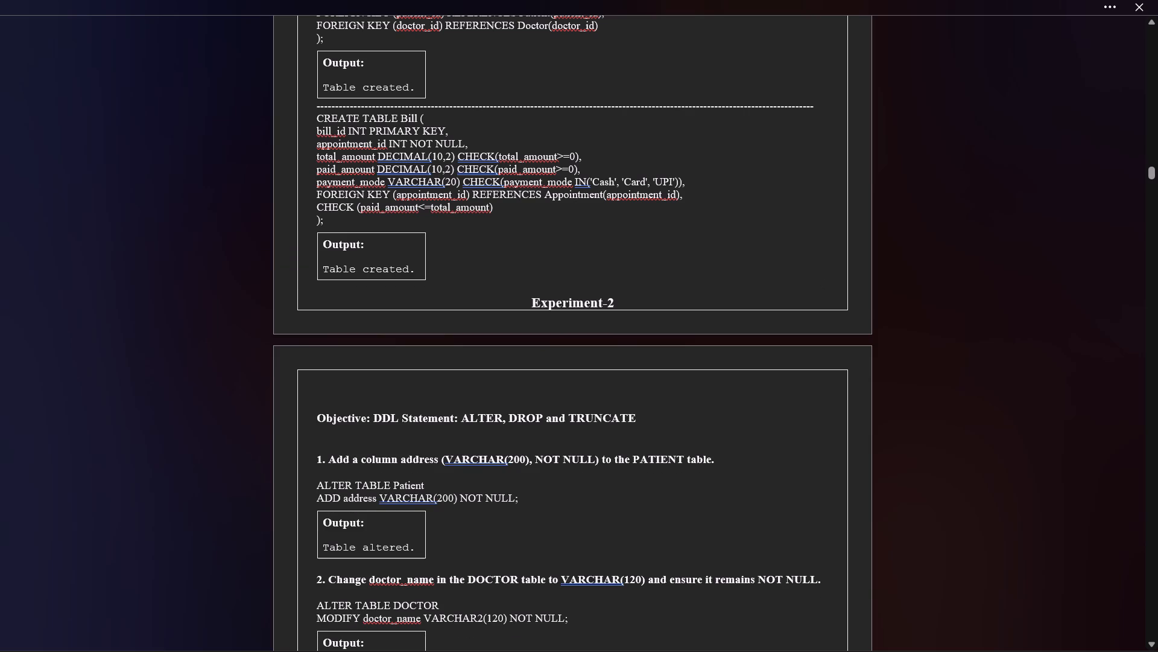
# Add a blank line above the Experiment-2 heading so that it starts on the next page.
pyautogui.press('Return')
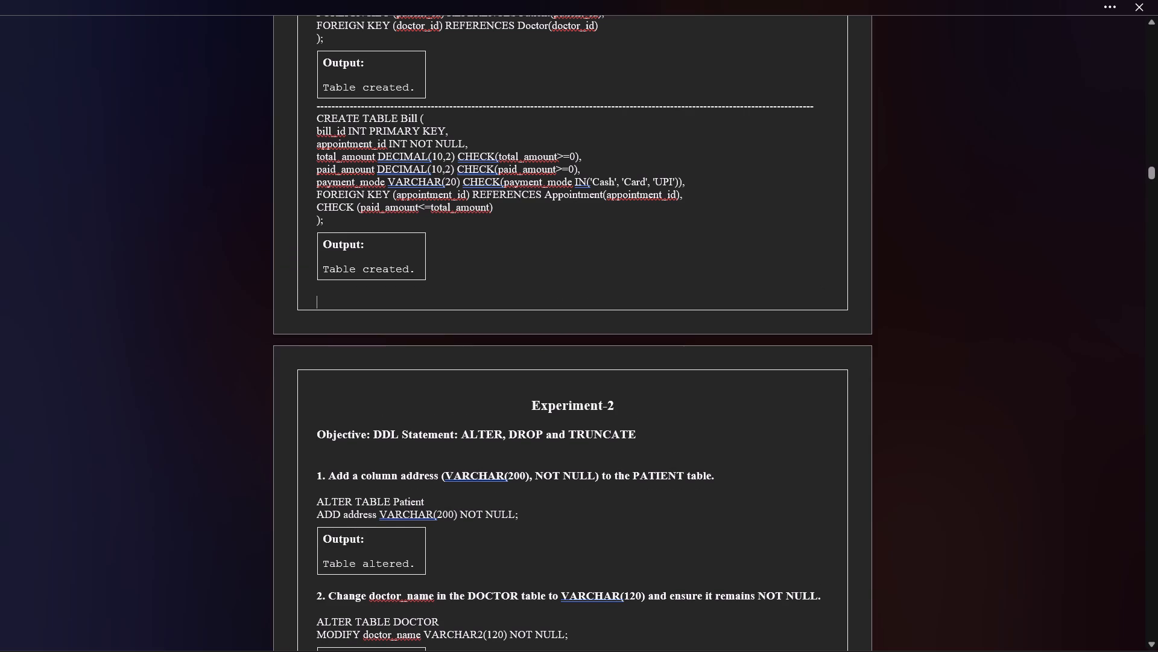
# Delete the dashed separators above the CREATE TABLE Bill, Appointment and Doctor statements, leaving a blank line in each place.
pyautogui.click(812, 106)
pyautogui.hotkey('ctrl', 'BackSpace')
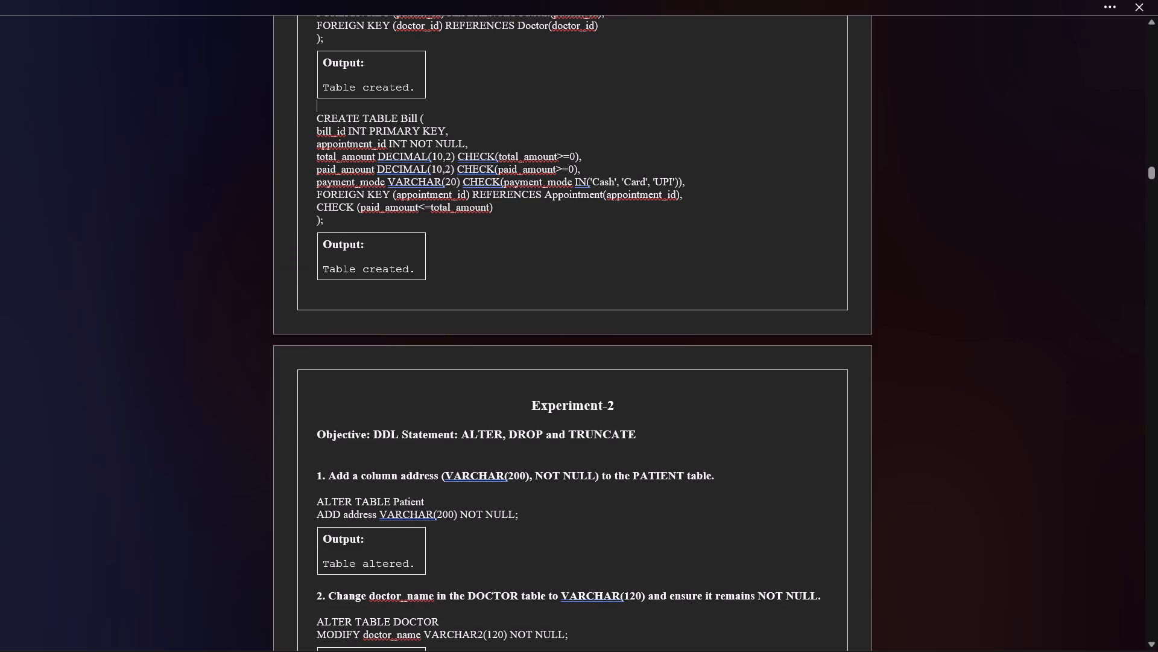
pyautogui.scroll(1, 674, 97)
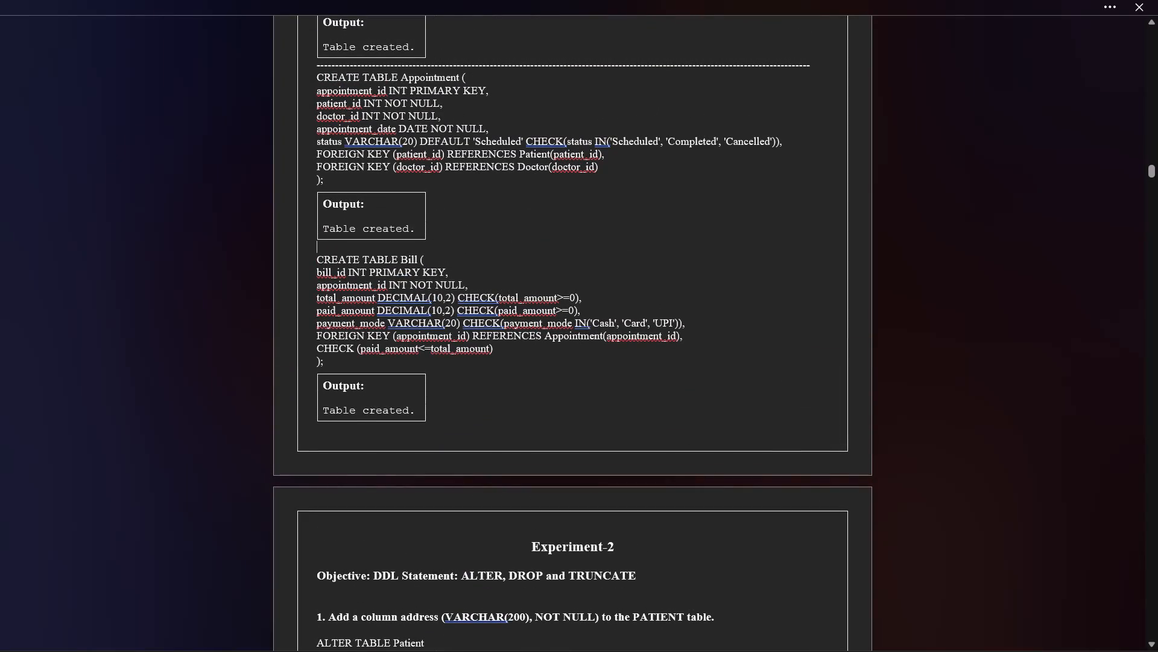
pyautogui.click(811, 66)
pyautogui.hotkey('ctrl', 'BackSpace')
pyautogui.scroll(1, 762, 84)
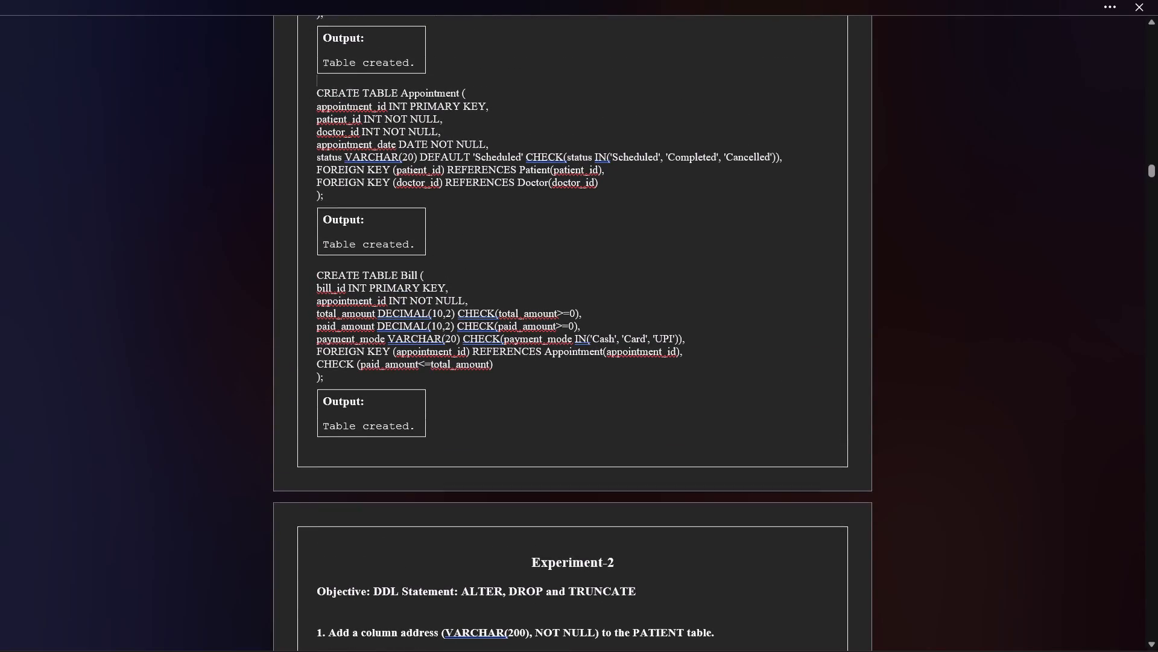
pyautogui.scroll(1, 762, 84)
pyautogui.click(808, 121)
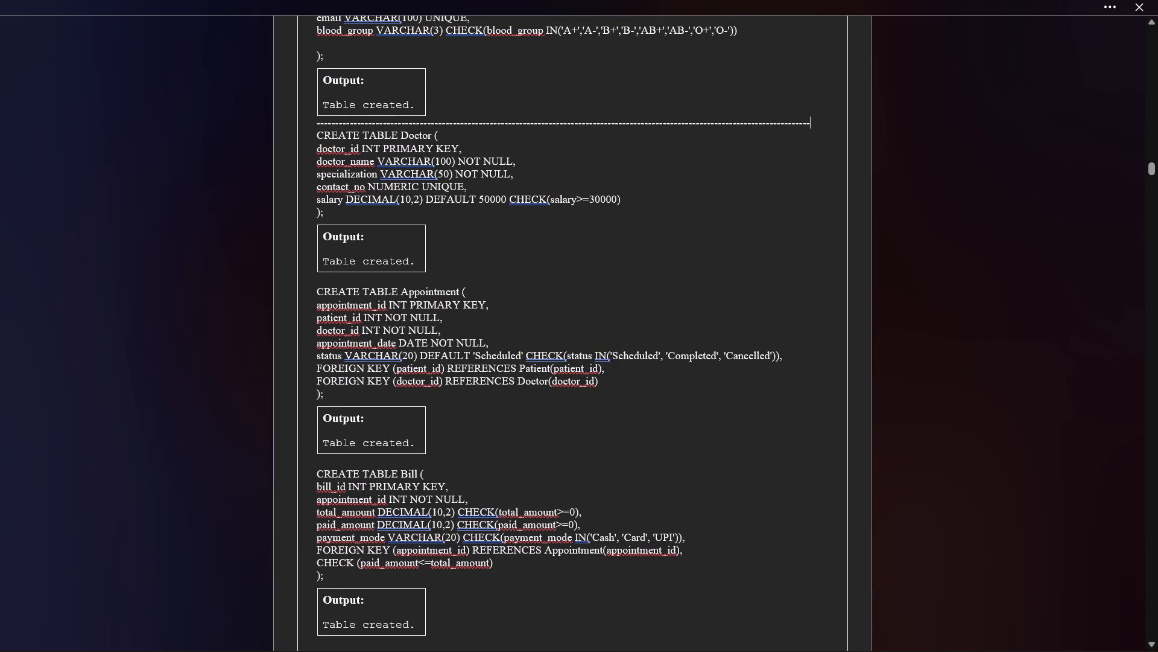
pyautogui.hotkey('ctrl', 'BackSpace')
# In Experiment 2, reduce the gap between question 7's output box and the question 8 heading to one blank line.
pyautogui.scroll(3, 808, 121)
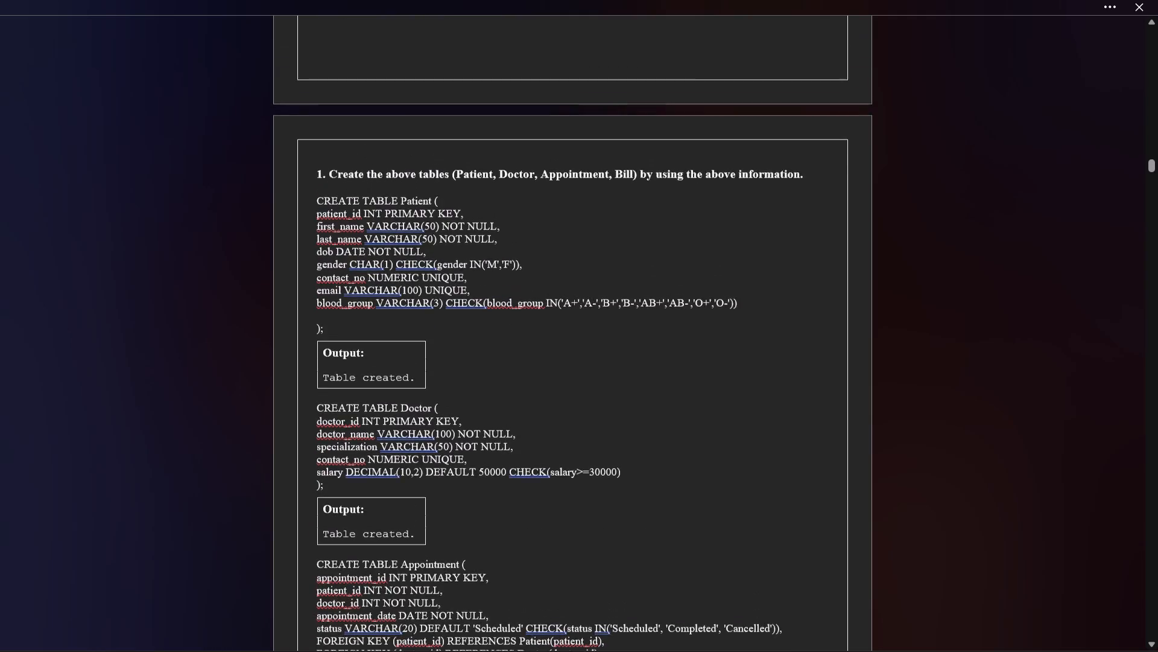
pyautogui.hscroll(4, 808, 121)
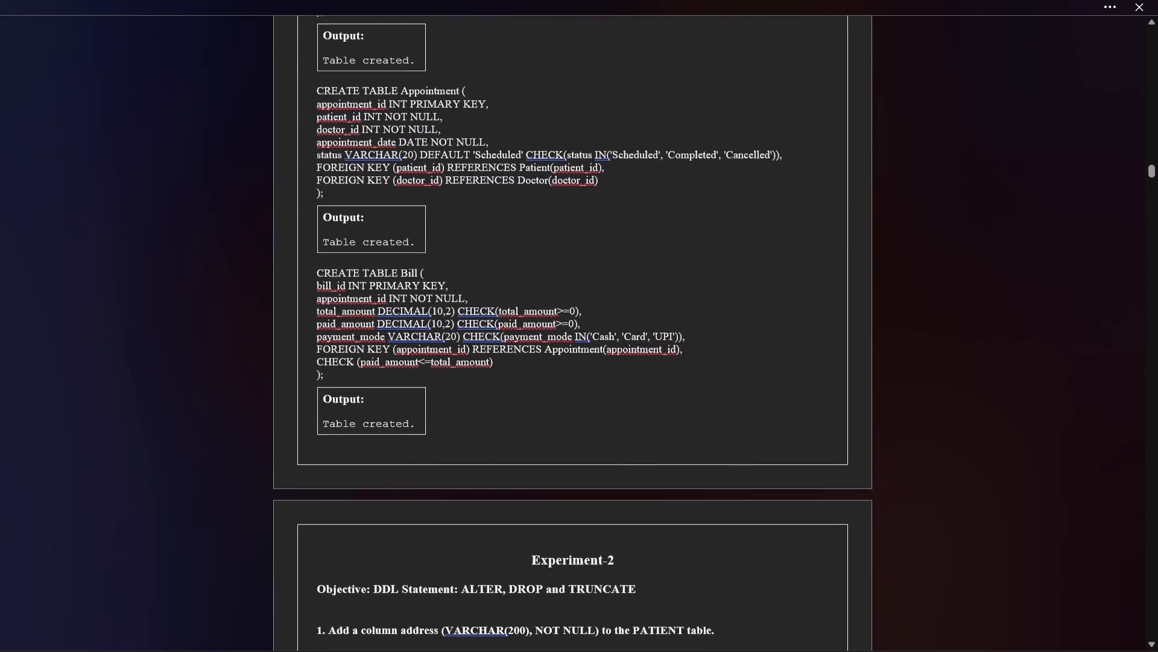
pyautogui.scroll(-3, 808, 121)
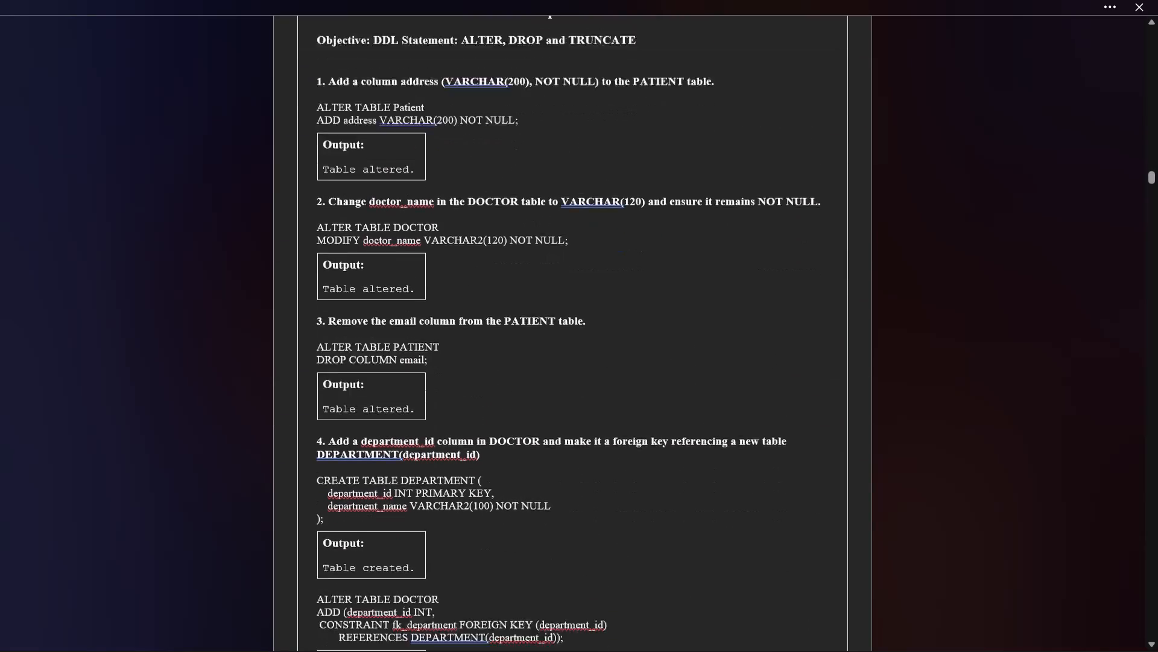
pyautogui.scroll(-1, 808, 121)
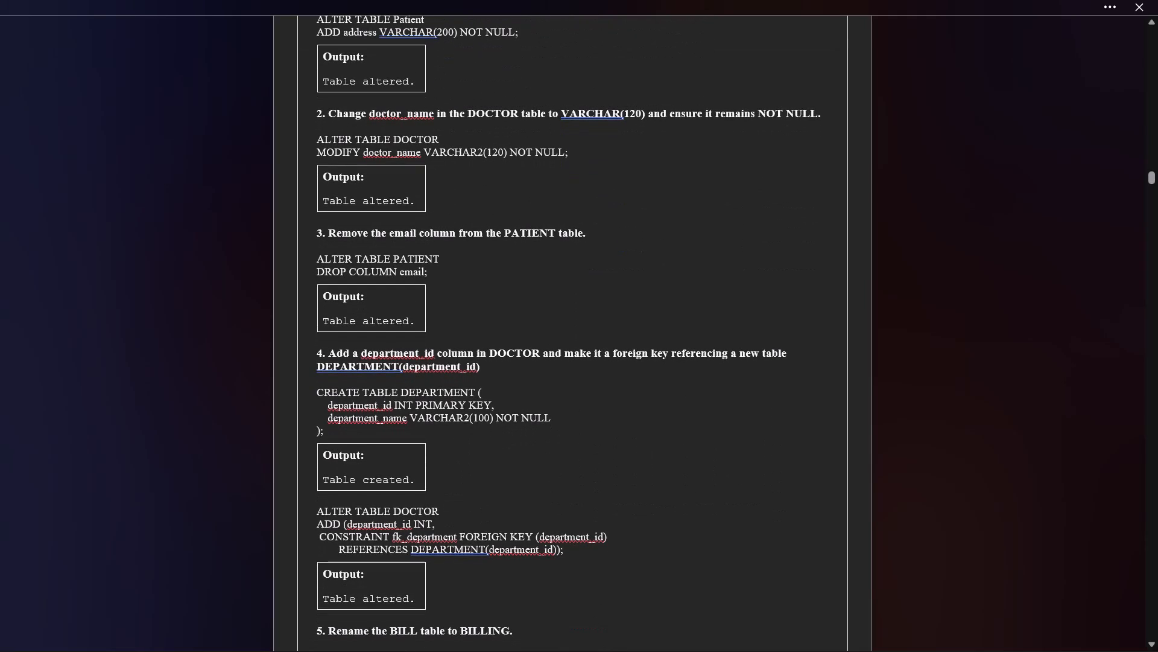
pyautogui.scroll(-2, 733, 276)
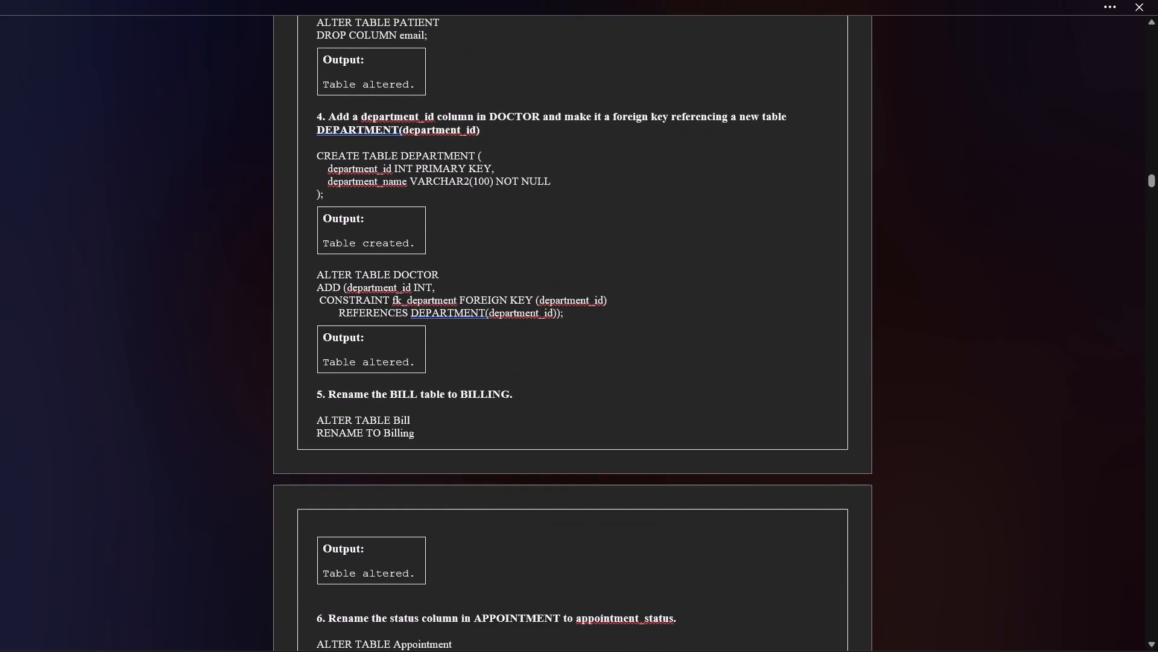
pyautogui.scroll(-6, 733, 276)
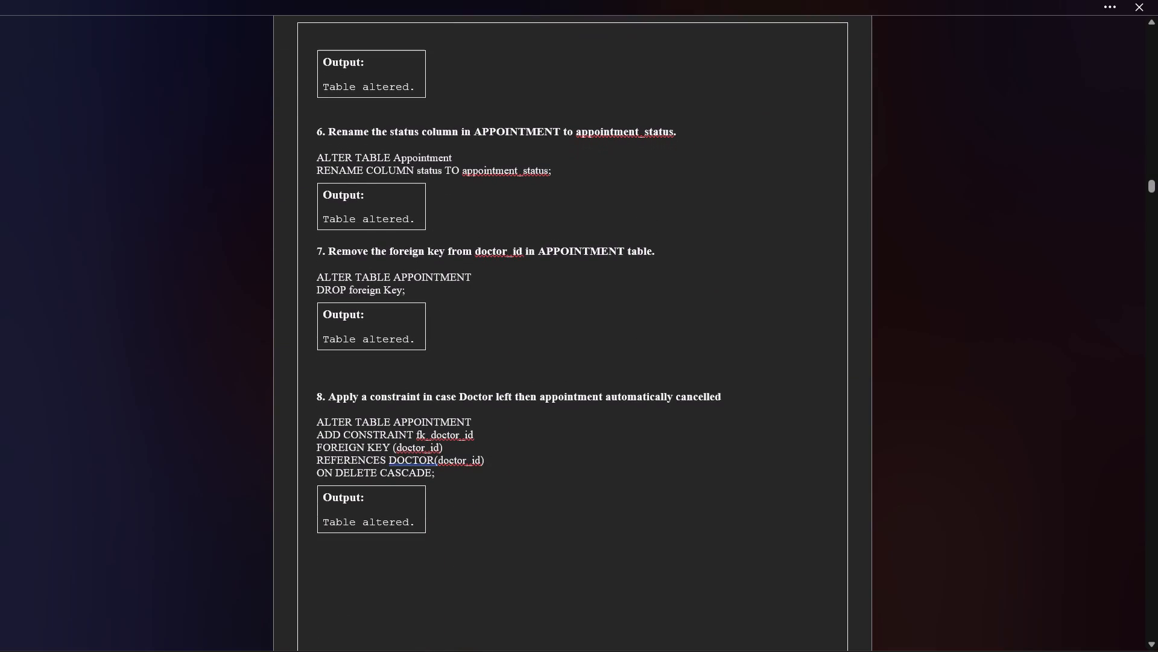
pyautogui.click(427, 384)
pyautogui.press('BackSpace')
pyautogui.press('BackSpace')
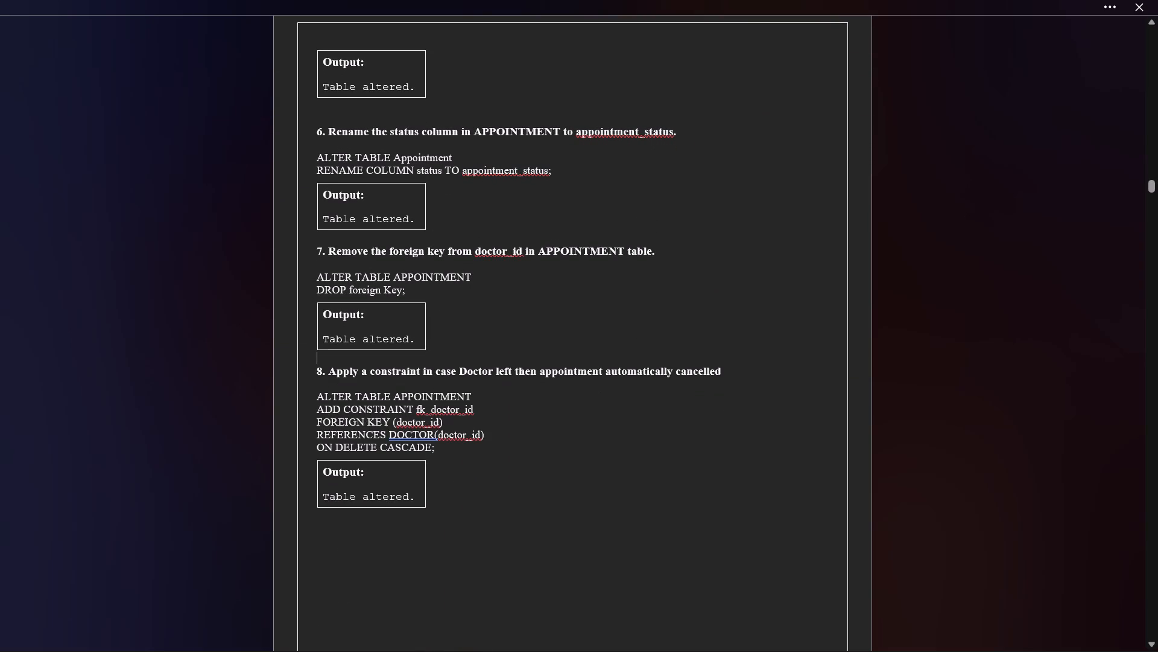
# Add two blank lines above the Experiment 3 heading so that it starts on the same page as its objective.
pyautogui.scroll(-5, 542, 552)
pyautogui.click(531, 344)
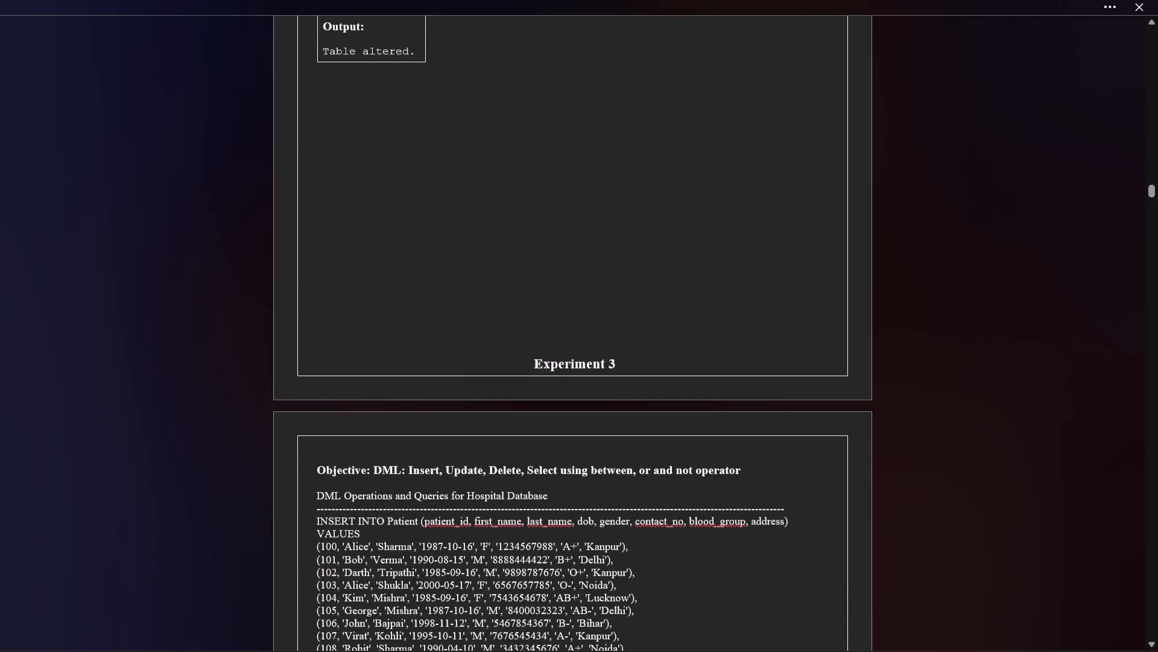
pyautogui.press('Return')
pyautogui.press('Return')
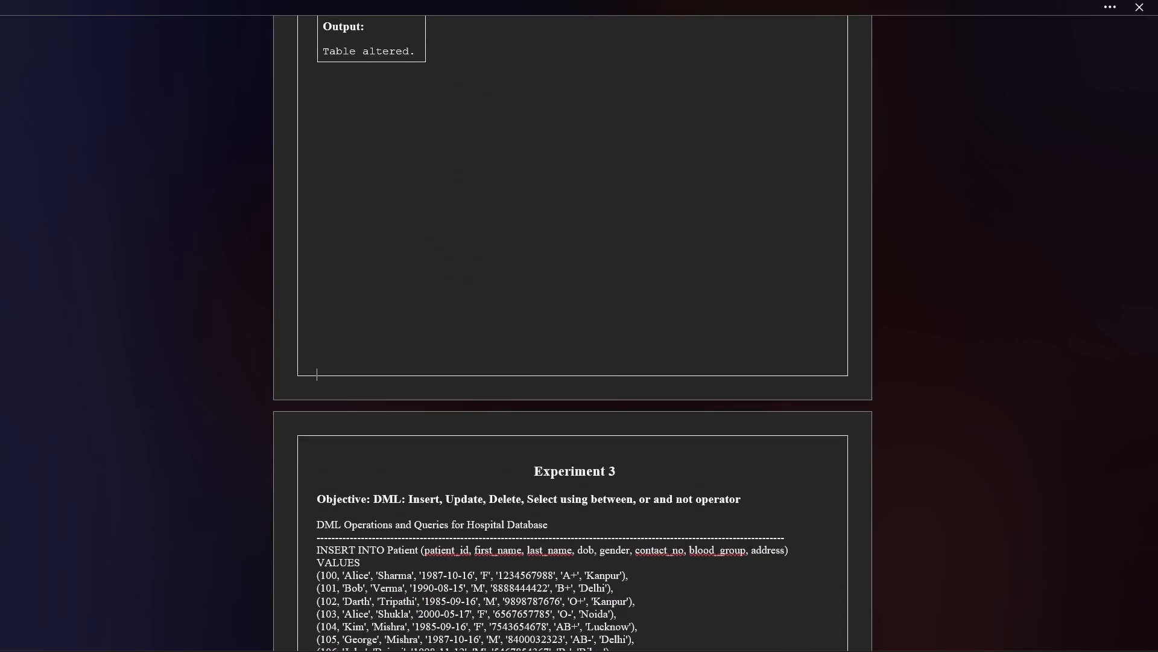
# Delete the dashed separator above the INSERT INTO Patient statement in Experiment 3, leaving a blank line.
pyautogui.scroll(-2, 607, 389)
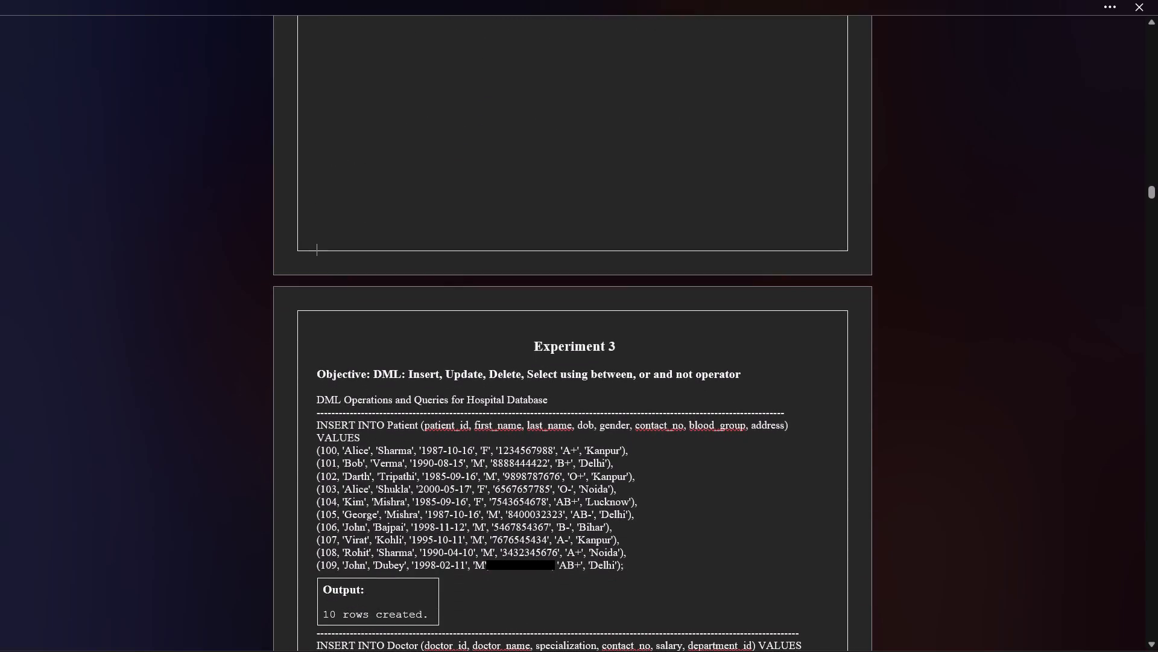
pyautogui.click(786, 412)
pyautogui.hotkey('ctrl', 'BackSpace')
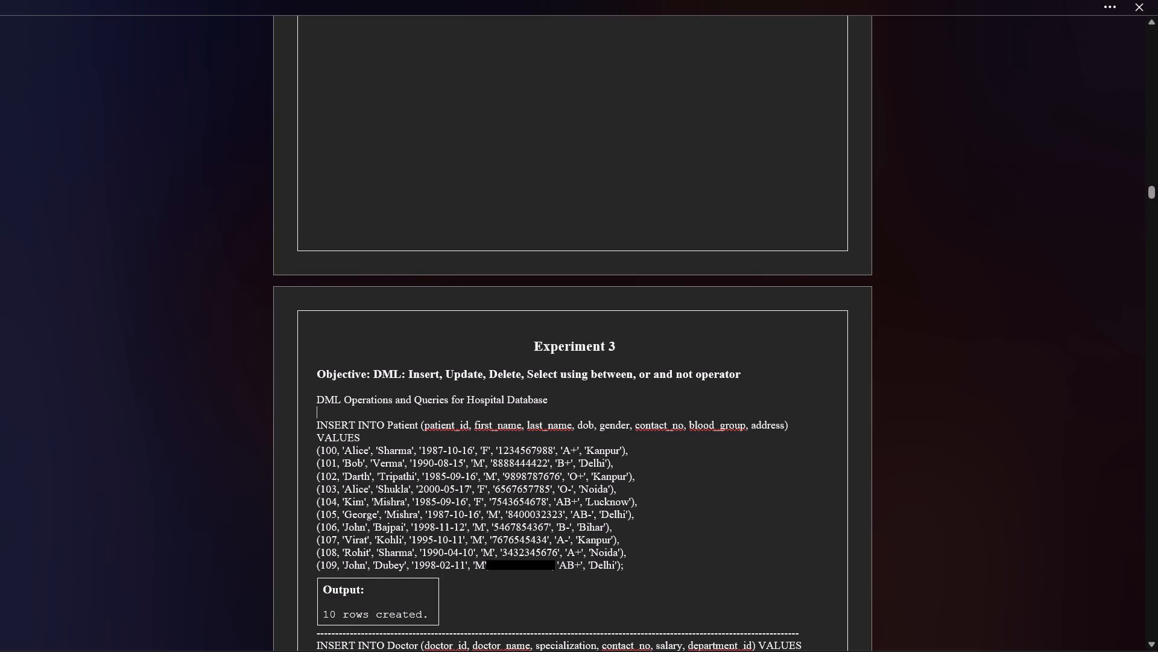
# Delete the dashed separators above the INSERT INTO Doctor, Appointment and Bill statements in Experiment 3, leaving a blank line in each place.
pyautogui.hscroll(3, 672, 540)
pyautogui.click(808, 436)
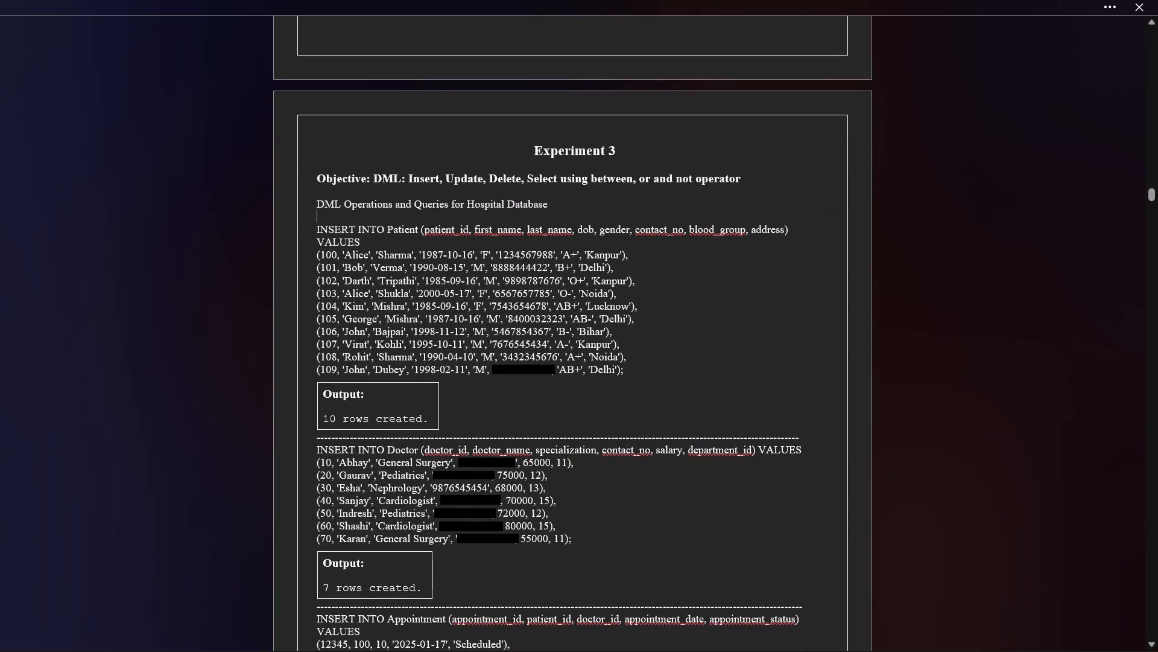
pyautogui.hotkey('ctrl', 'BackSpace')
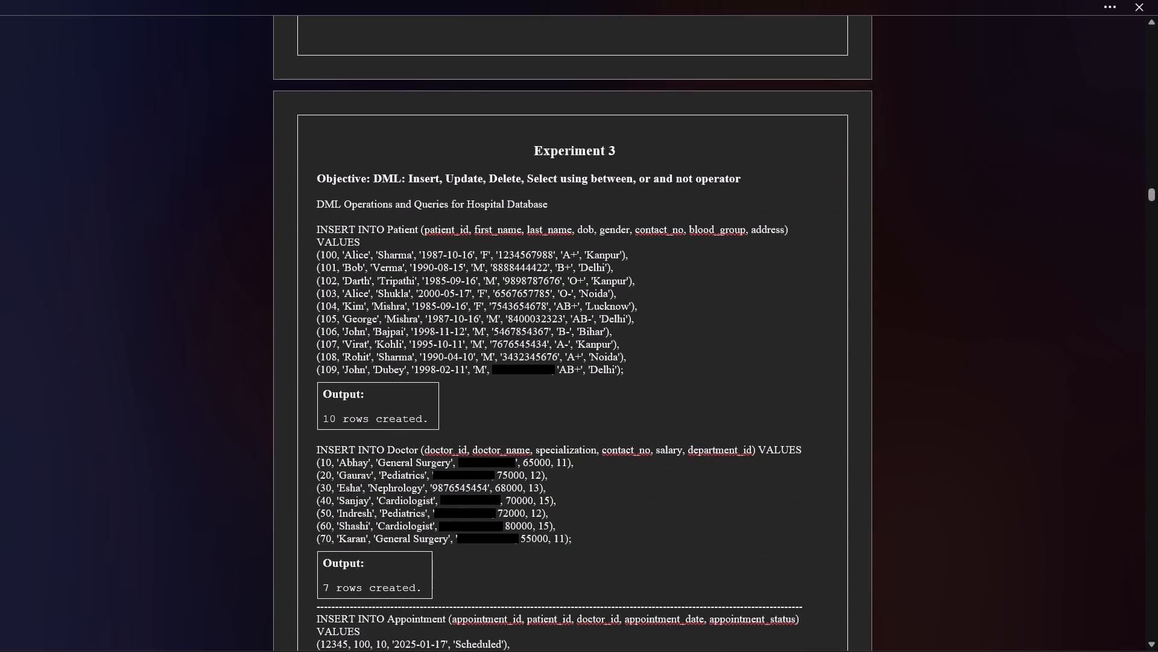
pyautogui.click(809, 606)
pyautogui.hotkey('ctrl', 'BackSpace')
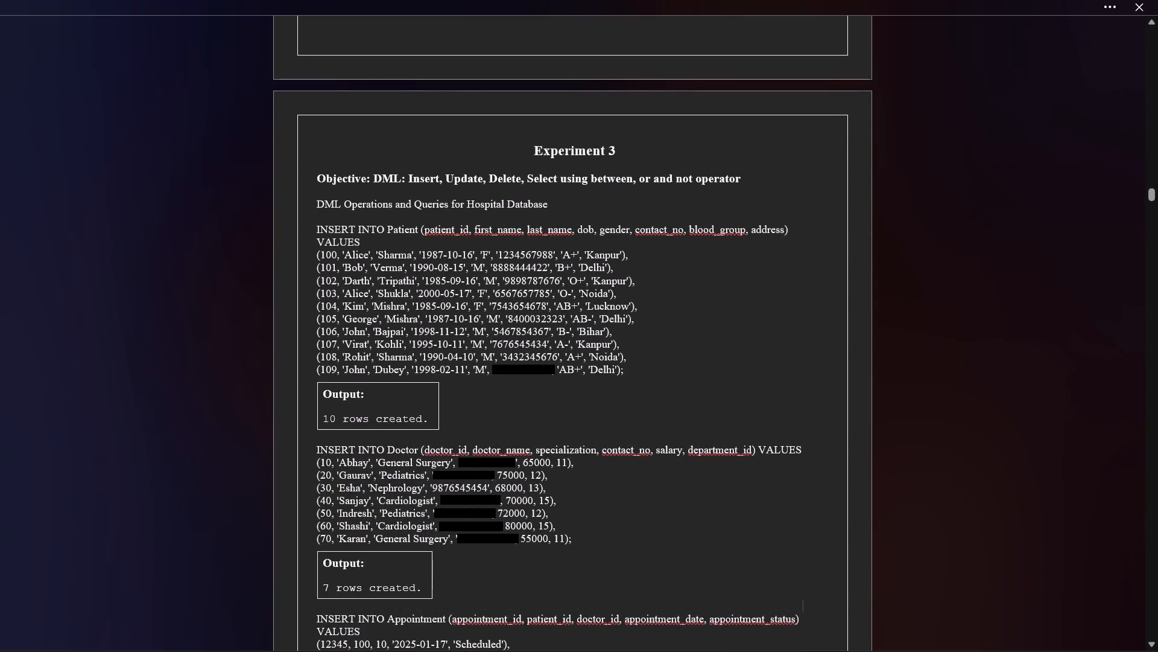
pyautogui.scroll(-4, 809, 606)
pyautogui.click(805, 439)
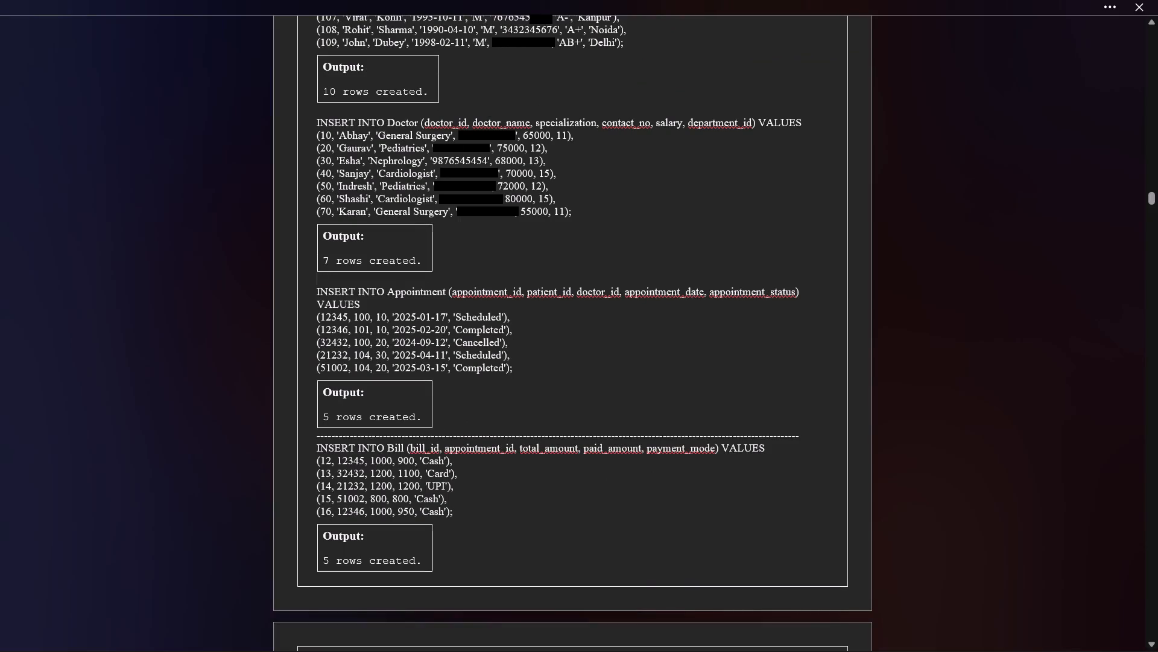
pyautogui.hotkey('ctrl', 'BackSpace')
# Remove five blank lines above the question 1 heading, Insert a new patient record, so it starts near the top of its page.
pyautogui.scroll(-1, 805, 439)
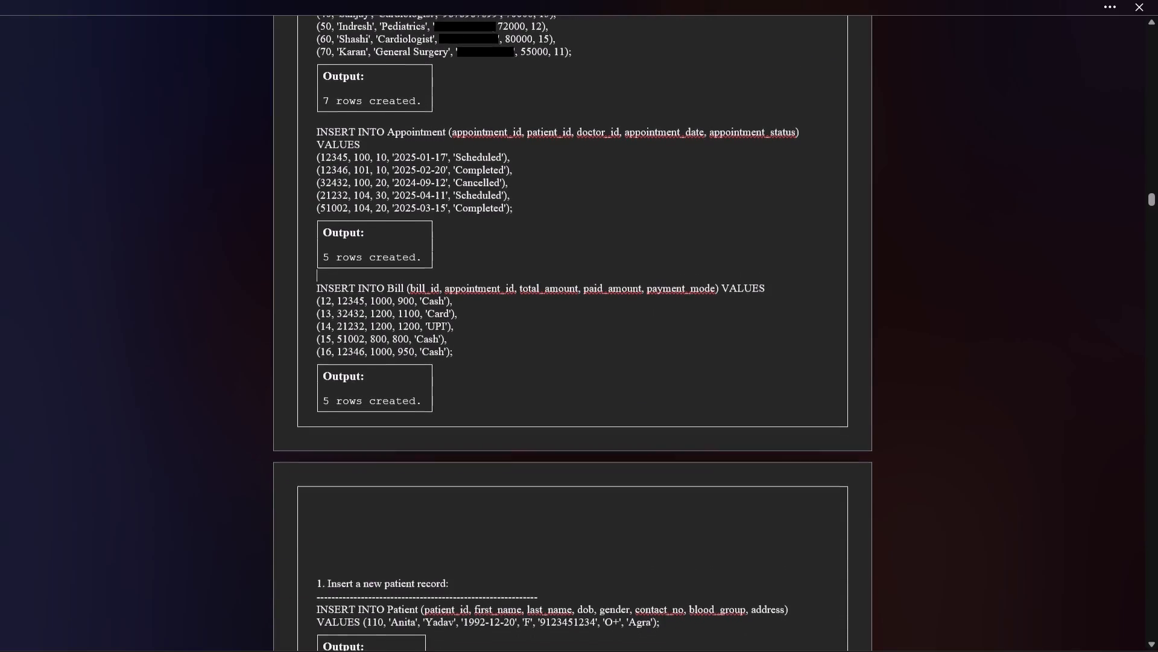
pyautogui.click(476, 562)
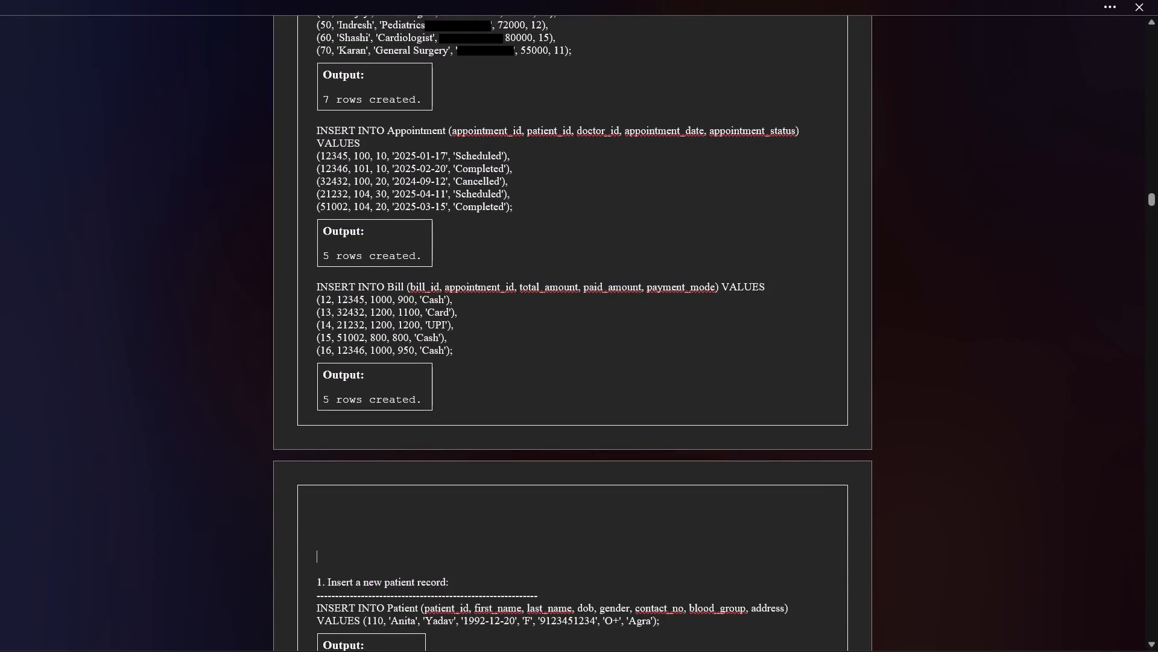
pyautogui.press('BackSpace')
pyautogui.press('BackSpace')
pyautogui.press('BackSpace')
pyautogui.press('BackSpace')
pyautogui.press('BackSpace')
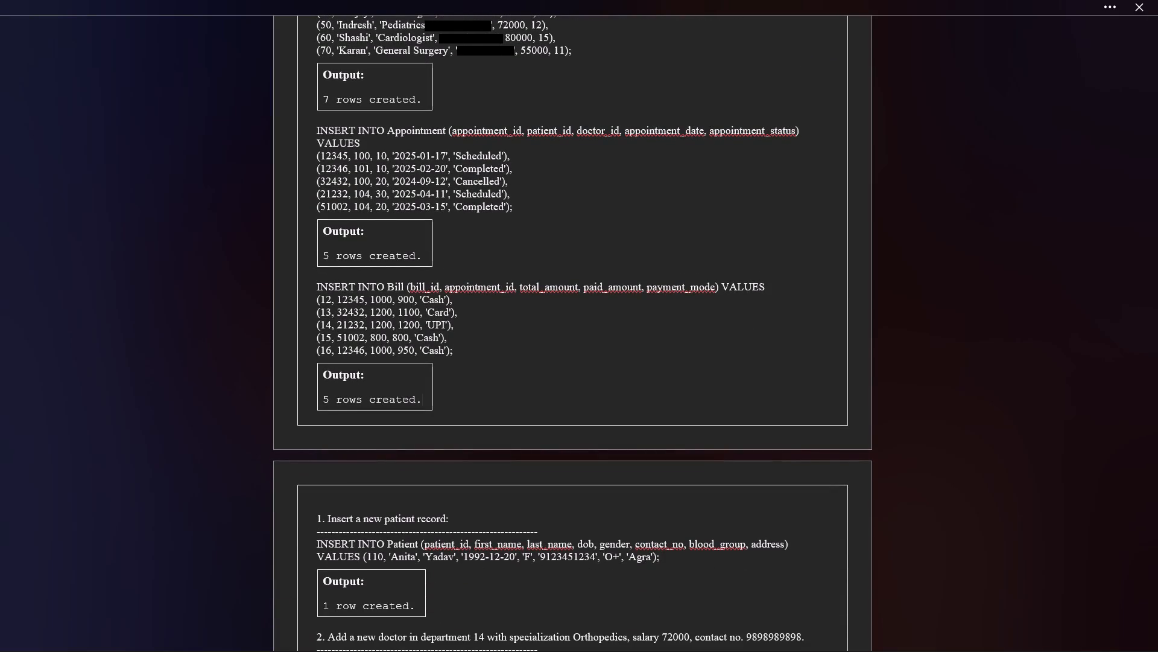
# Delete the dashed separator under the question 1 heading, leaving a blank line before its INSERT INTO Patient statement.
pyautogui.press('Down')
pyautogui.press('Down')
pyautogui.press('Down')
pyautogui.press('Right')
pyautogui.press('Right')
pyautogui.press('Right')
pyautogui.press('Right')
pyautogui.press('Right')
pyautogui.press('Right')
pyautogui.press('Right')
pyautogui.press('Right')
pyautogui.press('Right')
pyautogui.press('Right')
pyautogui.press('Right')
pyautogui.press('Right')
pyautogui.press('Right')
pyautogui.press('Right')
pyautogui.press('Right')
pyautogui.press('Right')
pyautogui.press('Right')
pyautogui.press('Right')
pyautogui.press('Right')
pyautogui.press('Right')
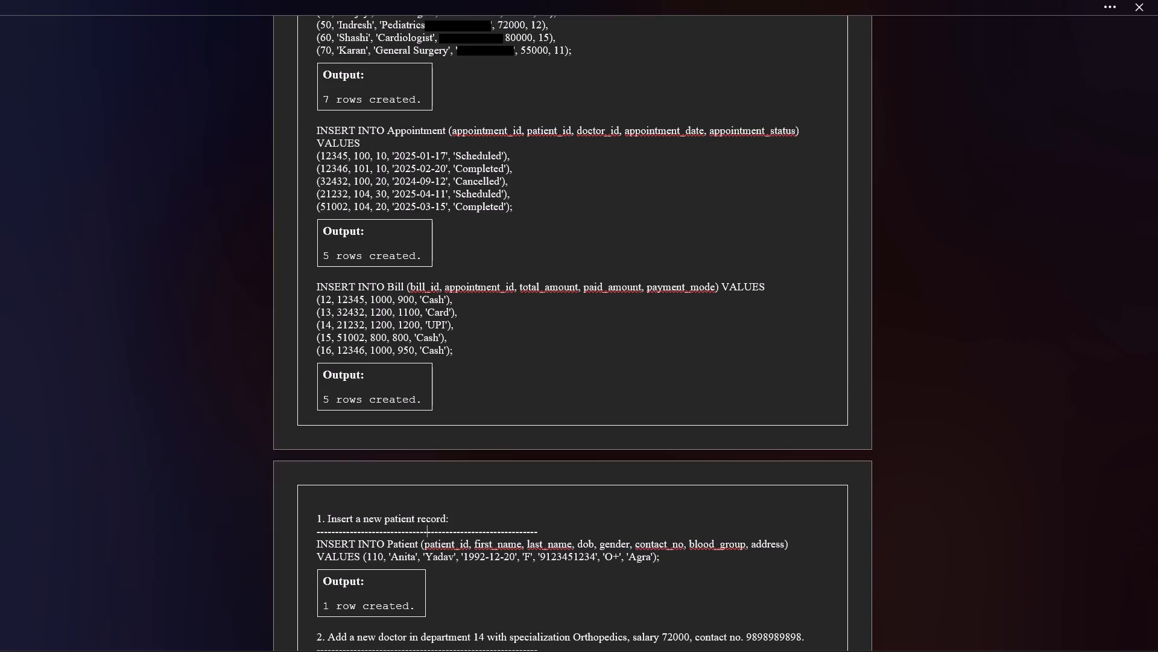
pyautogui.press('Right')
pyautogui.press('Right')
pyautogui.press('Right')
pyautogui.press('Right')
pyautogui.press('Right')
pyautogui.press('Right')
pyautogui.press('Right')
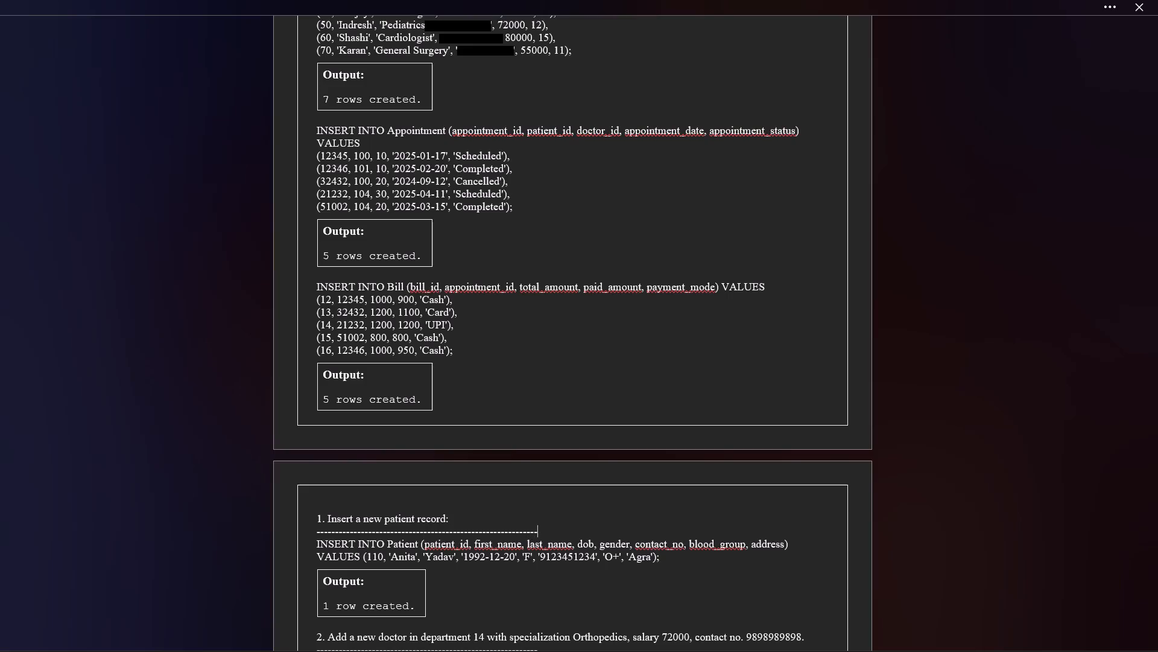
pyautogui.hotkey('ctrl', 'BackSpace')
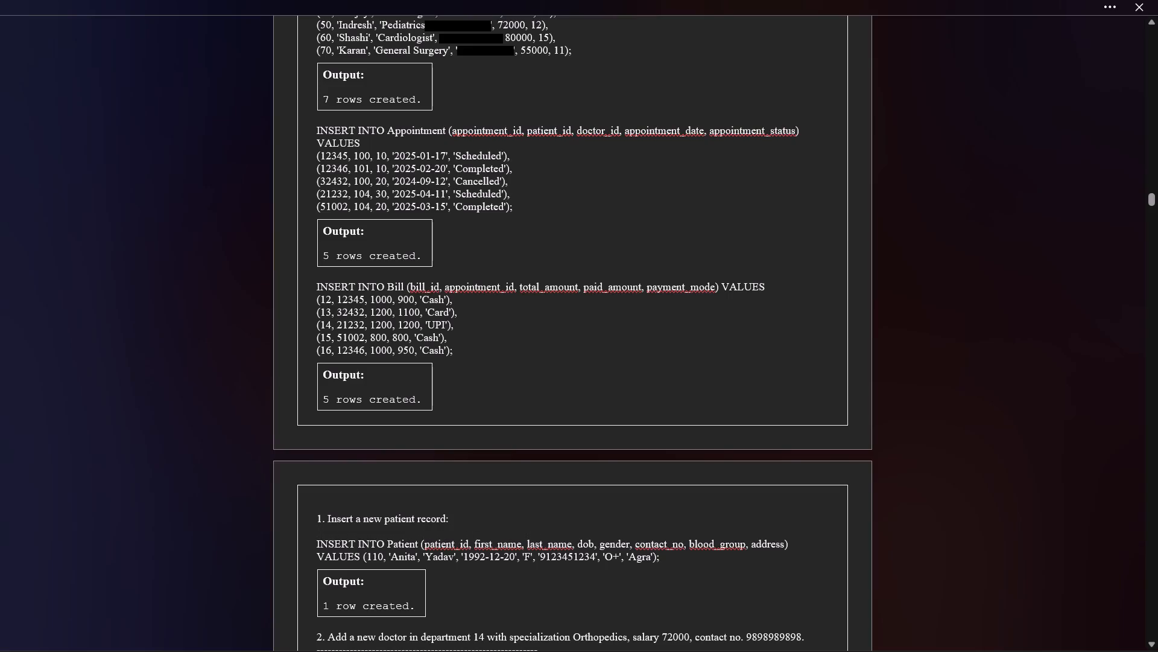
# Delete the dashed separators under the headings of questions 2, 3 and 4 in Experiment 3, leaving a blank line in each place.
pyautogui.scroll(-2, 472, 604)
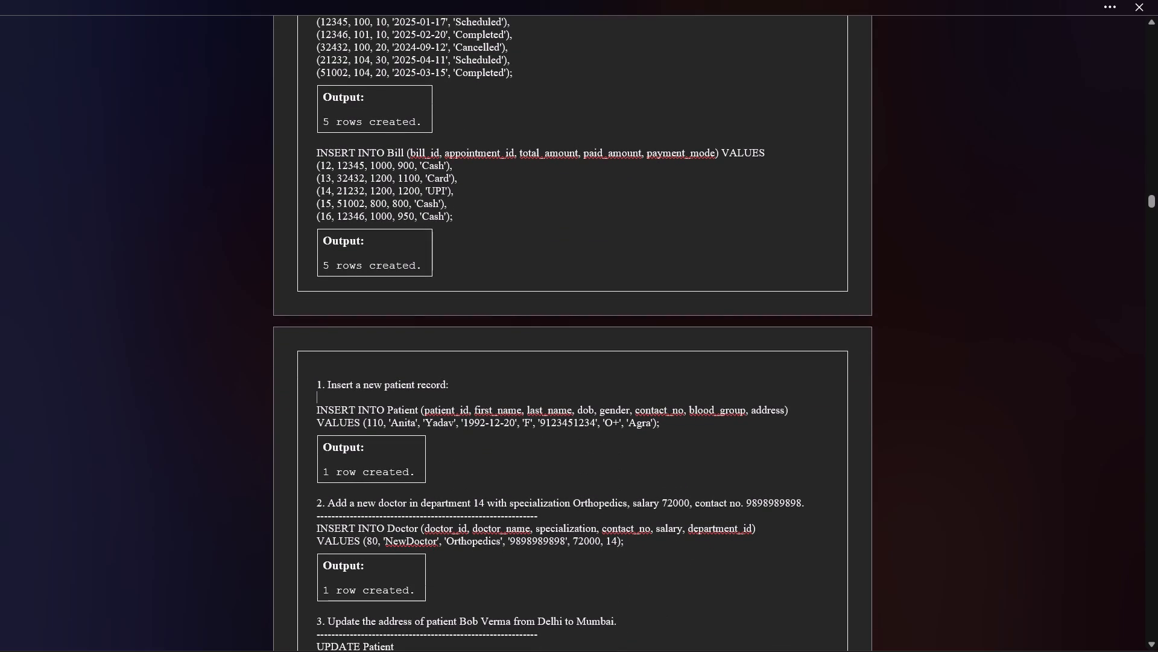
pyautogui.click(540, 517)
pyautogui.hotkey('ctrl', 'BackSpace')
pyautogui.click(542, 631)
pyautogui.hotkey('ctrl', 'BackSpace')
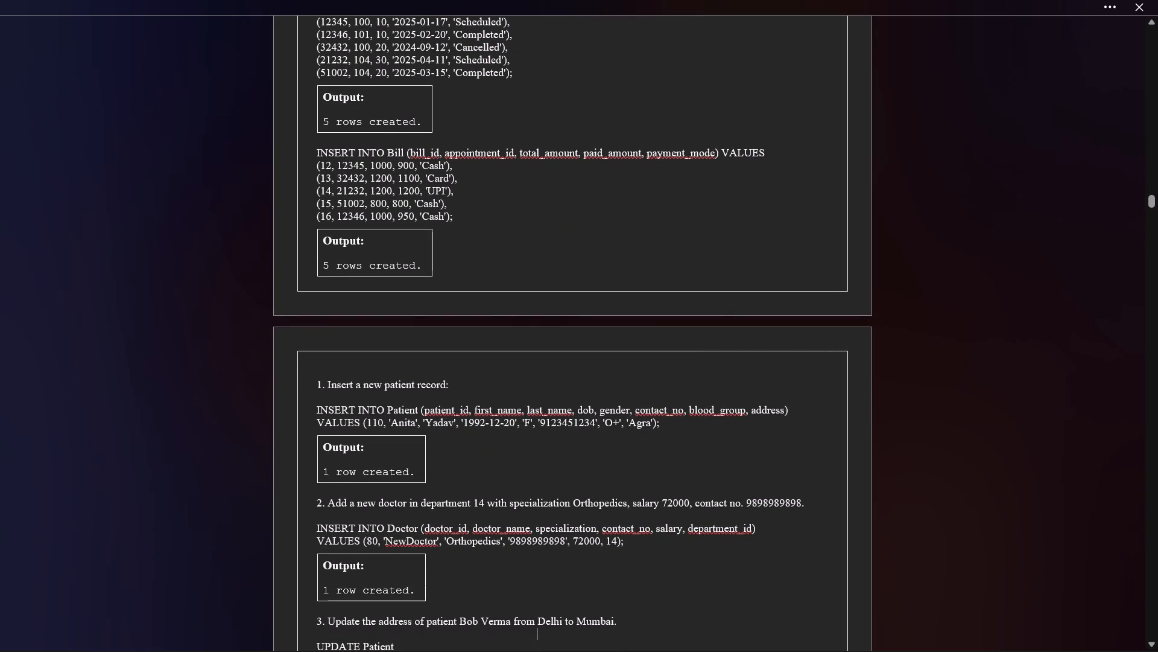
pyautogui.scroll(-4, 542, 631)
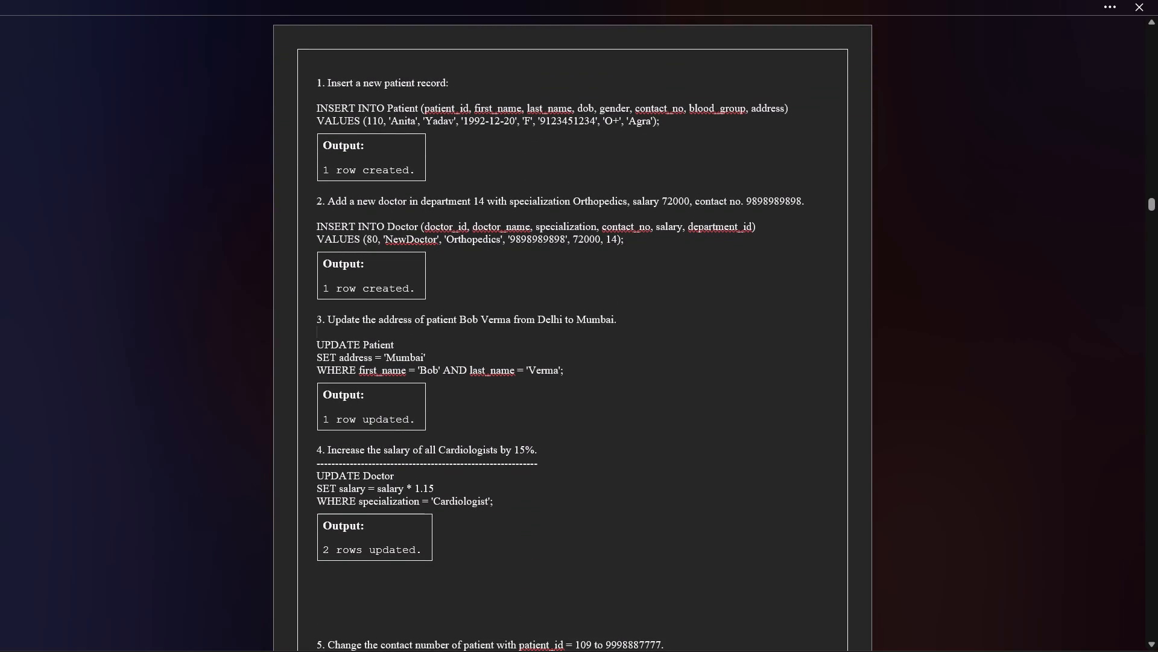
pyautogui.click(543, 467)
pyautogui.hotkey('ctrl', 'BackSpace')
# Reduce the gap between question 4's output box and the question 5 heading to one blank line.
pyautogui.scroll(-2, 543, 467)
pyautogui.click(469, 446)
pyautogui.press('BackSpace')
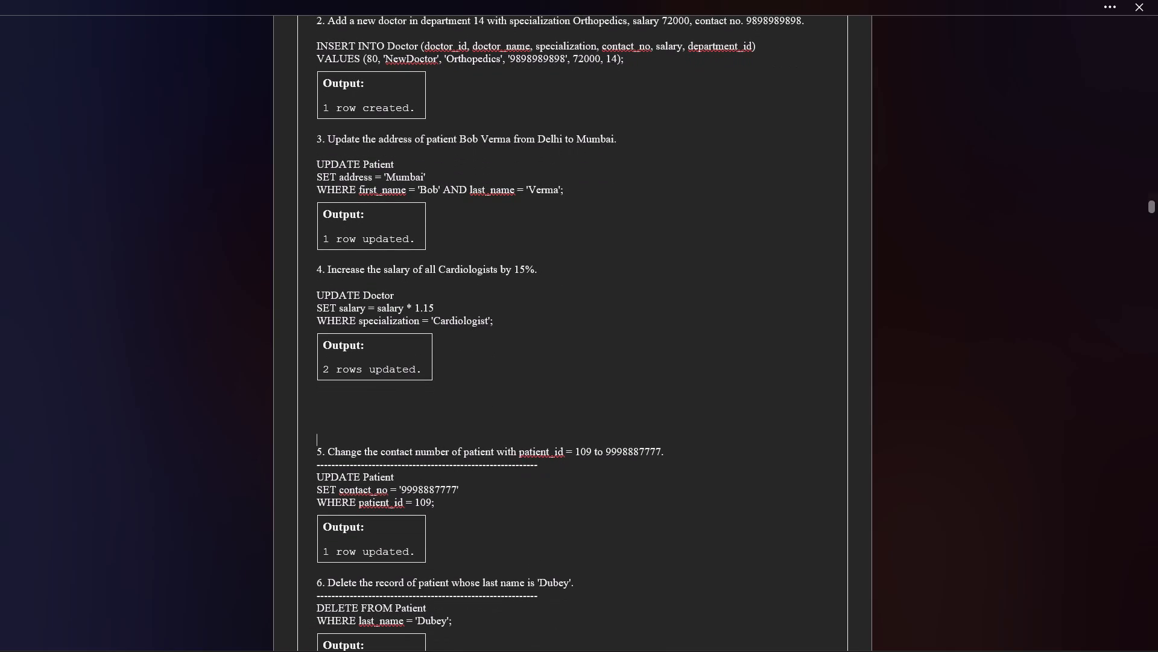
pyautogui.press('BackSpace')
pyautogui.press('BackSpace')
pyautogui.press('BackSpace')
pyautogui.press('BackSpace')
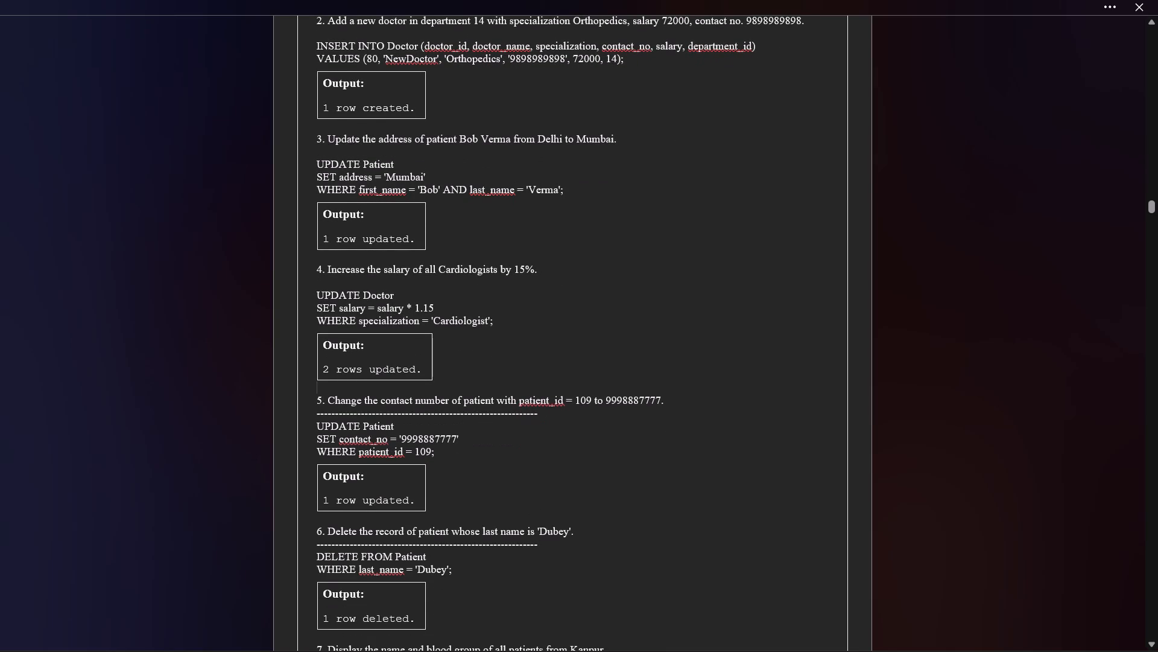
# Delete the dashed separators under the headings of questions 5, 6 and 7, leaving a blank line in each place.
pyautogui.scroll(-1, 533, 474)
pyautogui.click(545, 345)
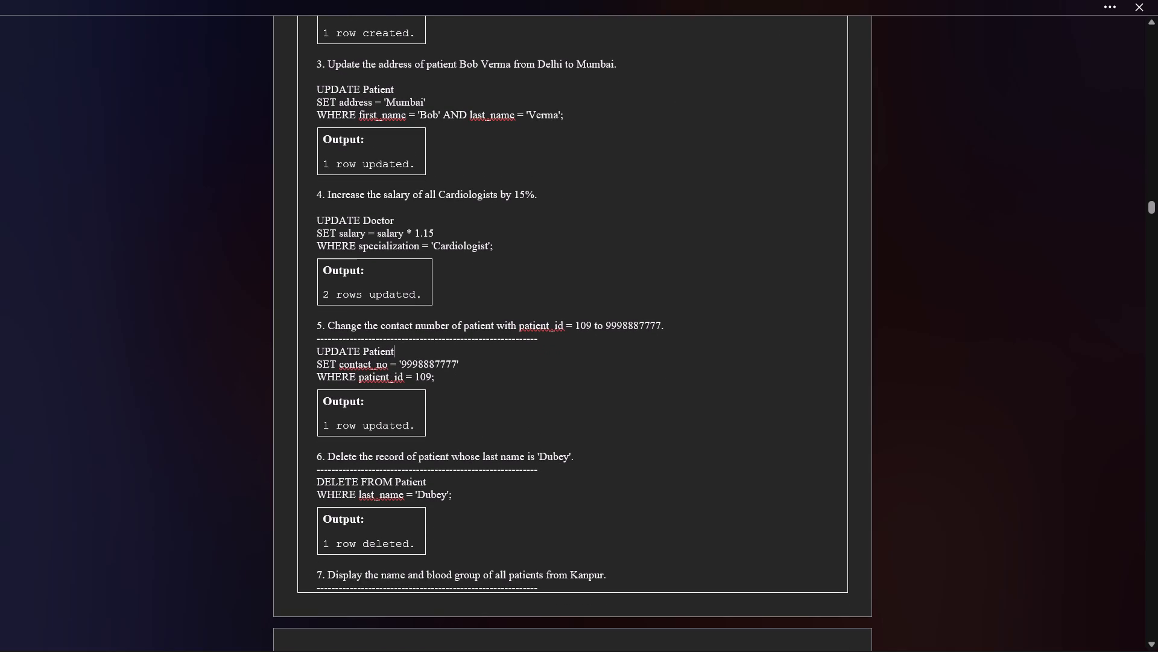
pyautogui.click(543, 340)
pyautogui.hotkey('ctrl', 'BackSpace')
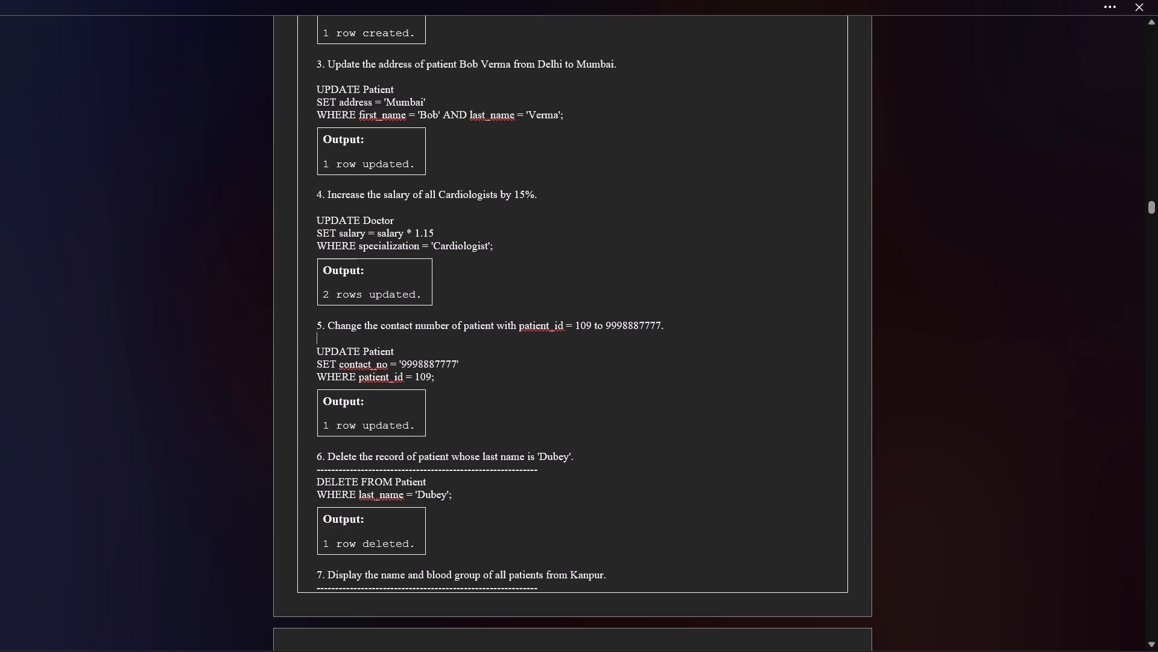
pyautogui.click(545, 471)
pyautogui.hotkey('ctrl', 'BackSpace')
pyautogui.hscroll(2, 545, 471)
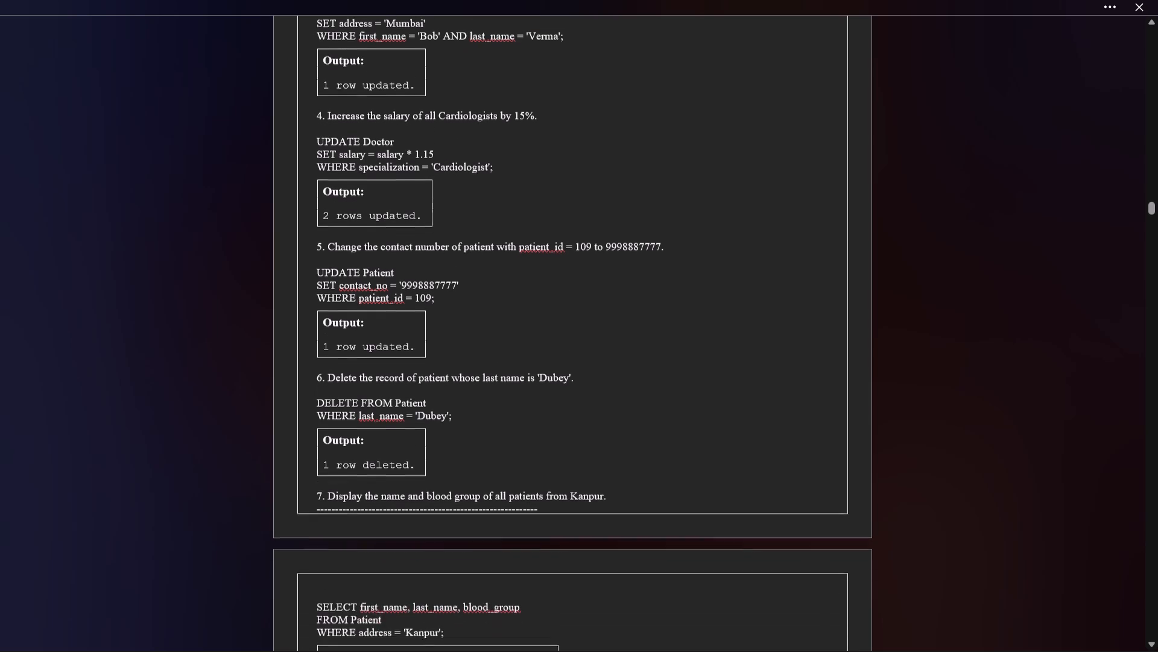
pyautogui.hscroll(1, 545, 471)
pyautogui.click(539, 465)
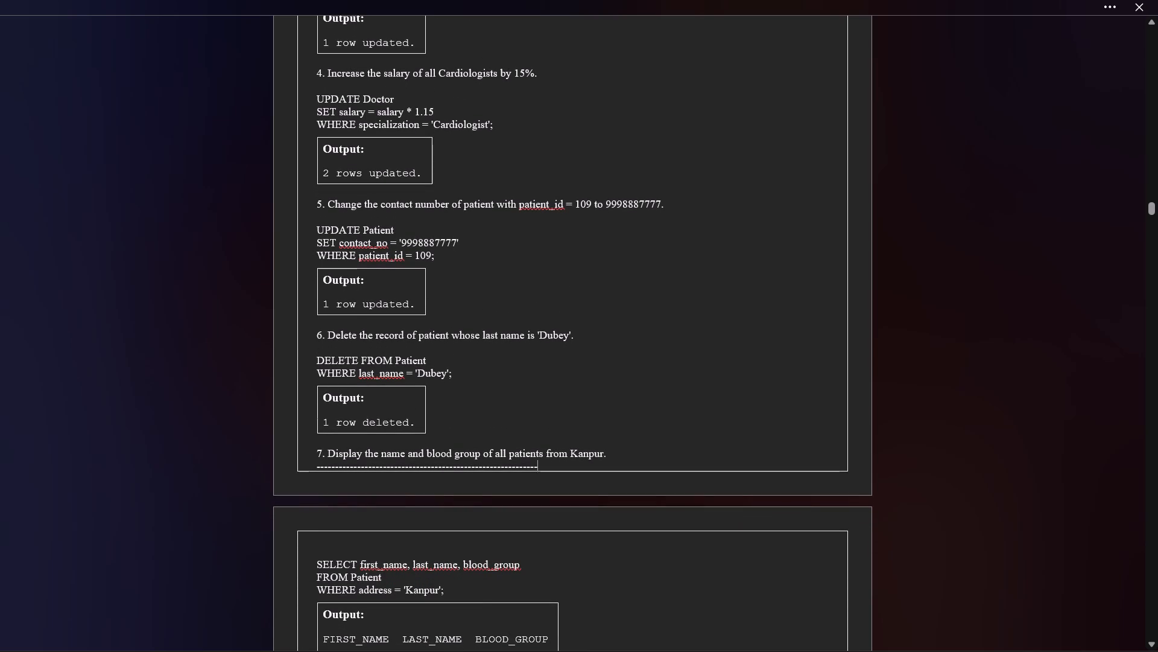
pyautogui.hotkey('ctrl', 'BackSpace')
# Replace the dashed separator under the question 8 heading with a blank line before its SELECT statement.
pyautogui.scroll(-3, 539, 465)
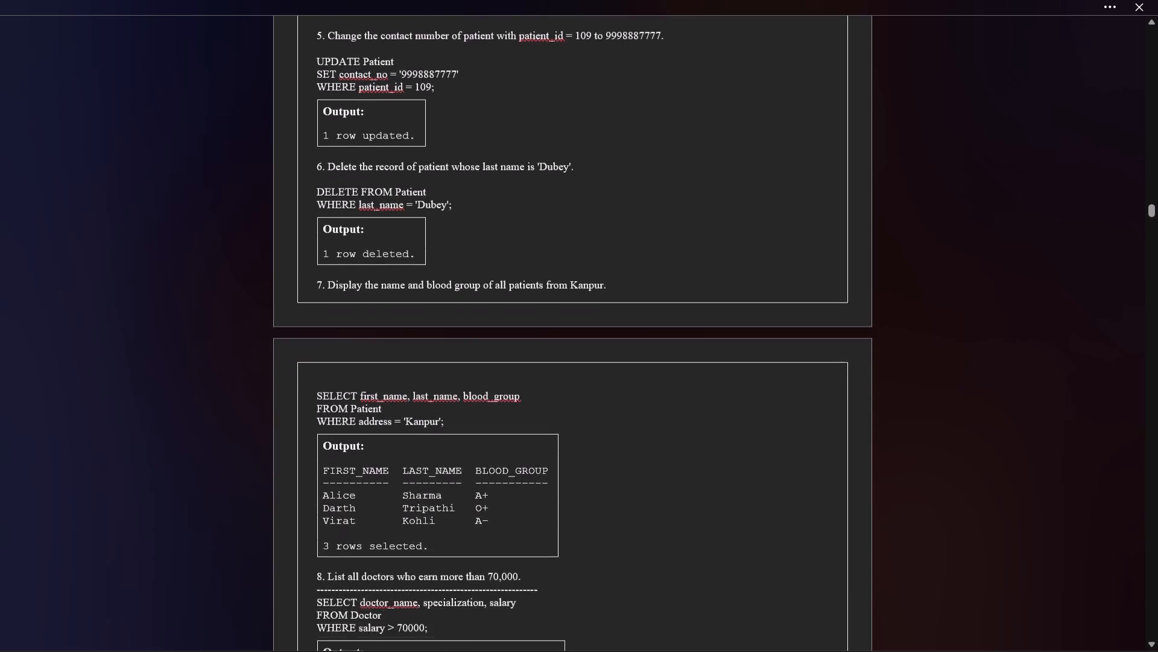
pyautogui.scroll(-1, 539, 465)
pyautogui.click(537, 505)
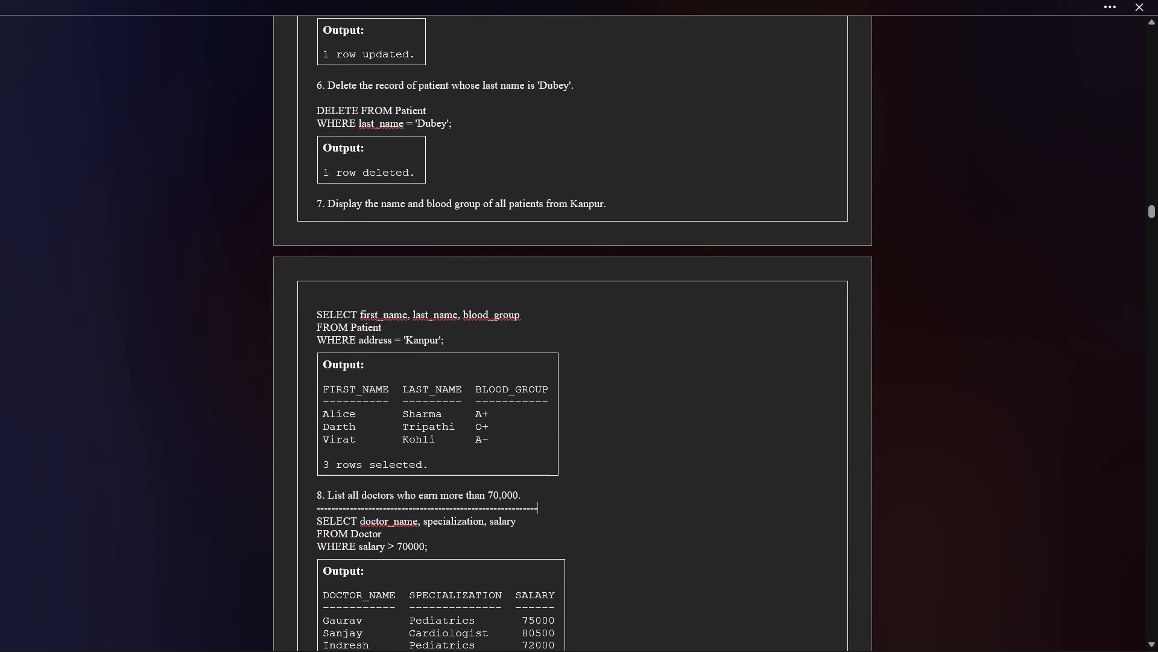
pyautogui.press('Right')
pyautogui.hotkey('ctrl', 'BackSpace')
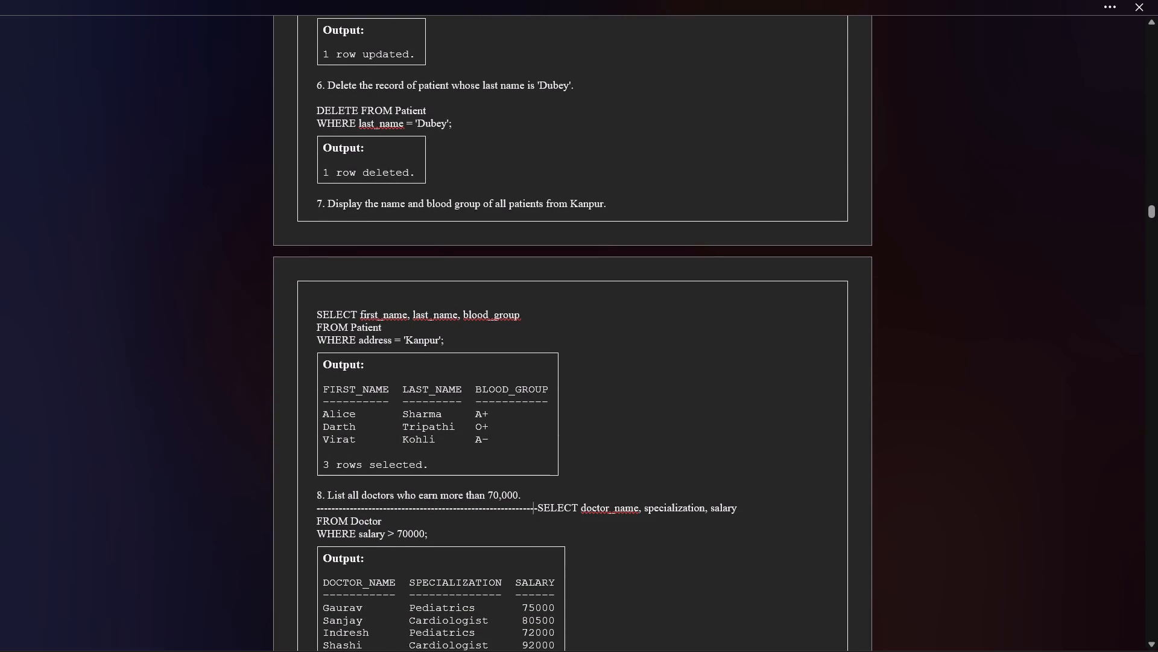
pyautogui.hotkey('ctrl', 'BackSpace')
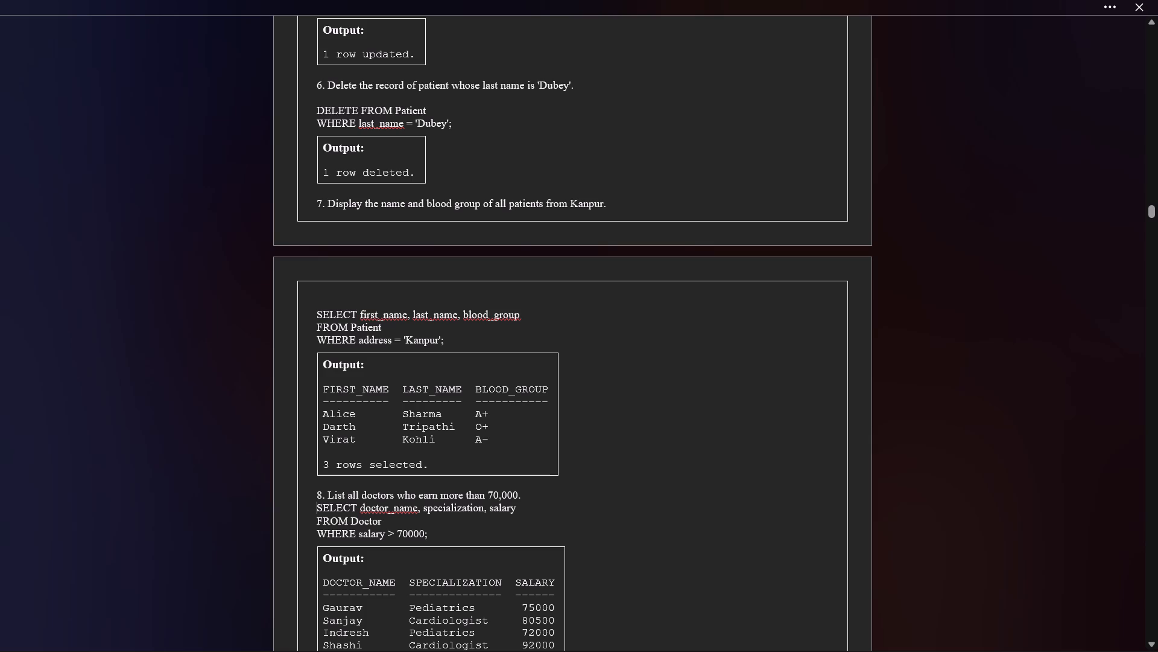
pyautogui.click(521, 496)
pyautogui.press('Return')
# Delete the dashed separators under the headings of questions 9 and 10, leaving a blank line in each place.
pyautogui.scroll(-2, 521, 496)
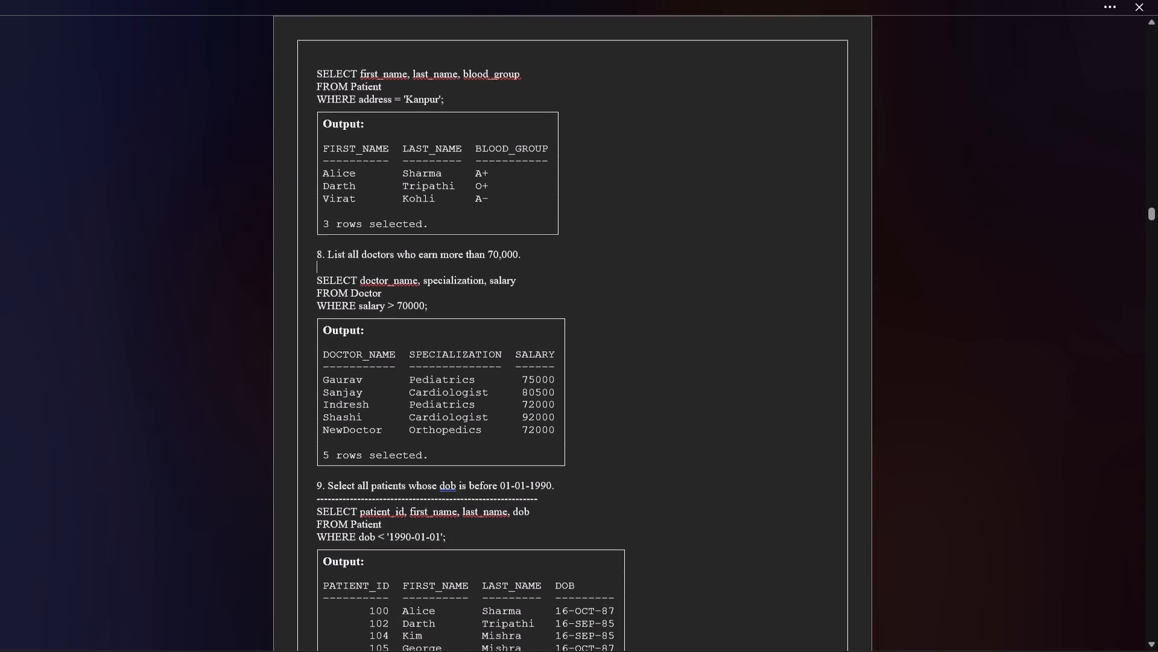
pyautogui.click(543, 491)
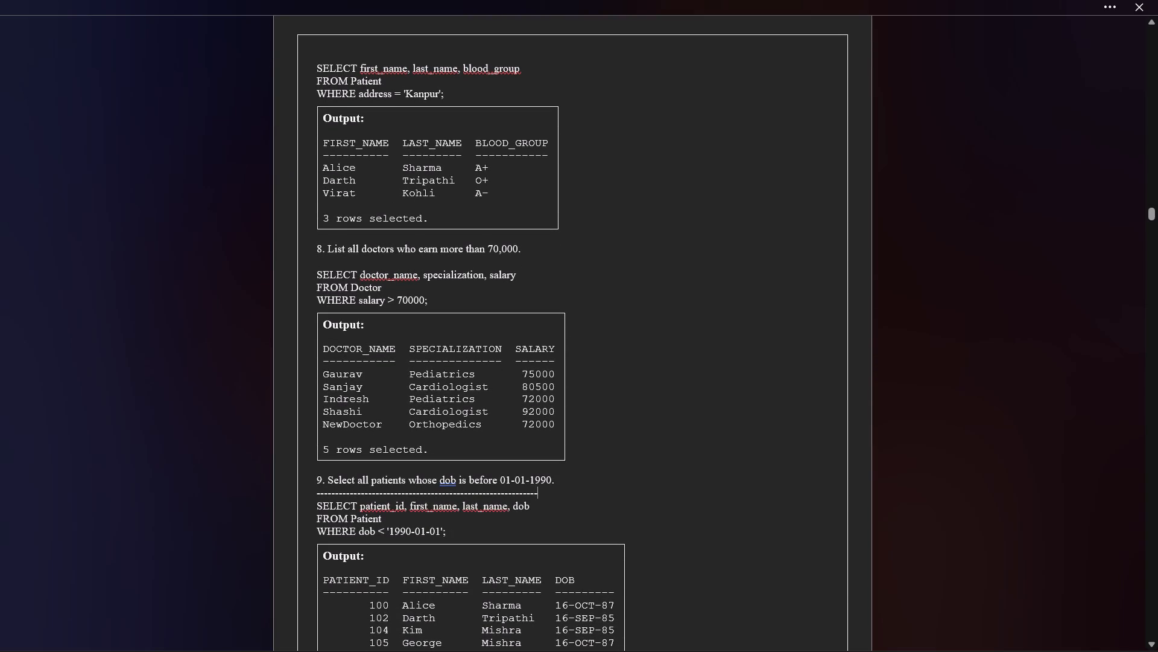
pyautogui.hotkey('ctrl', 'BackSpace')
pyautogui.hscroll(2, 552, 516)
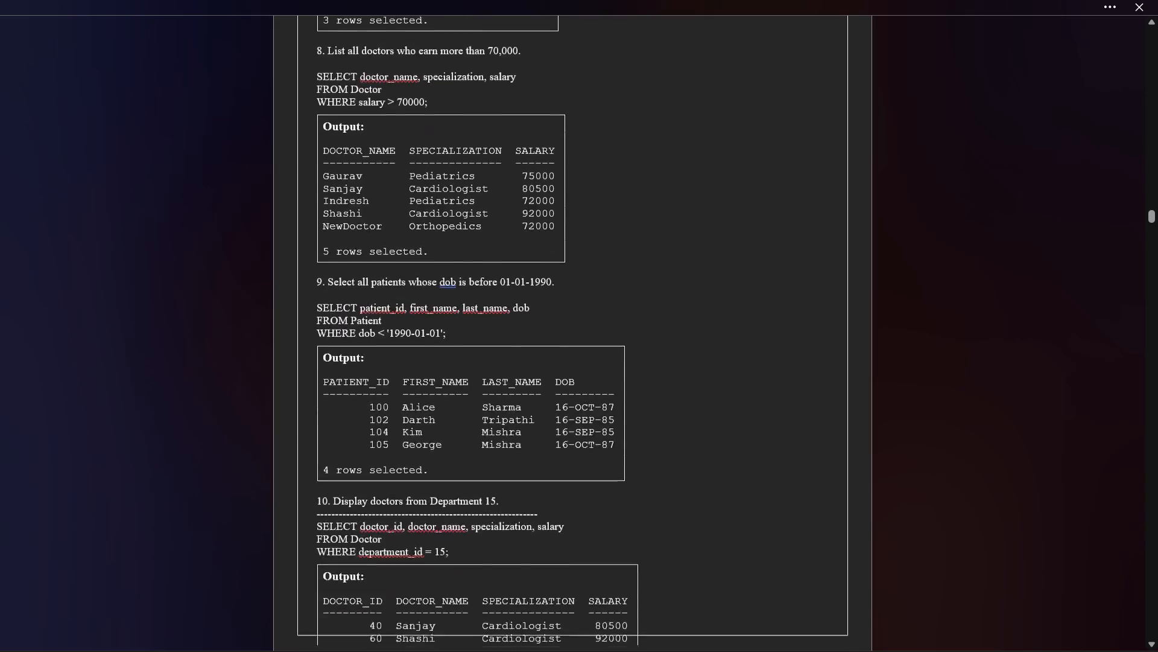
pyautogui.hscroll(2, 552, 516)
pyautogui.click(540, 400)
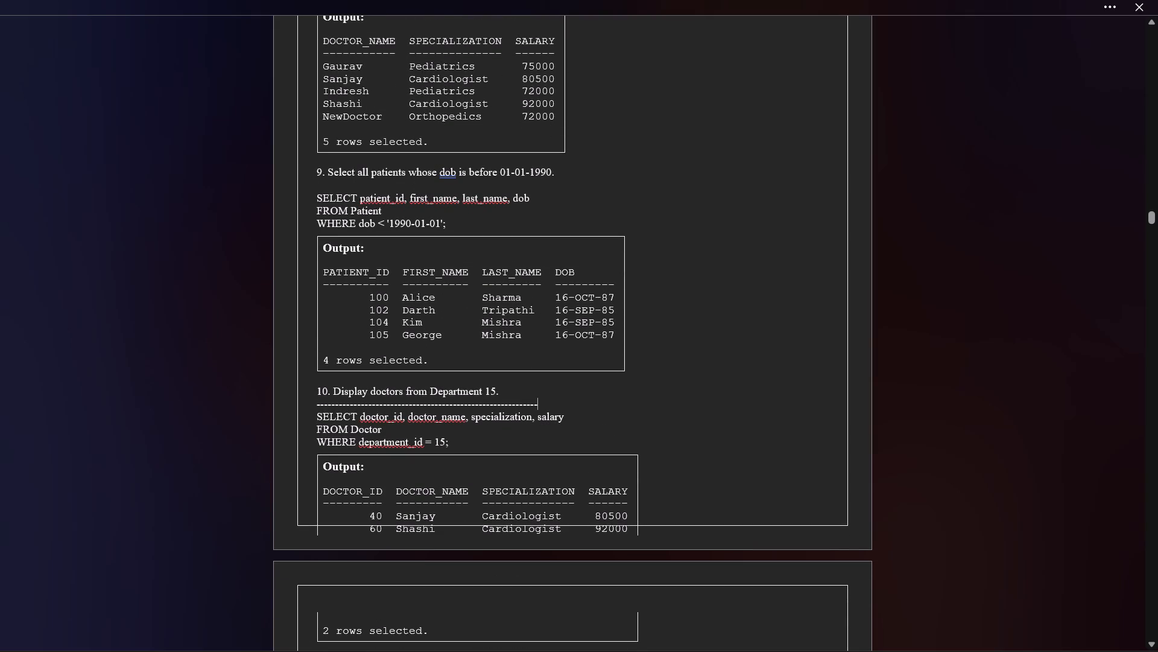
pyautogui.hotkey('ctrl', 'BackSpace')
# Add five line breaks after question 10's query to move its whole output box onto the next page.
pyautogui.hscroll(2, 540, 400)
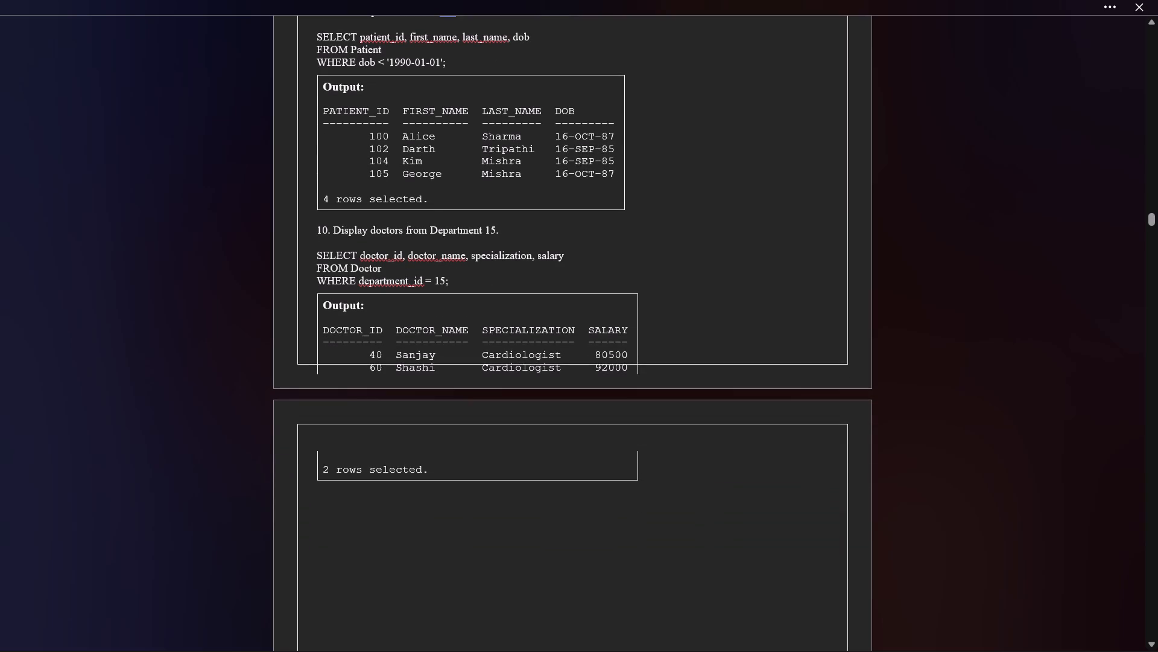
pyautogui.click(470, 285)
pyautogui.press('Return')
pyautogui.press('Return')
pyautogui.press('Return')
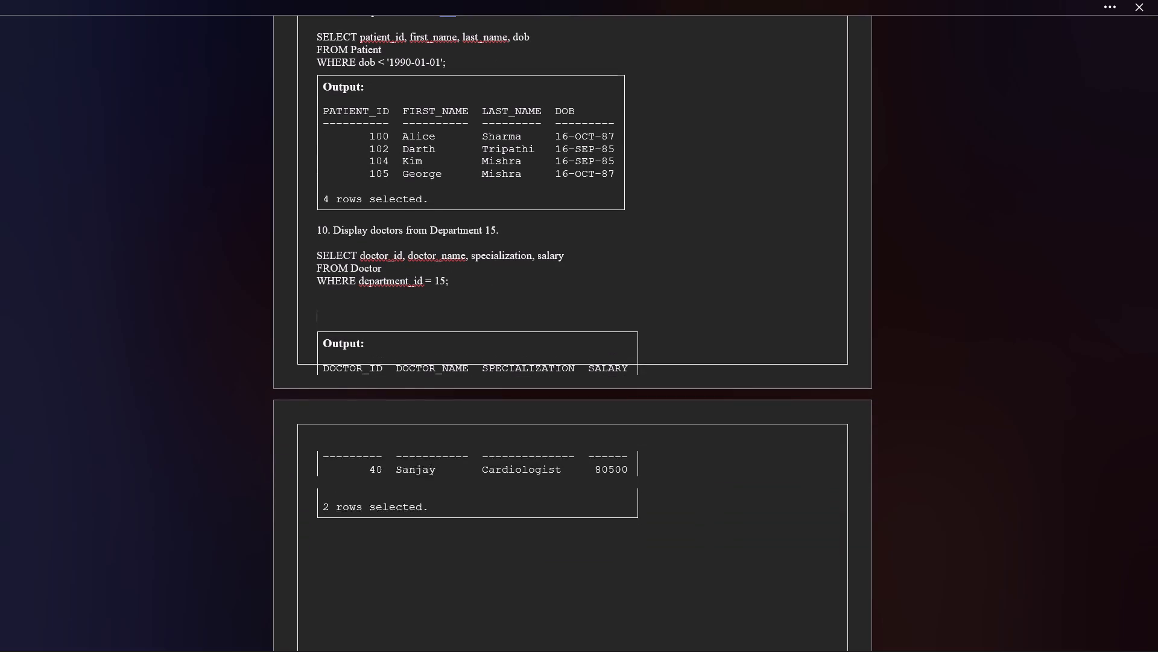
pyautogui.press('Return')
pyautogui.press('Return')
# Add blank lines above the Experiment-4 heading until it starts on a new page.
pyautogui.hscroll(6, 470, 285)
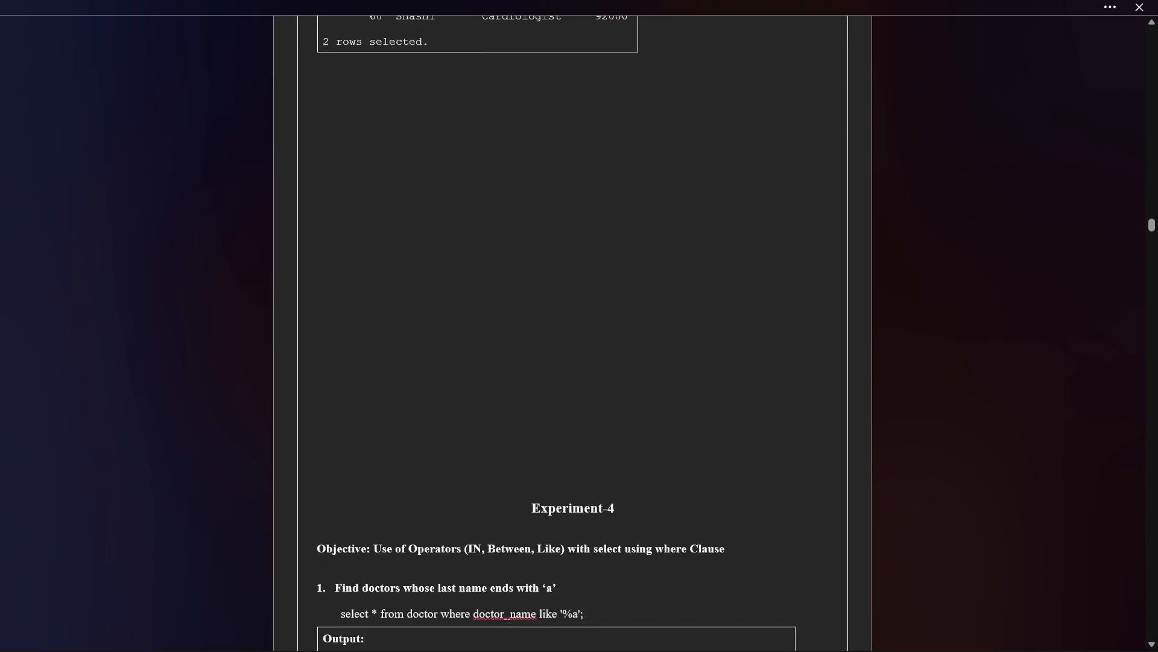
pyautogui.hscroll(1, 470, 285)
pyautogui.click(473, 387)
pyautogui.press('Return')
pyautogui.press('Return')
pyautogui.press('Return')
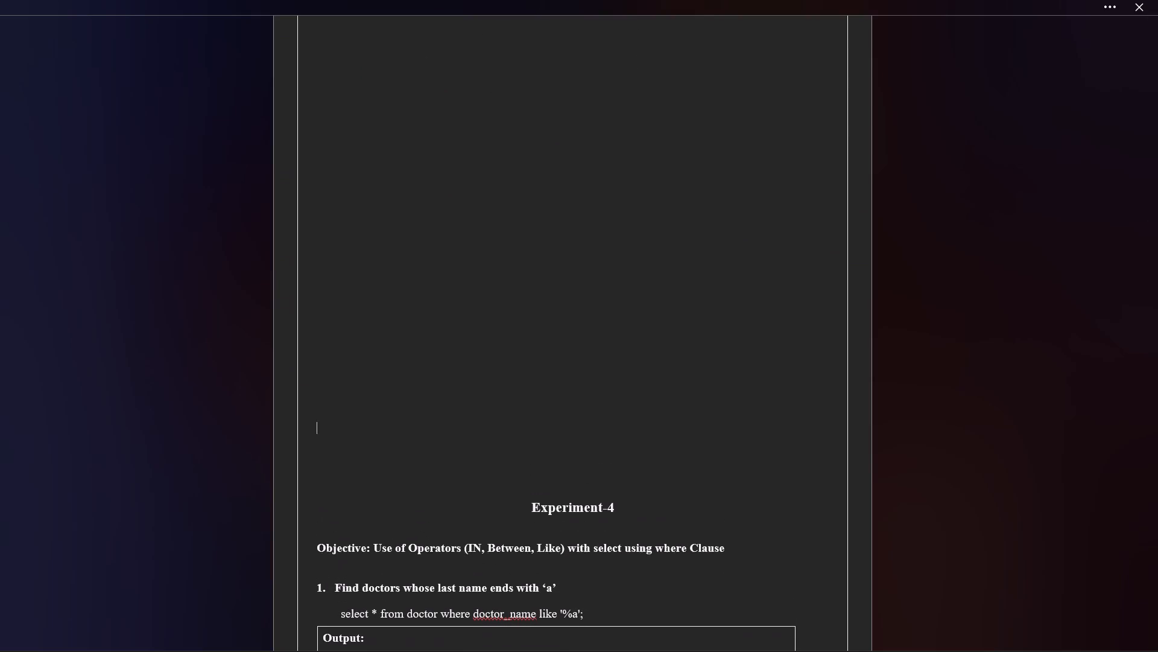
pyautogui.press('Return')
pyautogui.press('Return')
pyautogui.press('Return')
pyautogui.press('Return')
pyautogui.press('Return')
pyautogui.press('Return')
pyautogui.press('Return')
pyautogui.press('Return')
pyautogui.press('Return')
pyautogui.press('Return')
pyautogui.press('Return')
pyautogui.press('Return')
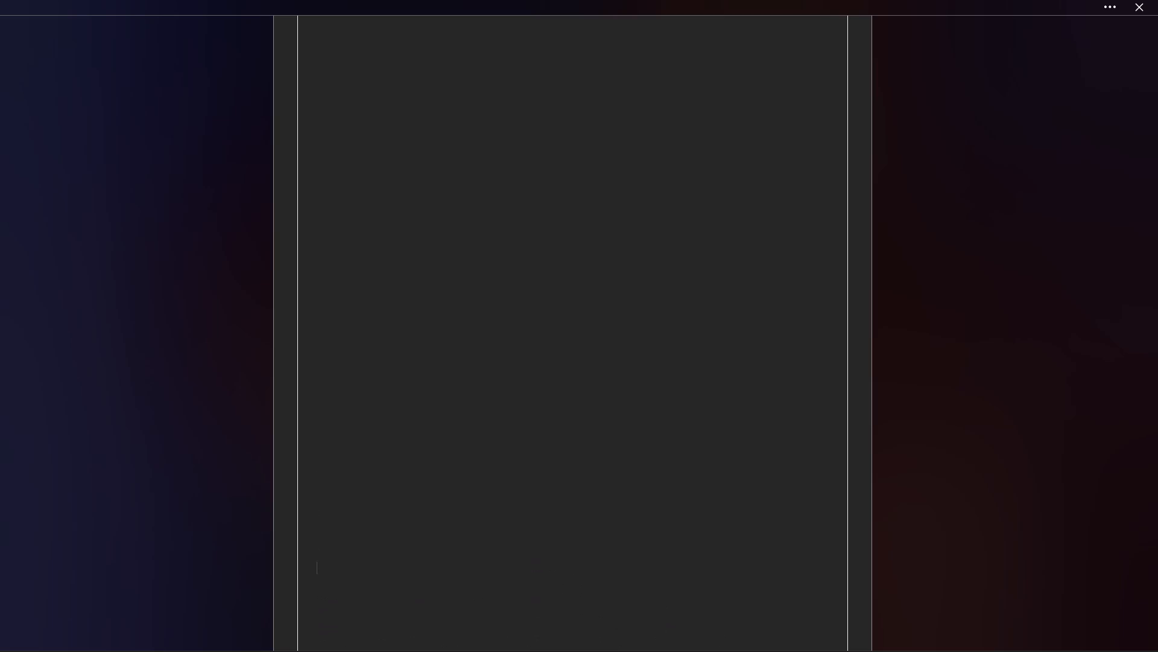
pyautogui.press('Return')
pyautogui.press('Return')
pyautogui.press('Return')
pyautogui.press('Return')
pyautogui.press('Return')
pyautogui.press('Return')
# Delete the extra blank lines above the Experiment-4 heading so it sits at the top of its page.
pyautogui.scroll(-3, 473, 387)
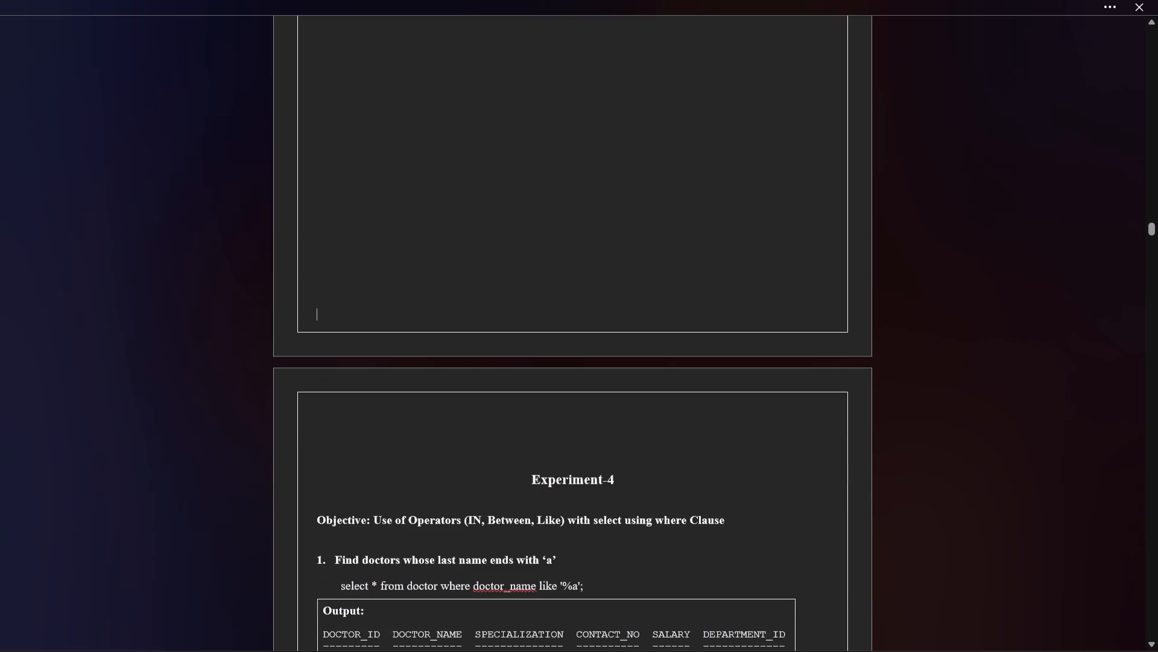
pyautogui.click(542, 456)
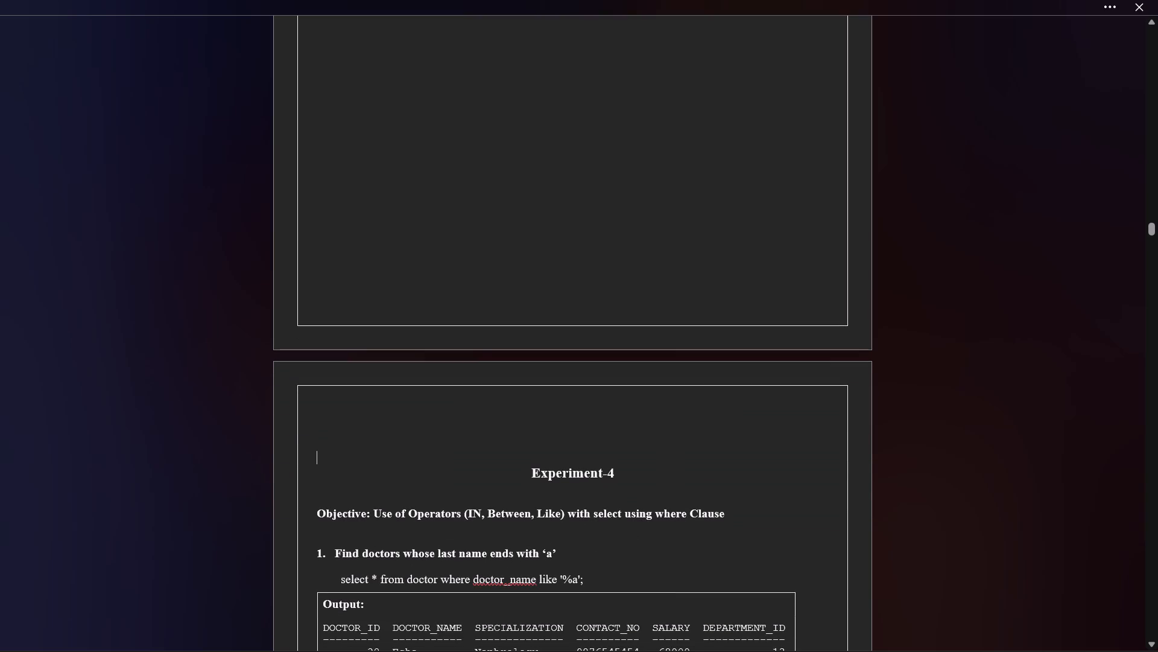
pyautogui.press('BackSpace')
pyautogui.press('BackSpace')
pyautogui.press('BackSpace')
pyautogui.press('BackSpace')
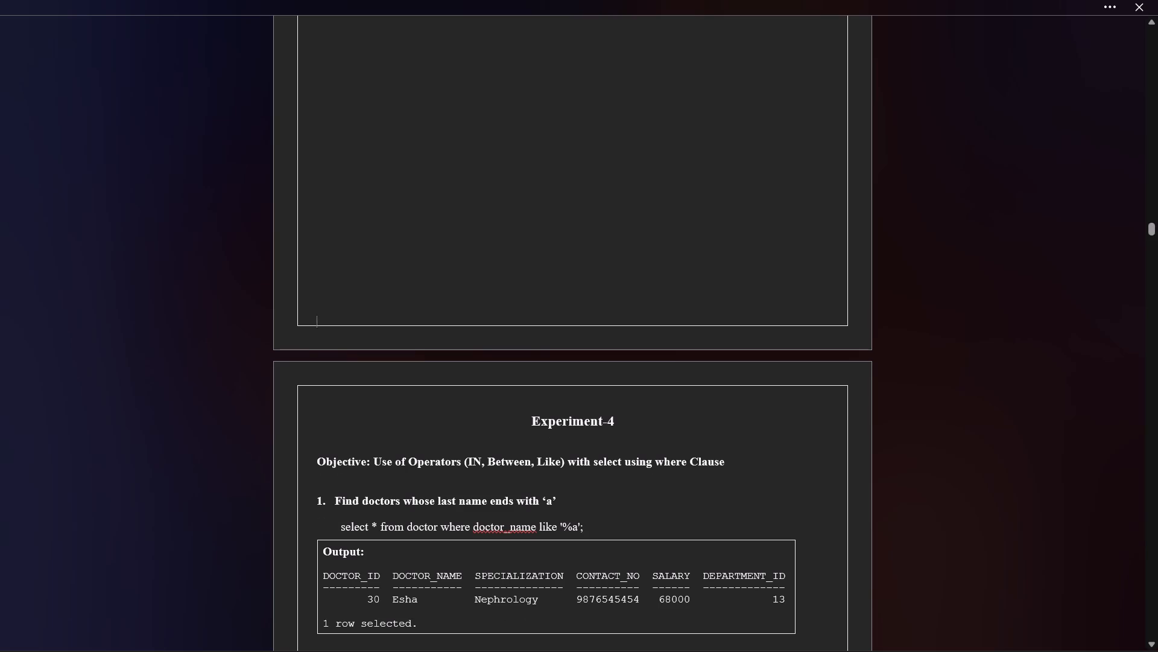
# Insert a line break before Experiment 4's question 6 heading to move it onto the next page with its query.
pyautogui.scroll(-5, 486, 411)
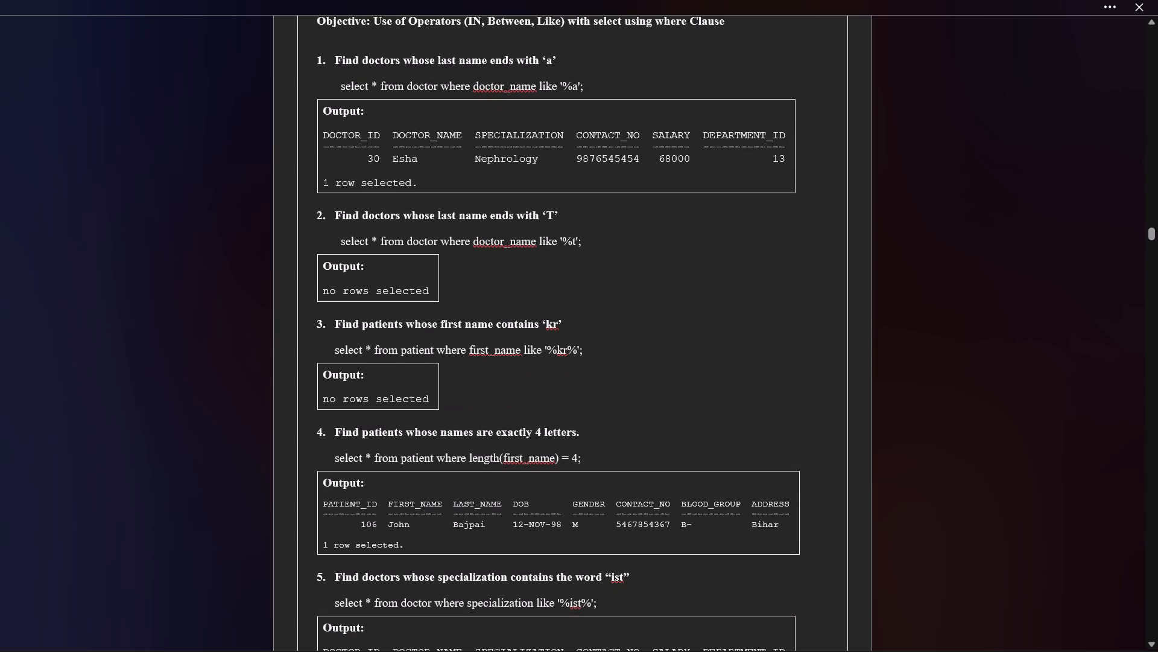
pyautogui.scroll(1, 493, 258)
pyautogui.scroll(-4, 493, 258)
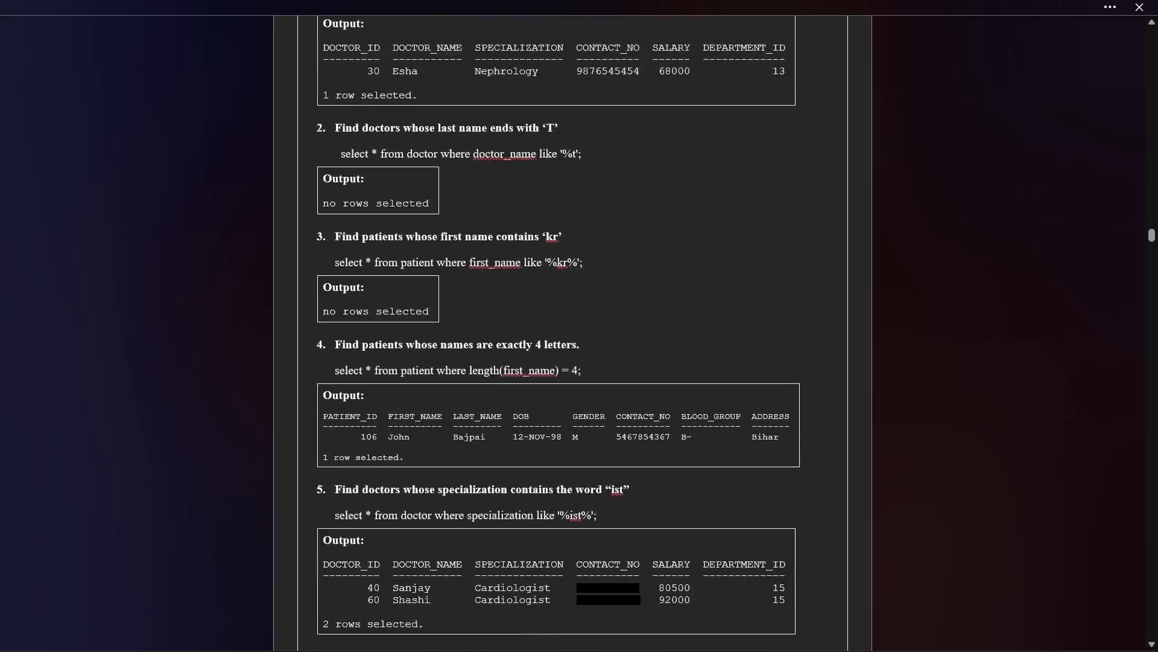
pyautogui.scroll(-3, 493, 258)
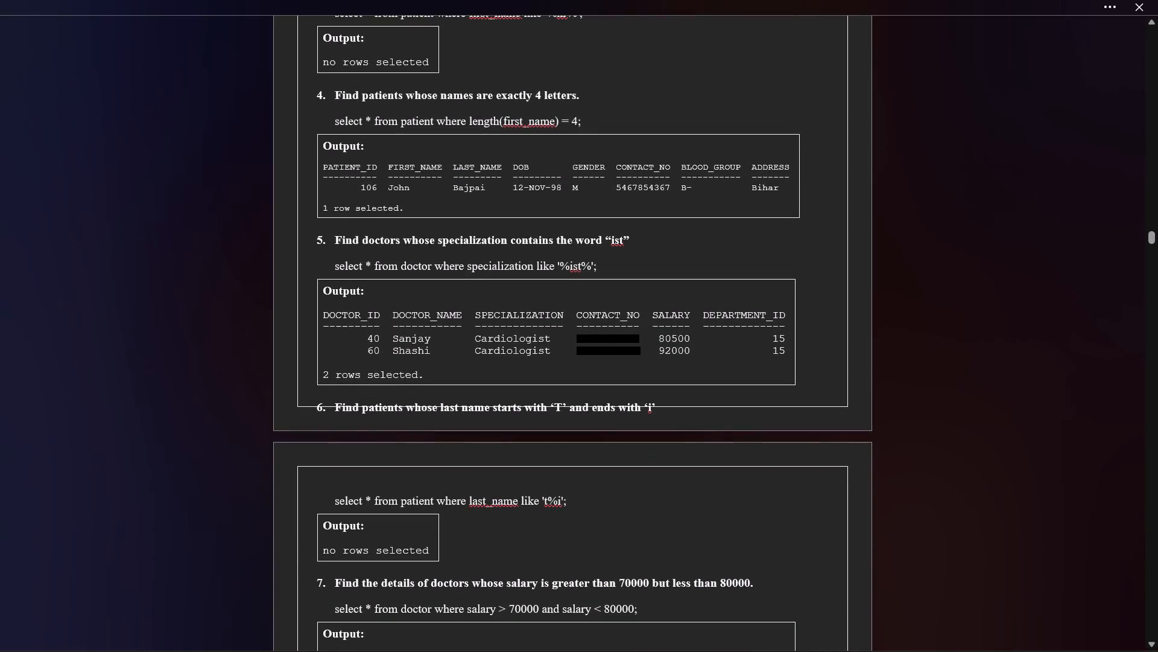
pyautogui.click(679, 395)
pyautogui.press('Return')
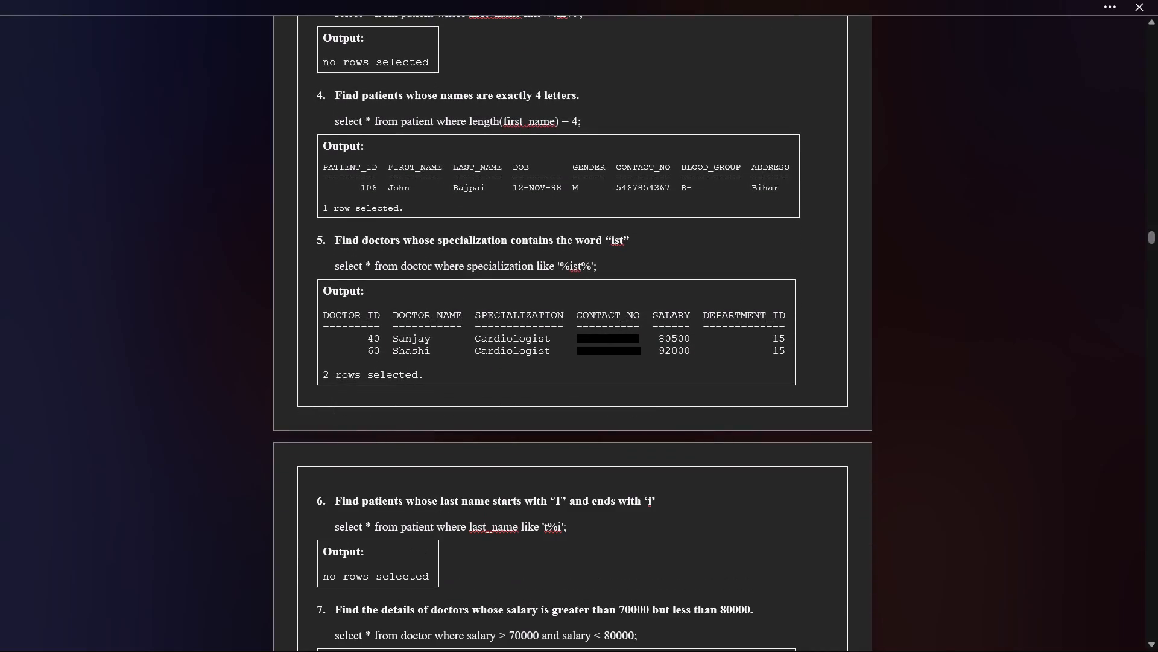
# Remove the blank line between question 9's output box and the question 10 heading to keep question 10's output on one page.
pyautogui.scroll(-1, 630, 450)
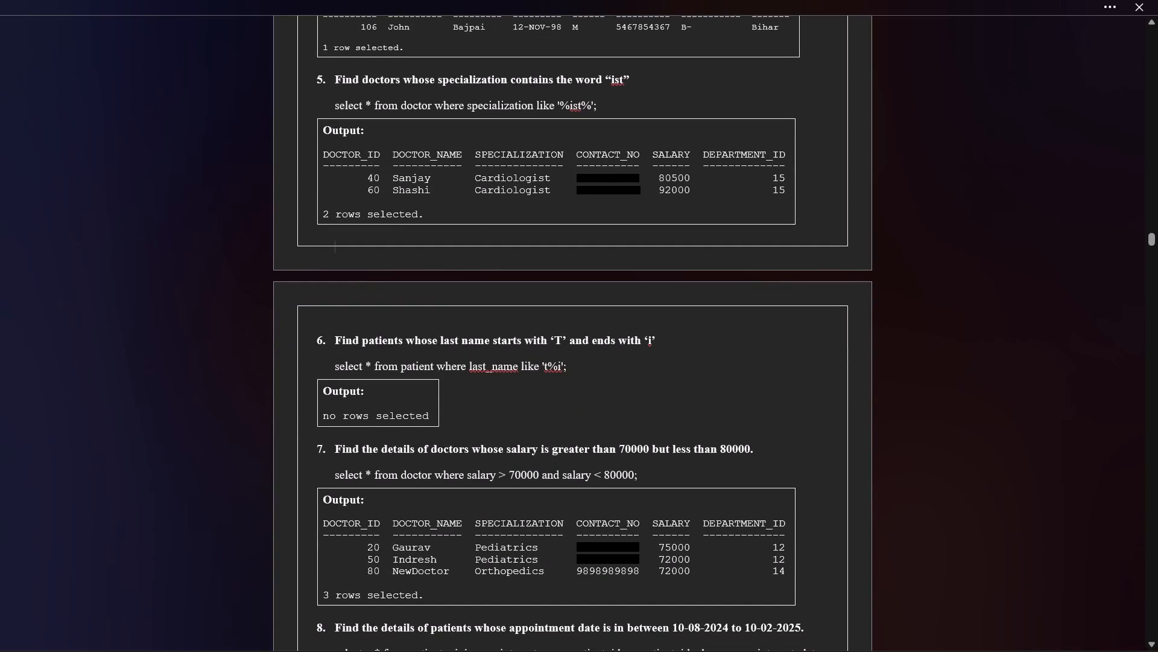
pyautogui.scroll(-7, 631, 405)
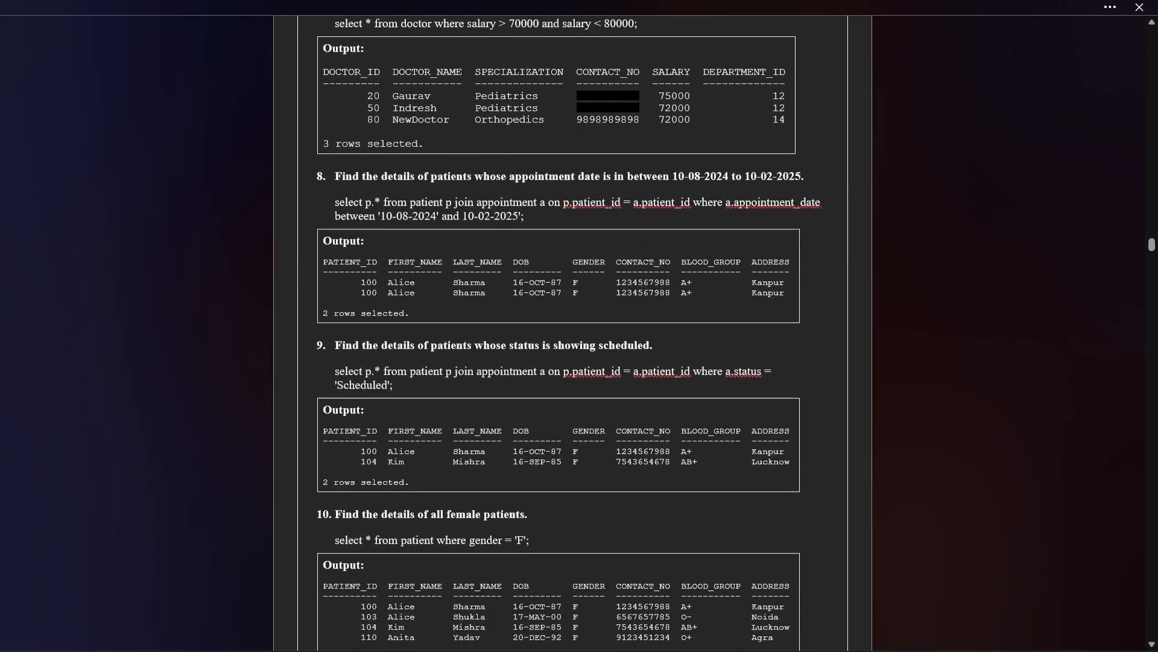
pyautogui.scroll(-4, 530, 461)
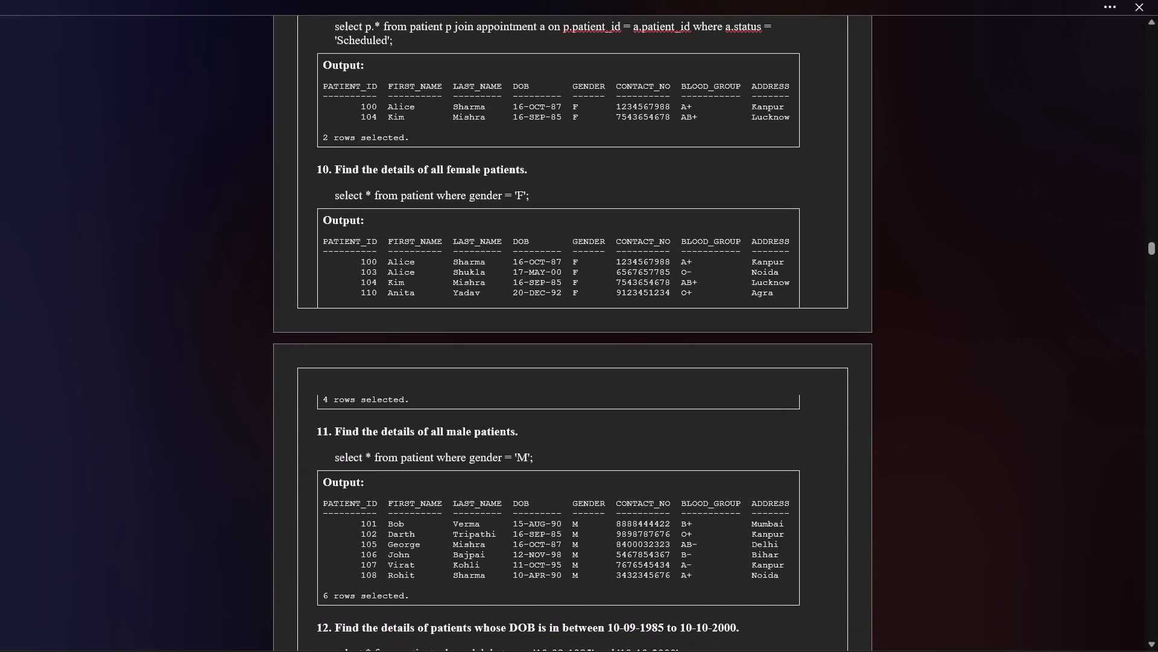
pyautogui.click(534, 161)
pyautogui.press('BackSpace')
pyautogui.press('BackSpace')
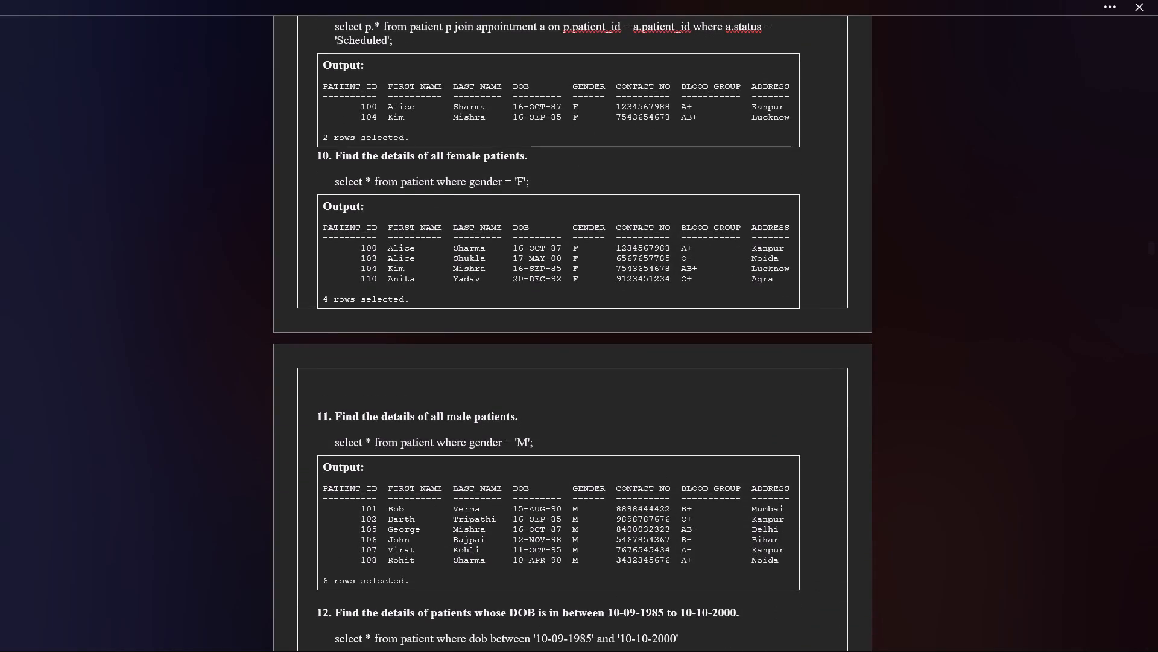
# Remove the indent in front of question 10's query, select * from patient where gender = 'F'.
pyautogui.click(461, 170)
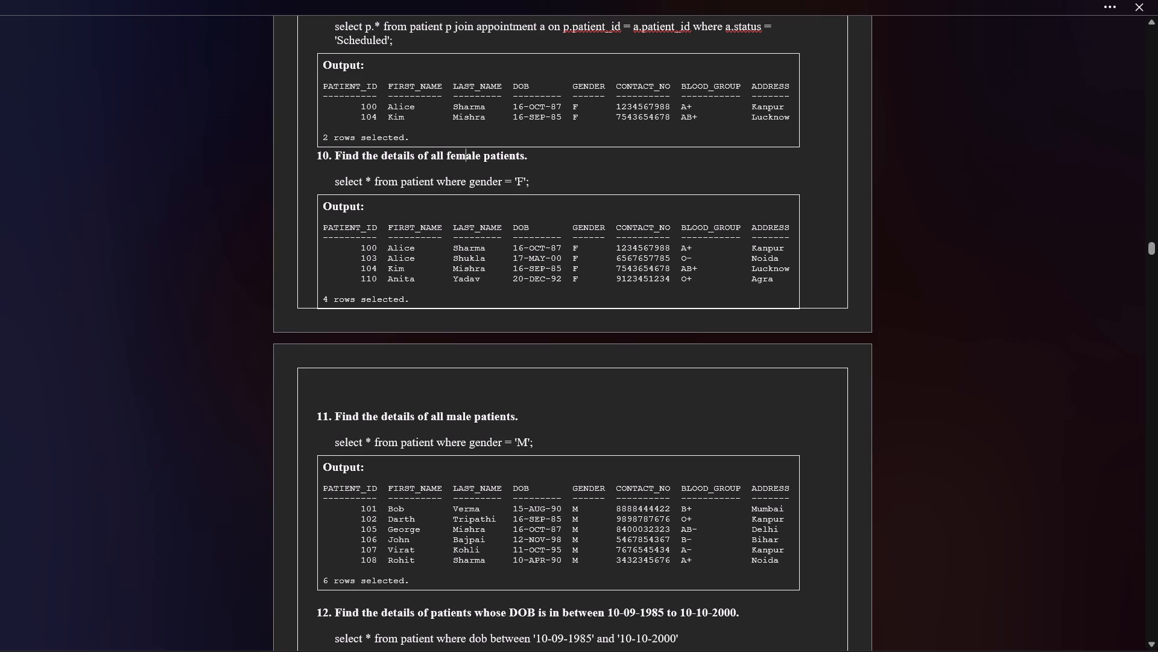
pyautogui.press('Down')
pyautogui.press('Left')
pyautogui.press('Left')
pyautogui.press('Up')
pyautogui.press('Down')
pyautogui.press('Left')
pyautogui.press('Left')
pyautogui.press('Left')
pyautogui.press('Left')
pyautogui.press('Left')
pyautogui.press('Left')
pyautogui.press('Left')
pyautogui.press('Left')
pyautogui.press('Left')
pyautogui.press('Left')
pyautogui.press('Left')
pyautogui.press('Left')
pyautogui.press('Left')
pyautogui.press('Left')
pyautogui.press('Left')
pyautogui.press('Left')
pyautogui.press('Left')
pyautogui.press('Left')
pyautogui.press('Left')
pyautogui.press('Left')
pyautogui.press('Left')
pyautogui.press('Left')
pyautogui.press('Left')
pyautogui.press('Left')
pyautogui.press('Left')
pyautogui.press('Left')
pyautogui.press('BackSpace')
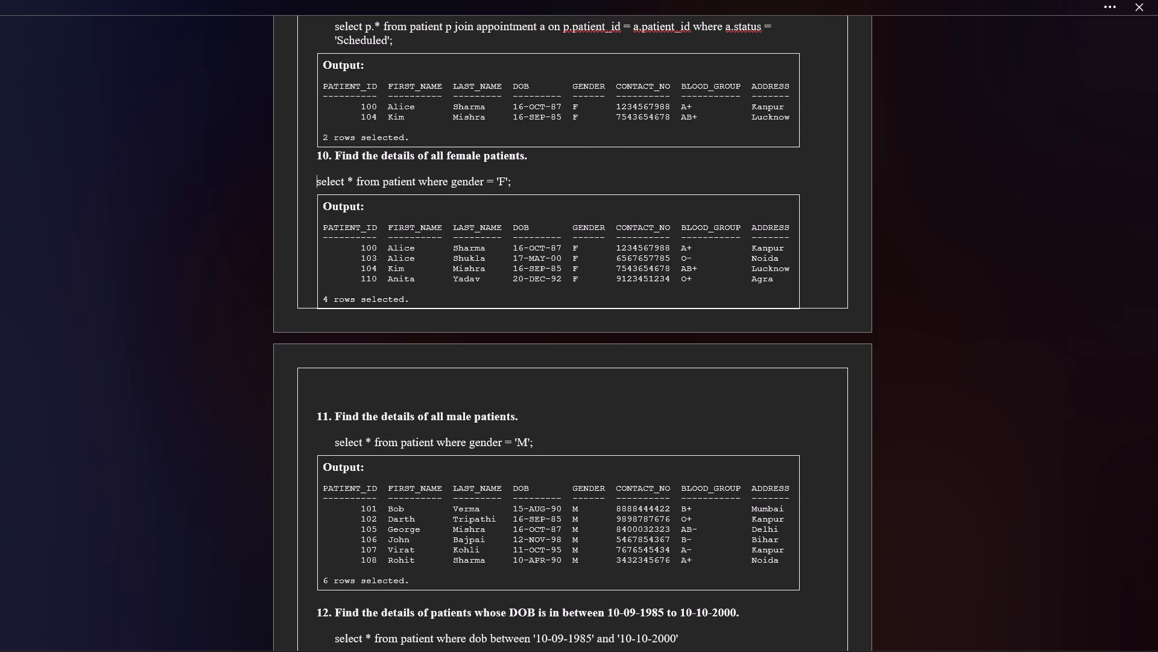
# Join question 10's query to its heading and break it back onto its own line without a list number or indent.
pyautogui.press('BackSpace')
pyautogui.press('Return')
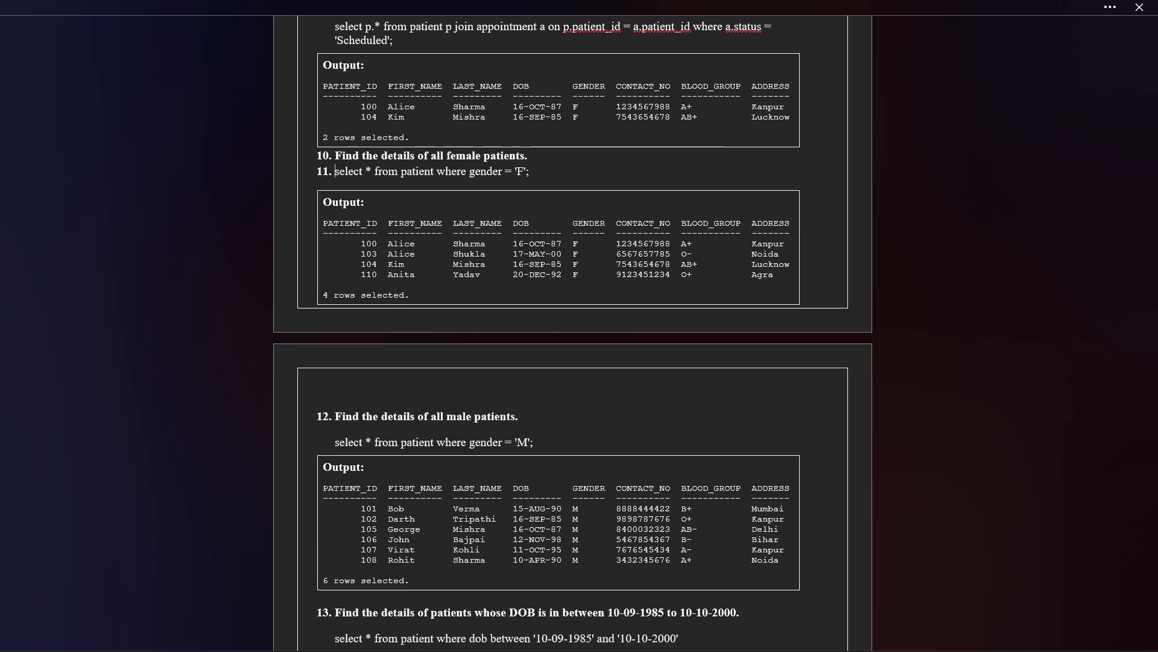
pyautogui.press('BackSpace')
pyautogui.press('BackSpace')
pyautogui.press('BackSpace')
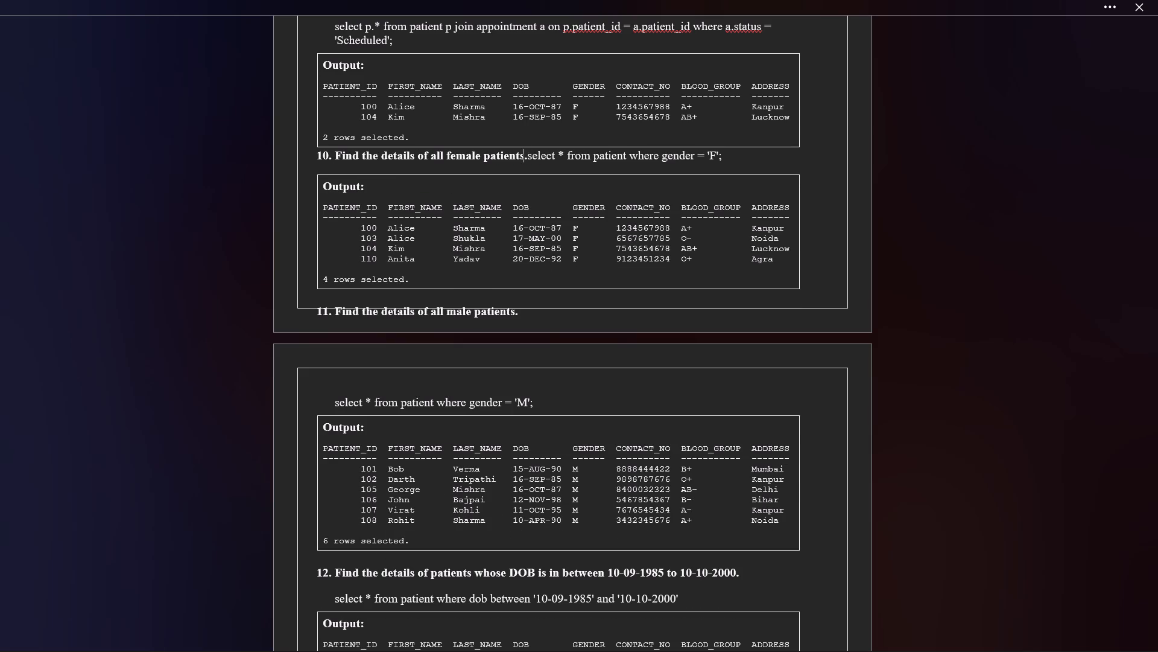
pyautogui.press('Return')
pyautogui.press('BackSpace')
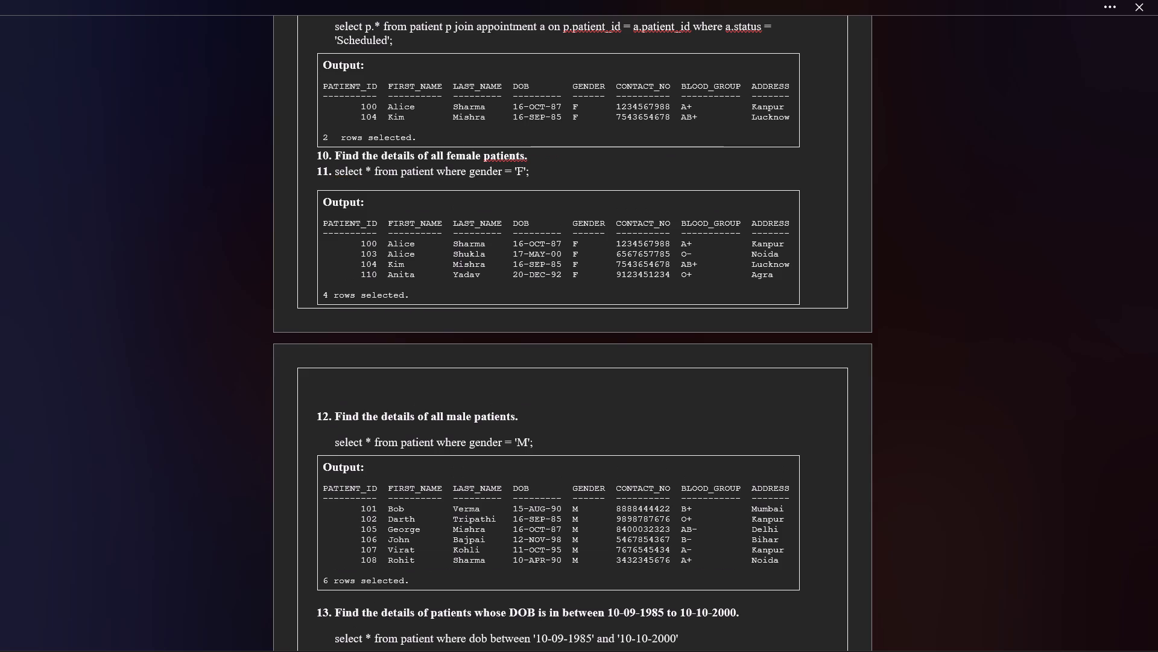
pyautogui.press('BackSpace')
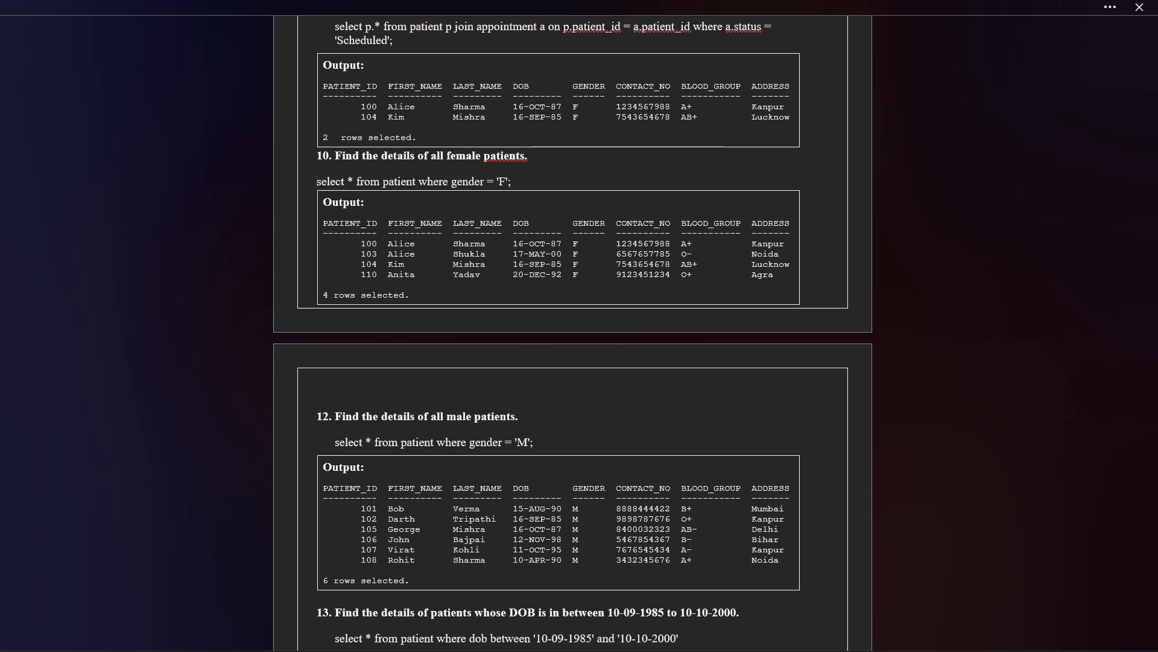
# Delete the blank line above the male patients question heading at the top of the next page.
pyautogui.scroll(-1, 562, 286)
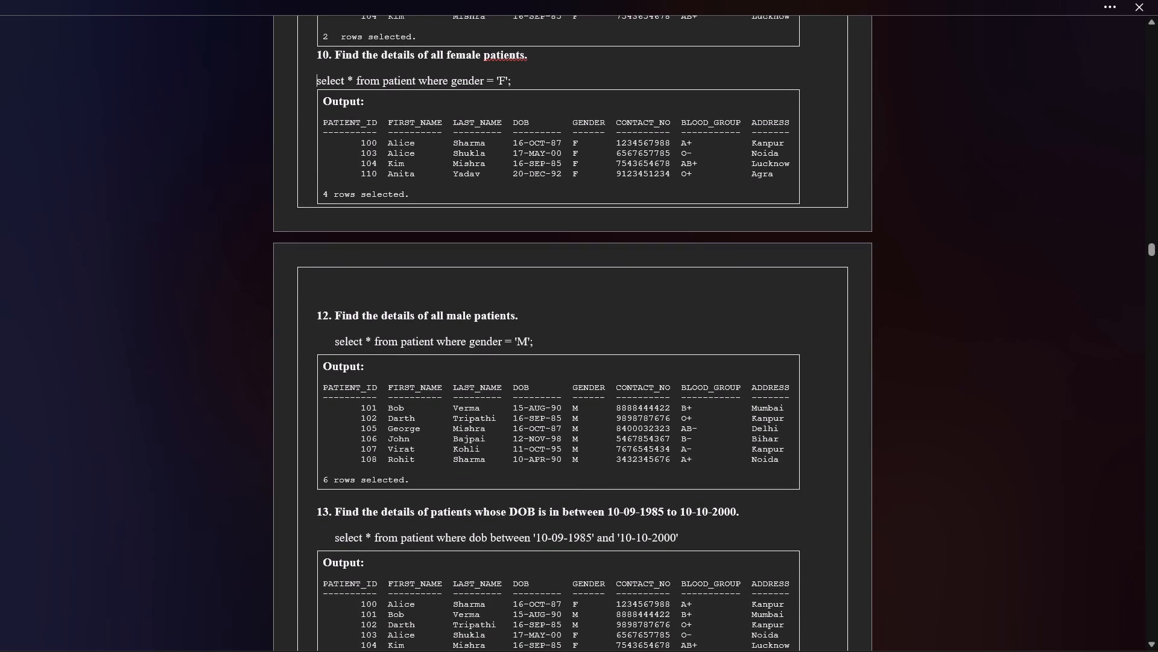
pyautogui.click(499, 290)
pyautogui.press('BackSpace')
pyautogui.press('BackSpace')
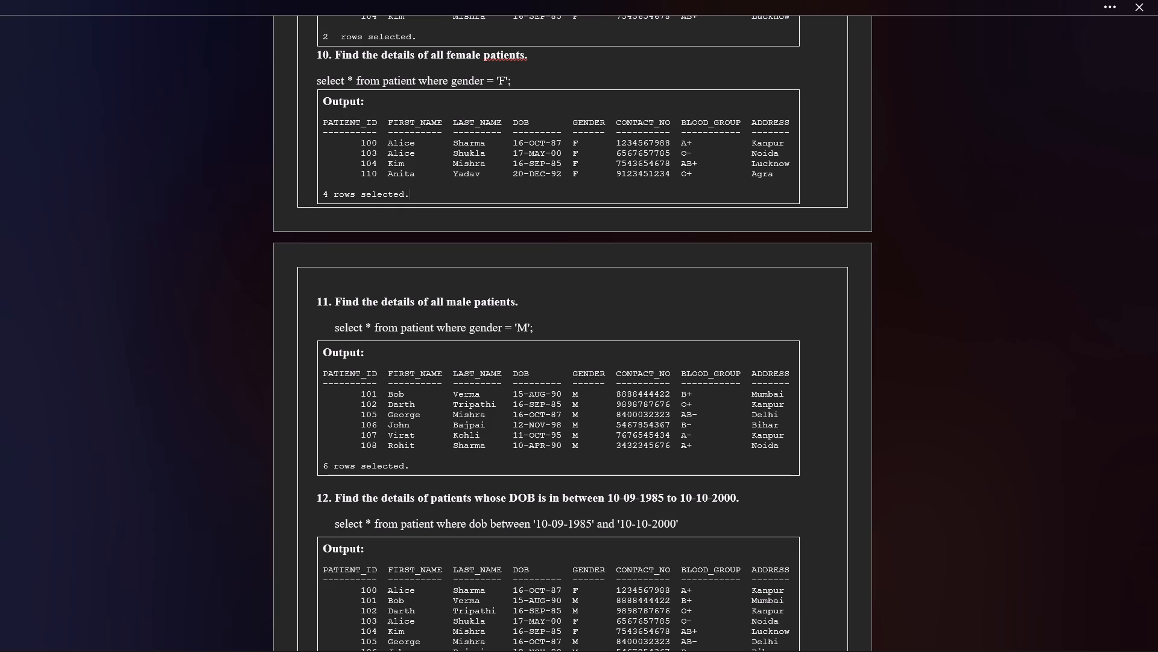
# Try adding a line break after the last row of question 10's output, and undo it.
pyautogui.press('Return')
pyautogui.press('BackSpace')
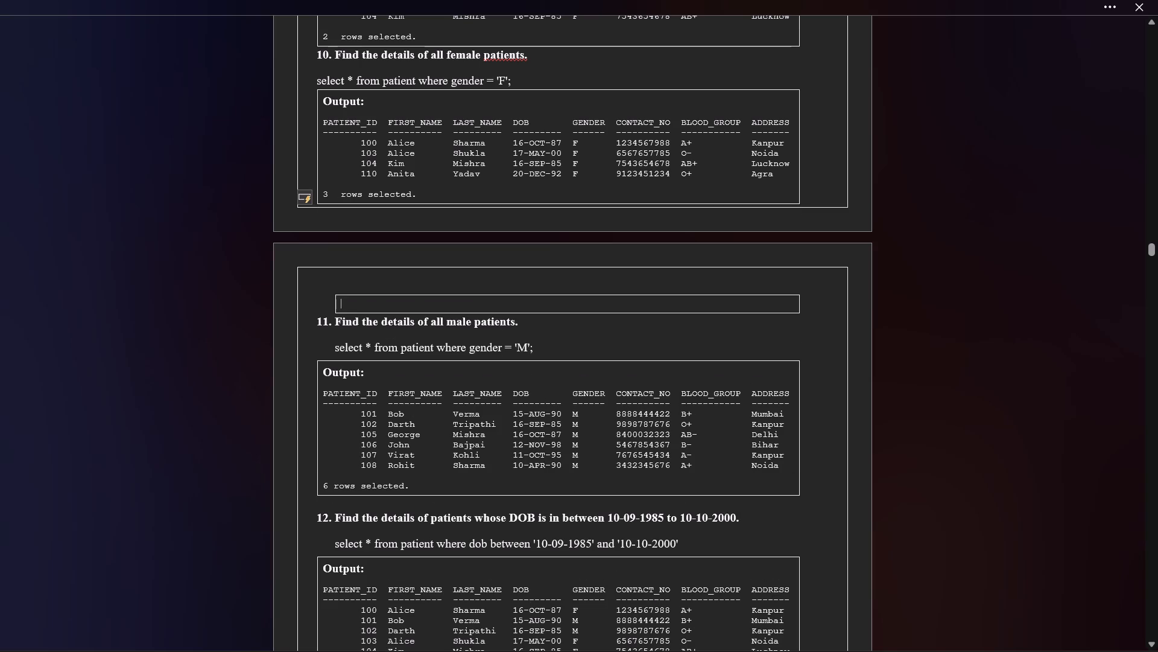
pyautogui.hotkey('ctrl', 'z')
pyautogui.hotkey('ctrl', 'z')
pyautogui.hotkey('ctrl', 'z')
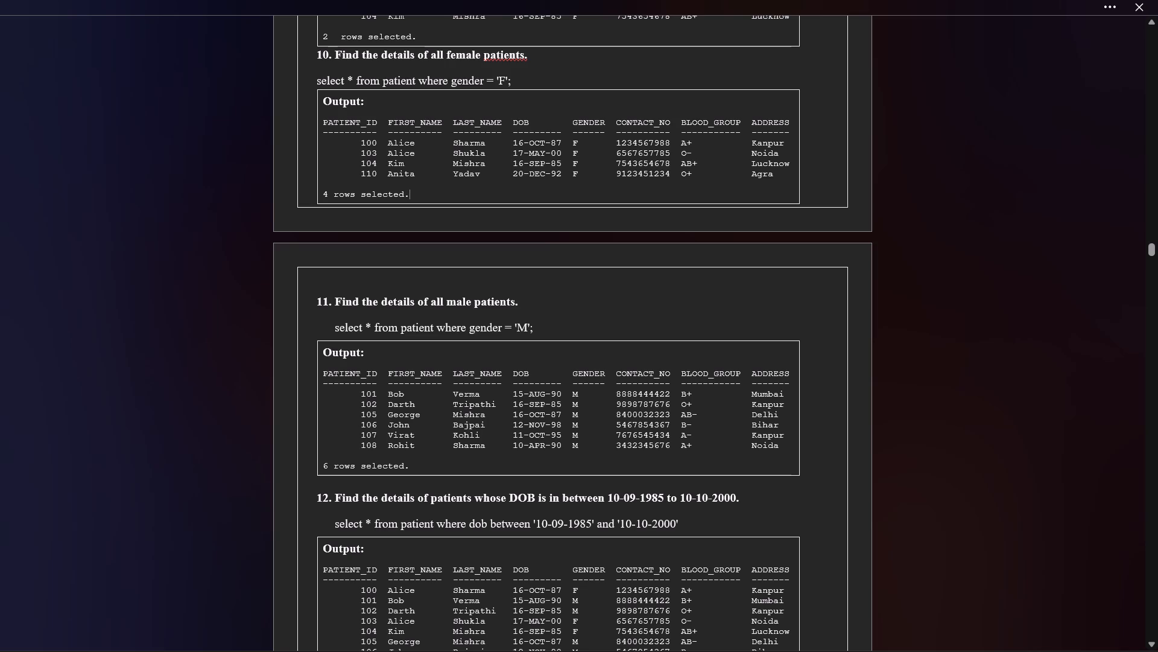
# Review the page breaks, spacing and output boxes from the rest of Experiment 4 through question 7 of Experiment 8.
pyautogui.scroll(-9, 554, 429)
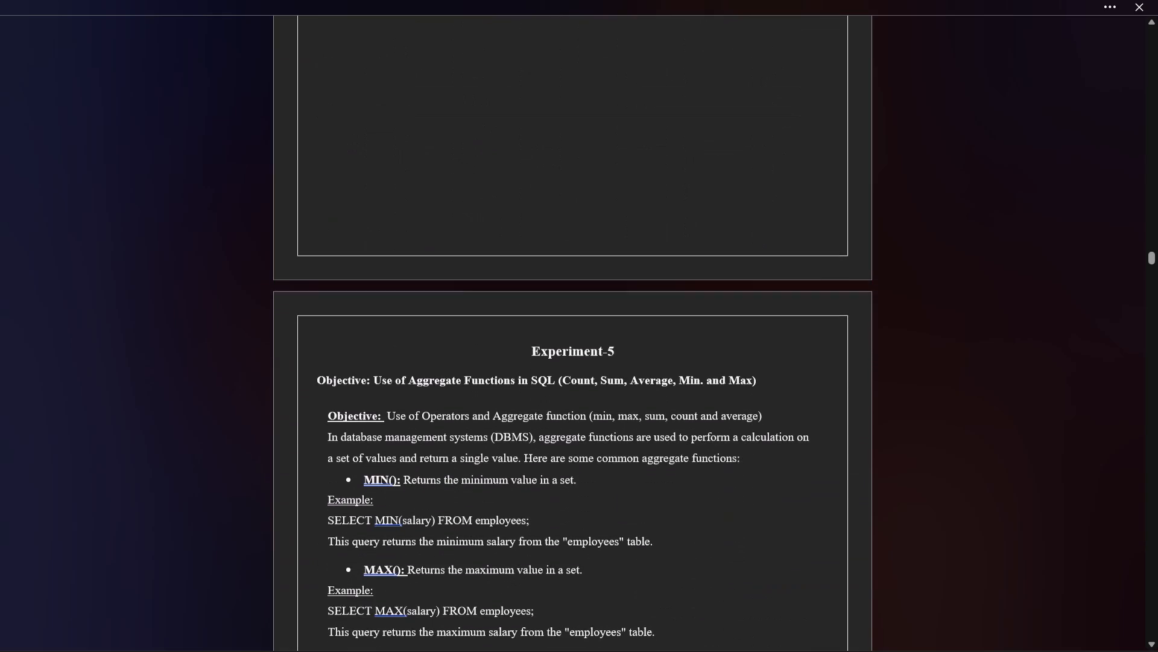
pyautogui.scroll(-10, 609, 324)
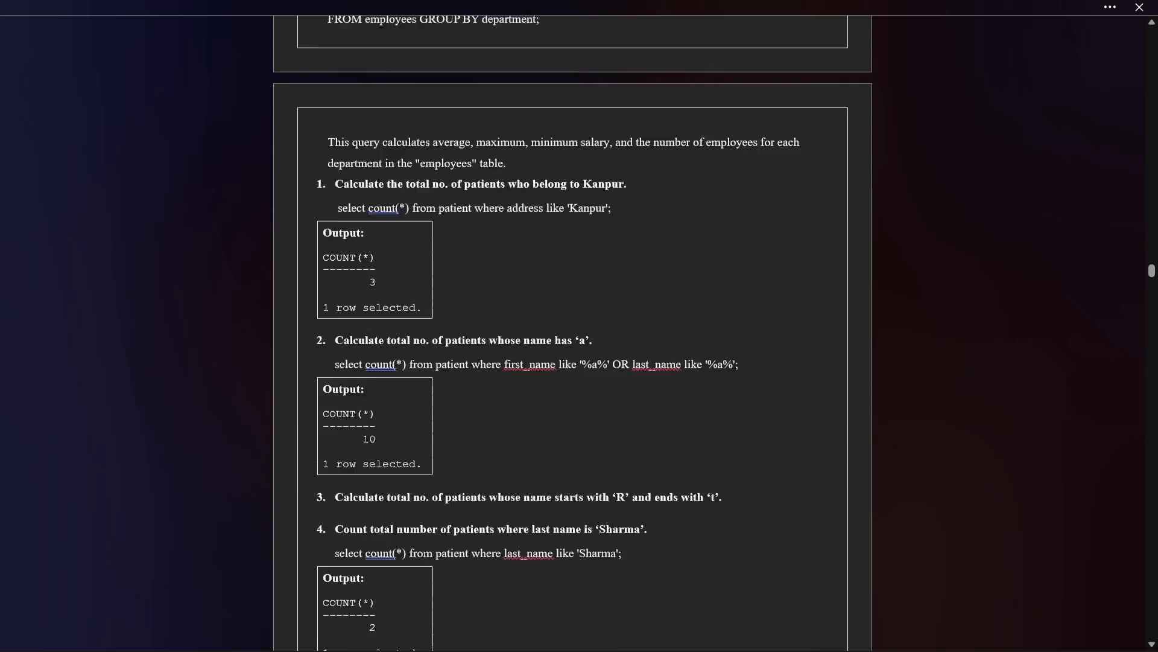
pyautogui.scroll(-9, 609, 324)
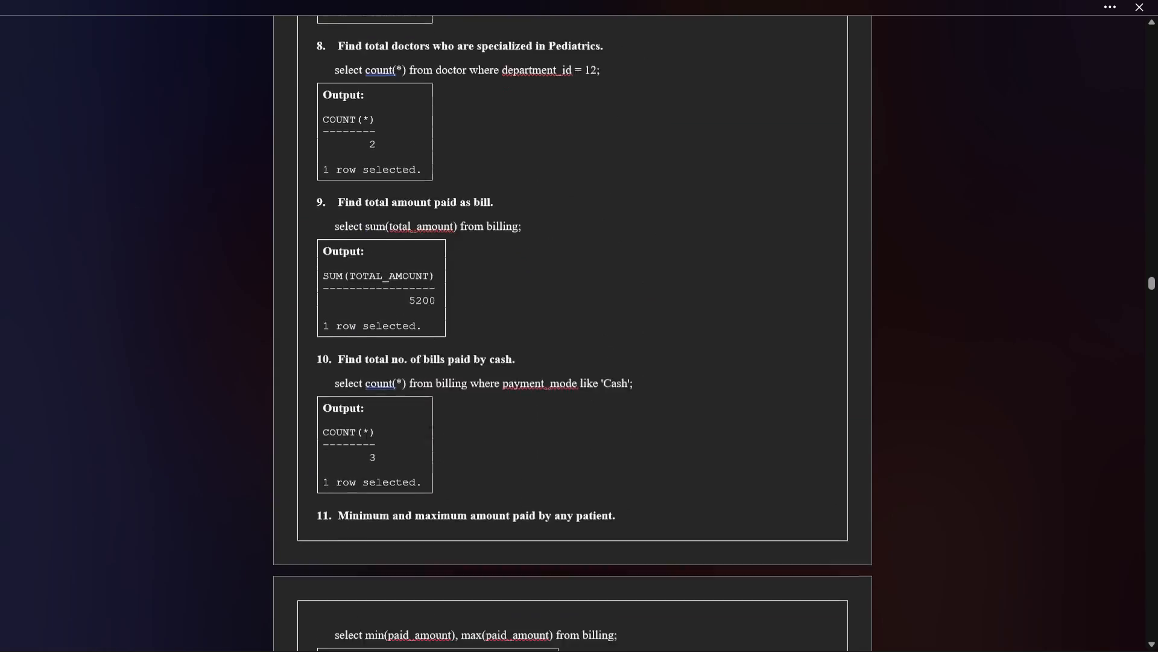
pyautogui.scroll(-6, 609, 324)
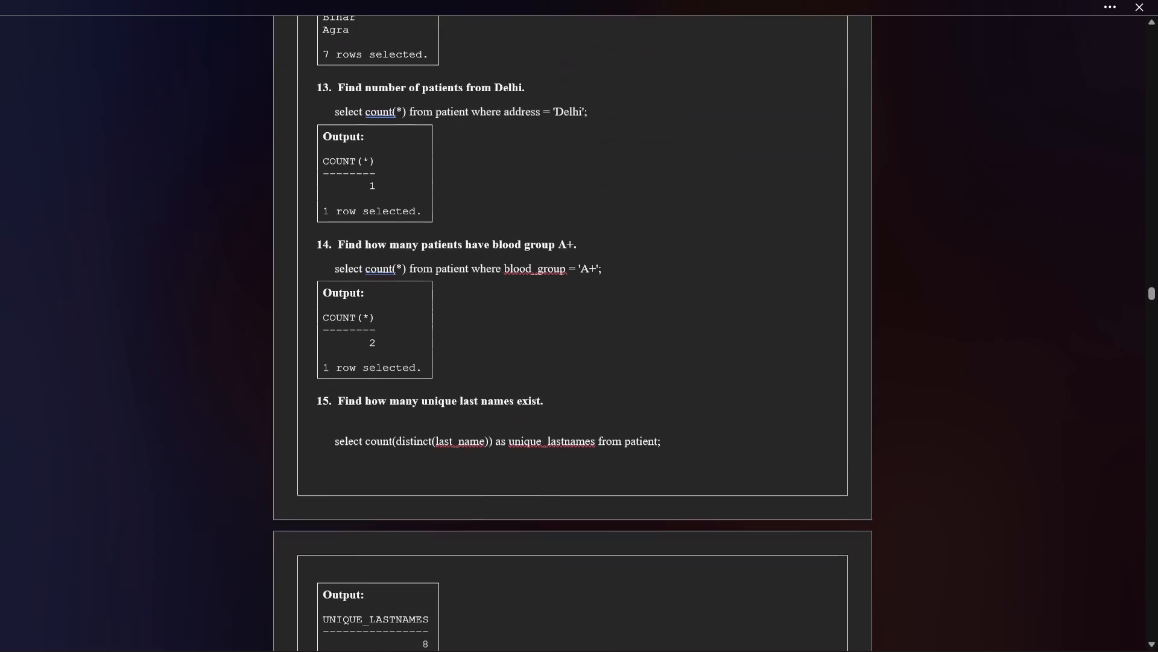
pyautogui.scroll(-7, 609, 324)
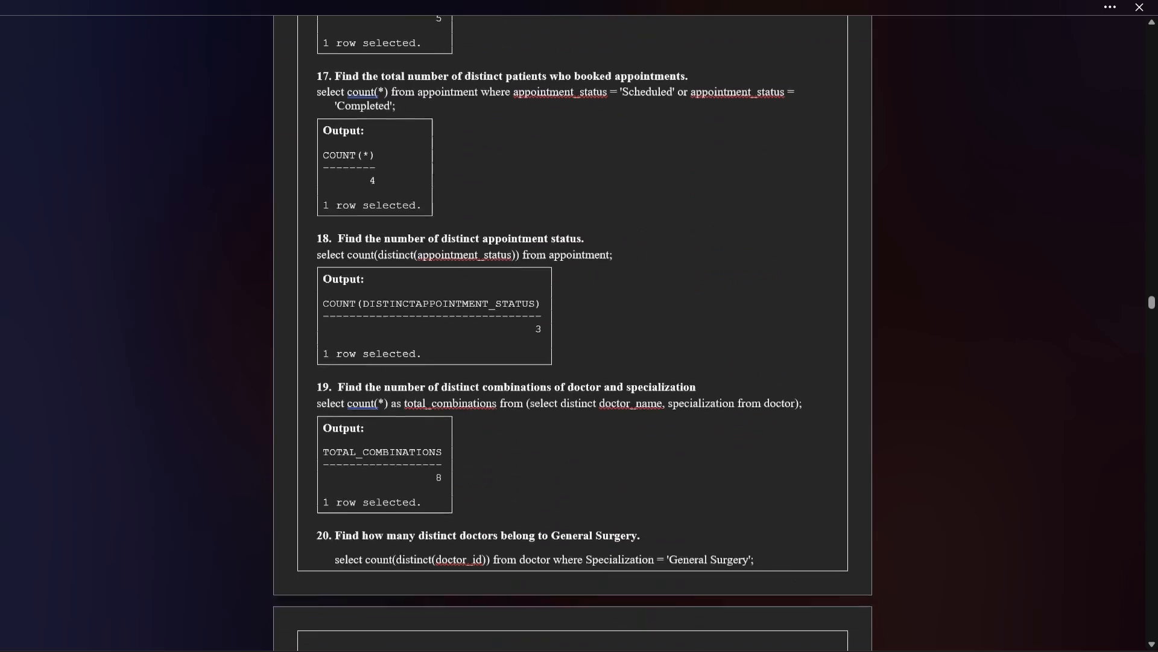
pyautogui.scroll(-10, 609, 324)
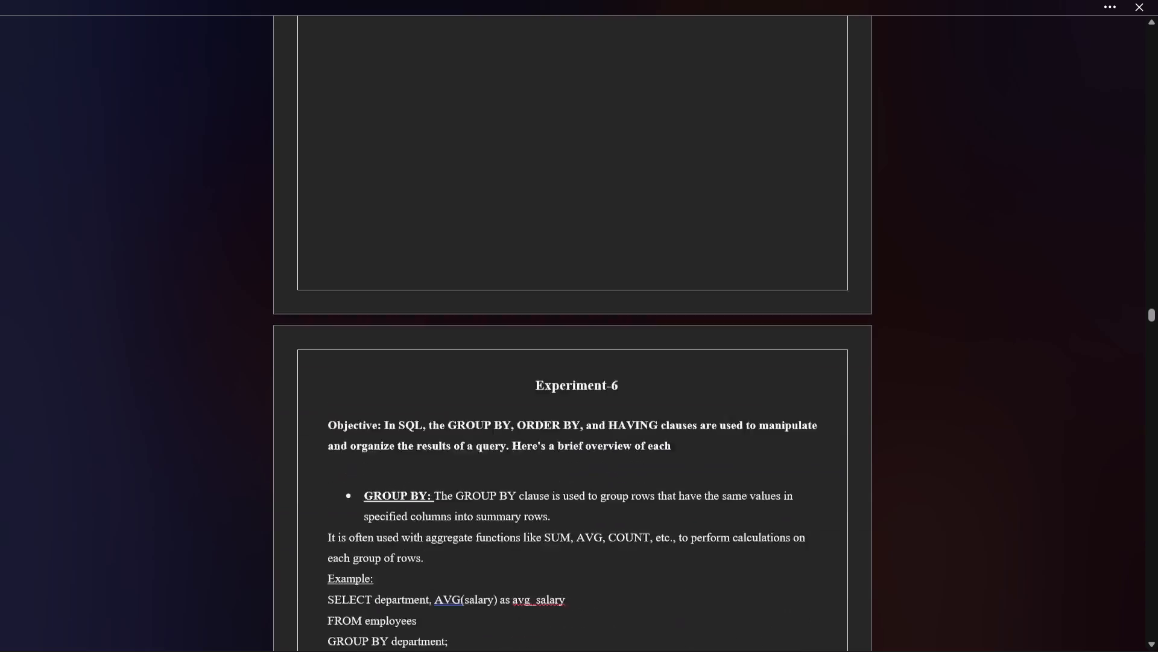
pyautogui.scroll(-5, 609, 324)
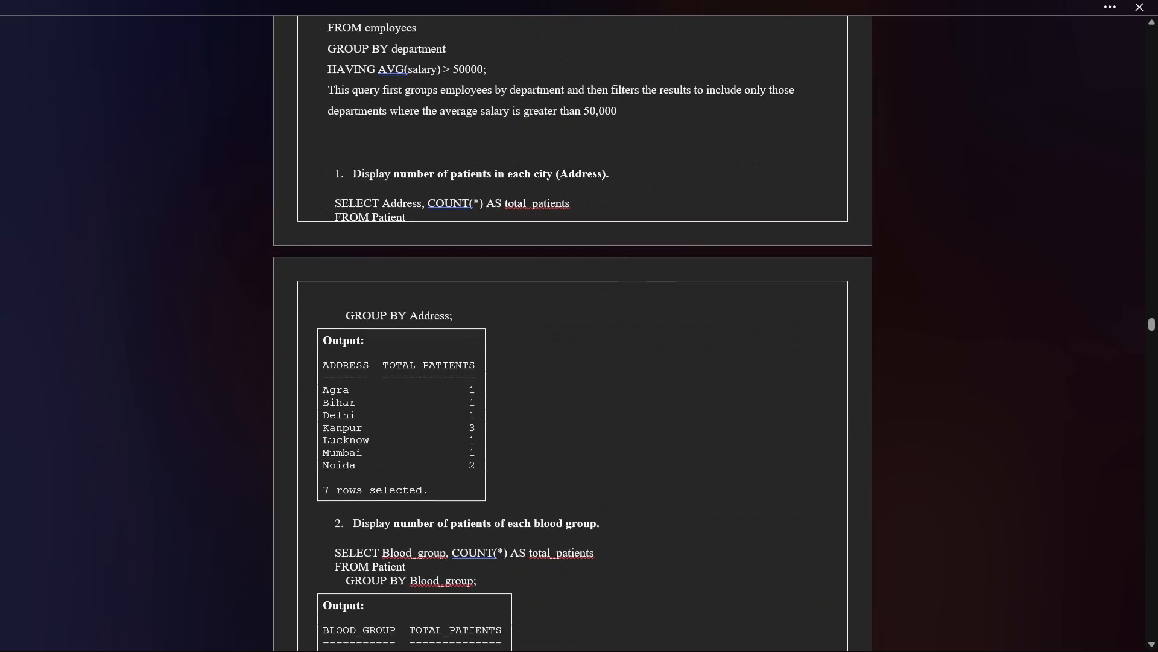
pyautogui.scroll(-8, 609, 324)
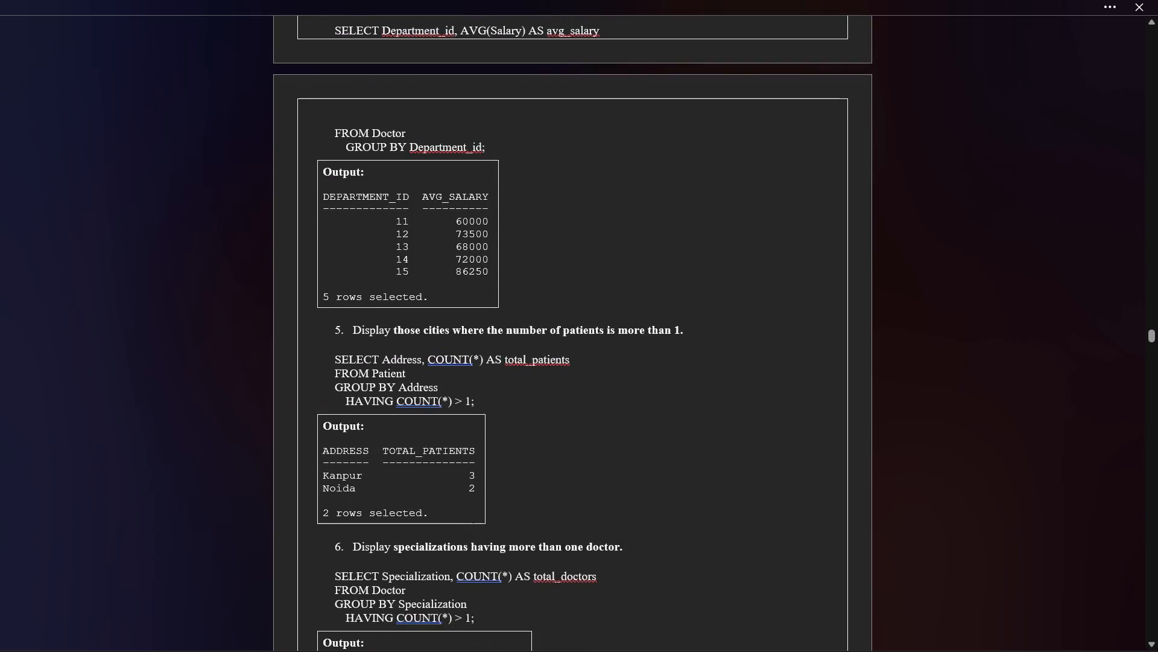
pyautogui.scroll(1, 609, 324)
pyautogui.scroll(-7, 609, 324)
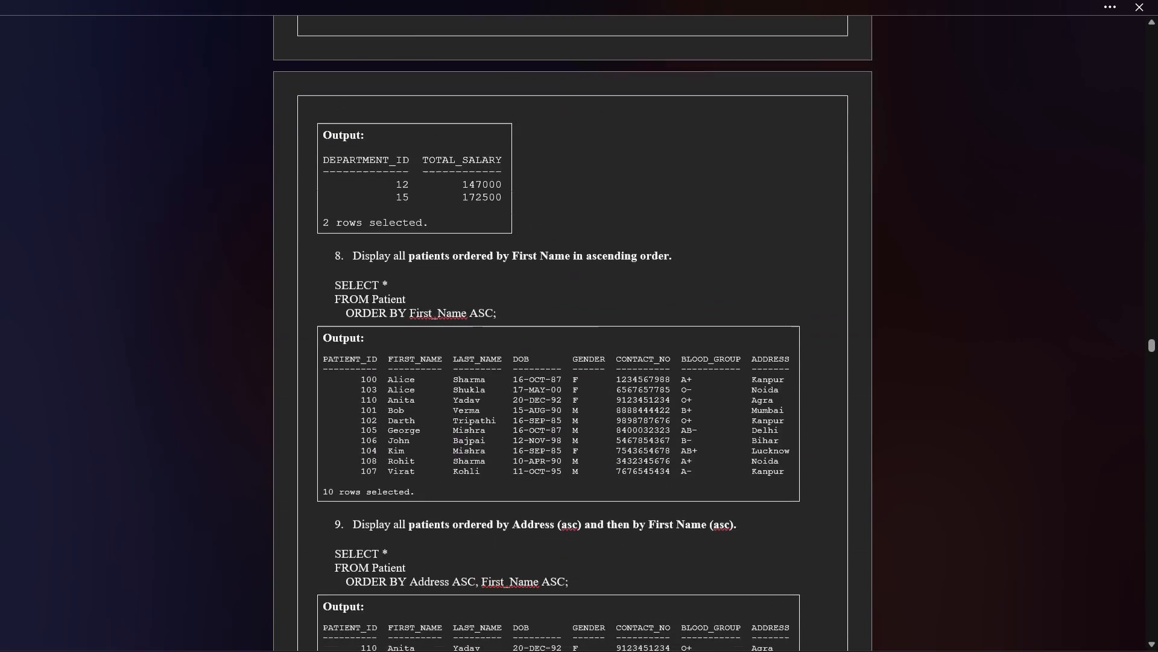
pyautogui.scroll(1, 609, 324)
pyautogui.scroll(-4, 609, 324)
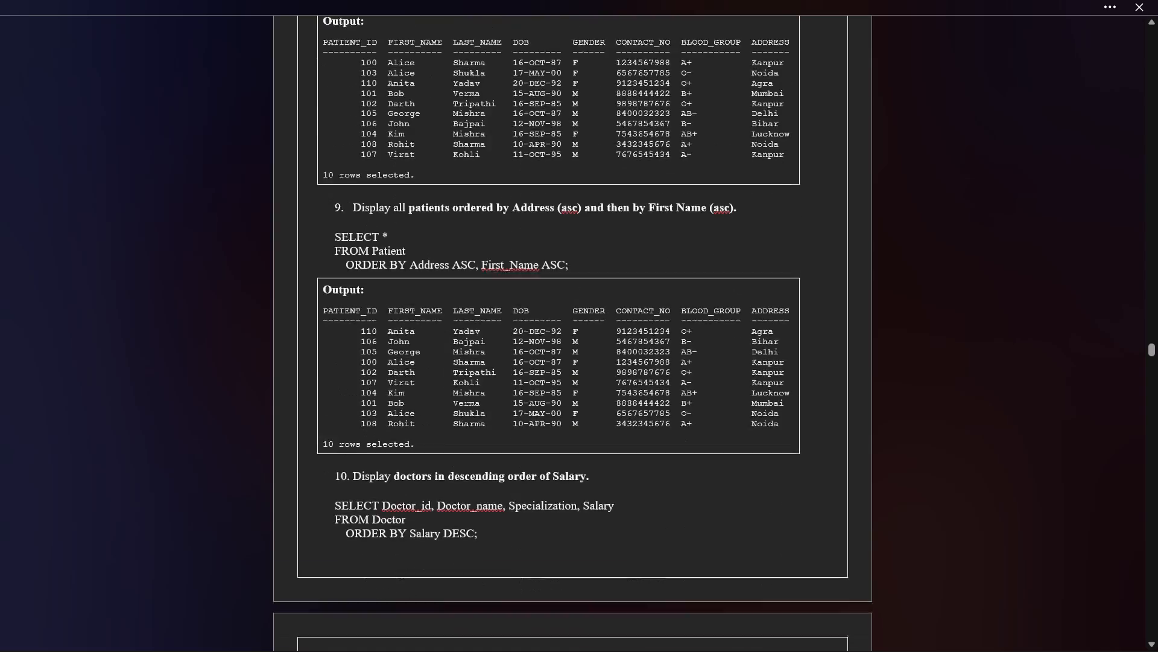
pyautogui.scroll(-9, 609, 324)
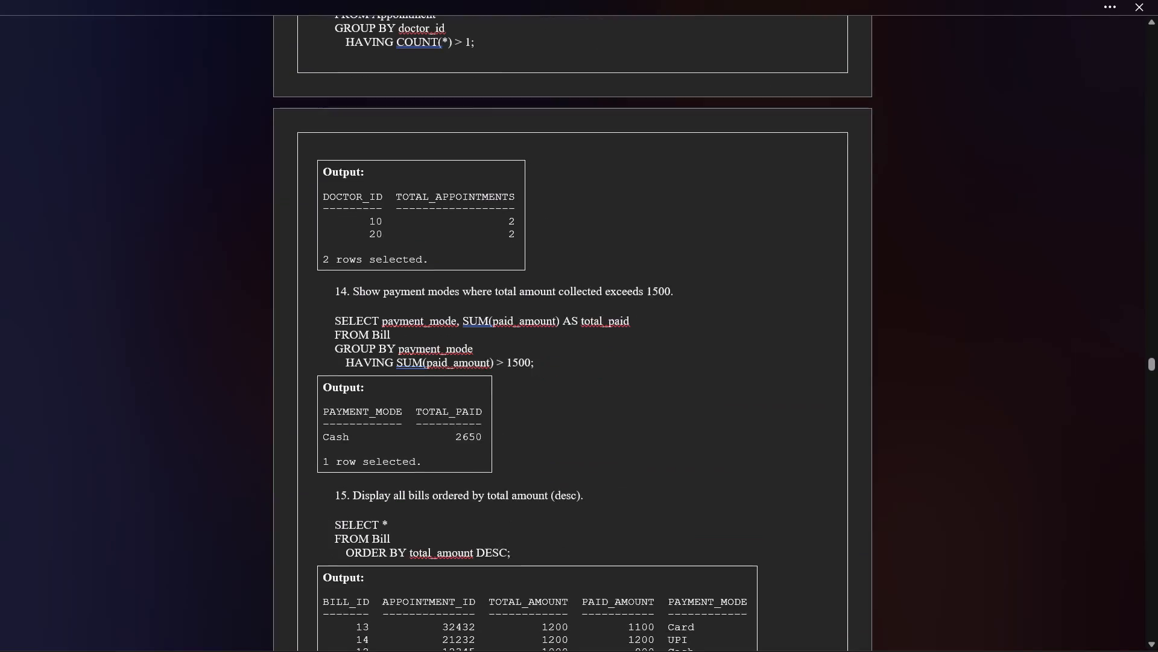
pyautogui.scroll(1, 609, 324)
pyautogui.scroll(-7, 609, 324)
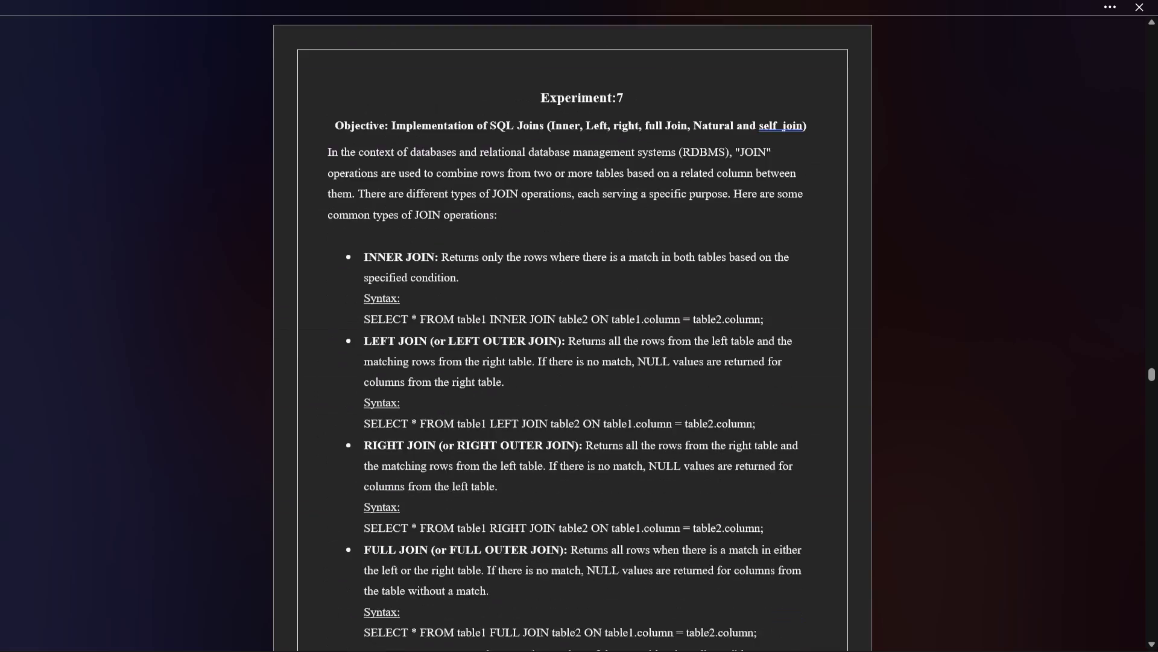
pyautogui.scroll(1, 609, 324)
pyautogui.scroll(-6, 609, 324)
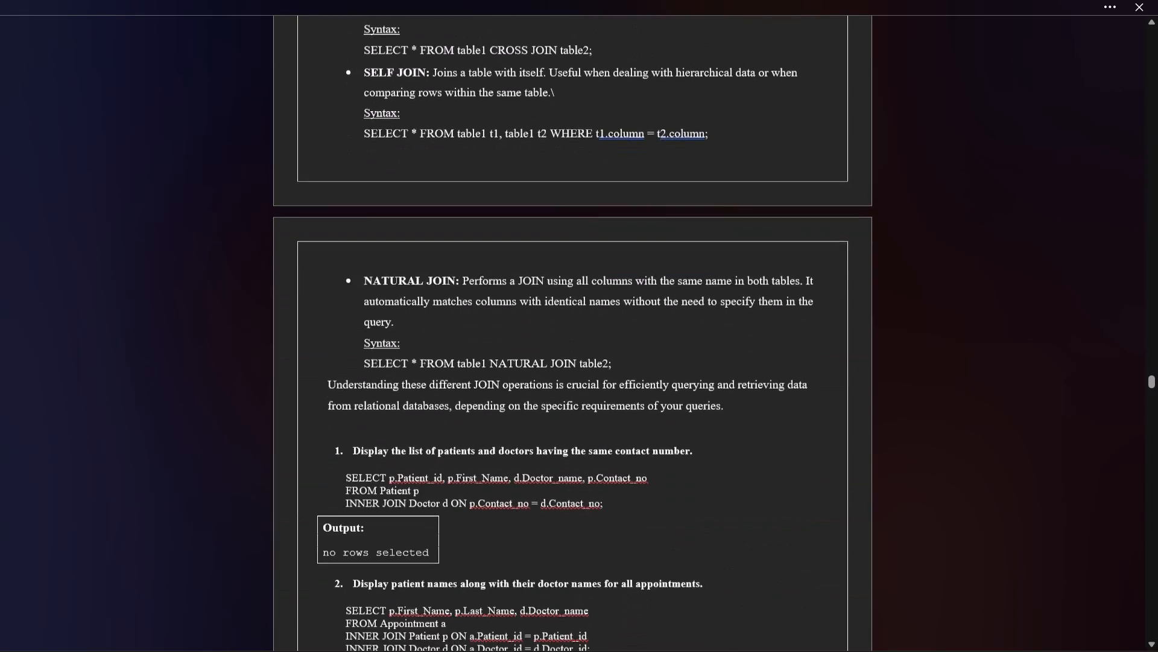
pyautogui.hscroll(1, 609, 324)
pyautogui.scroll(1, 609, 324)
pyautogui.scroll(-5, 609, 324)
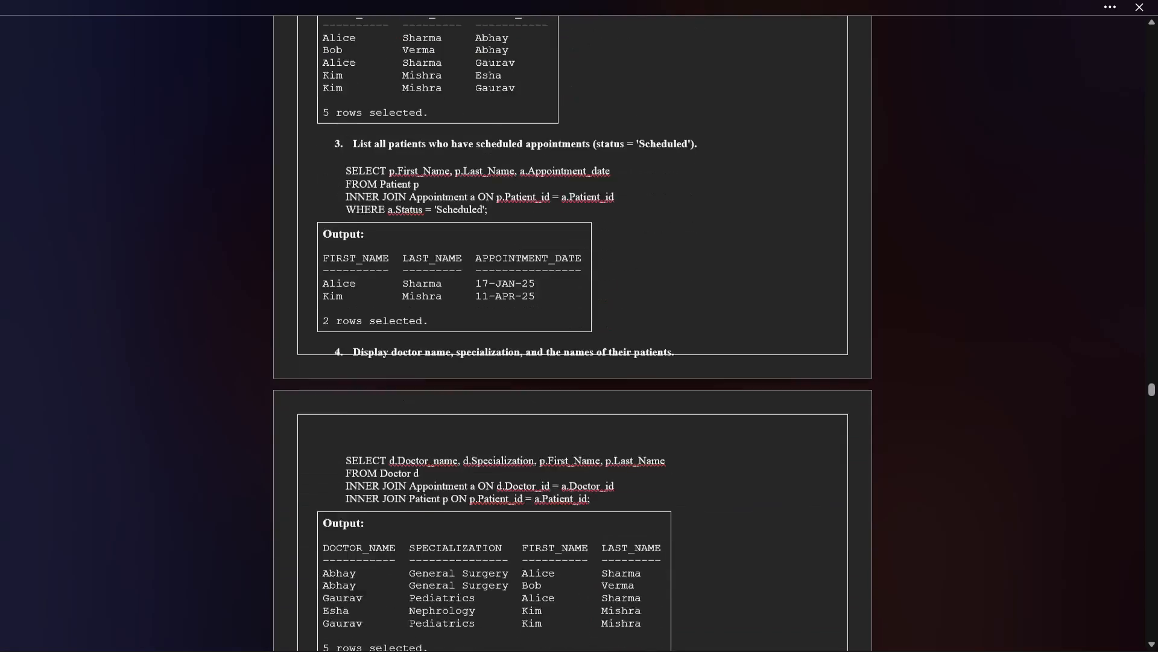
pyautogui.scroll(-4, 609, 324)
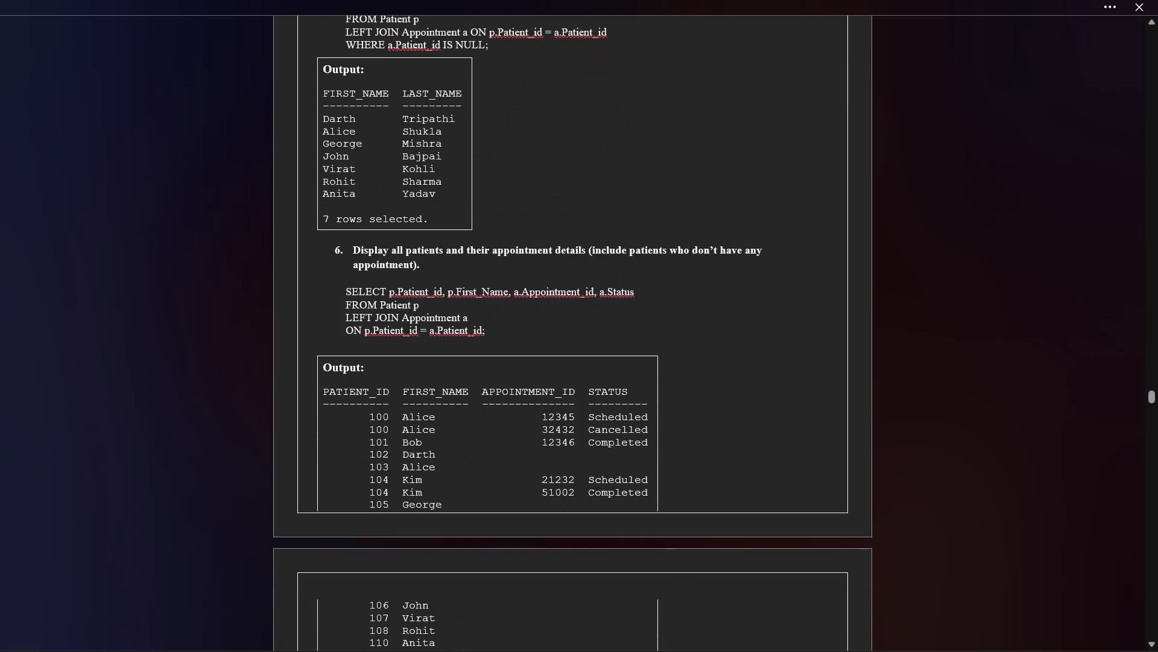
pyautogui.scroll(-4, 609, 324)
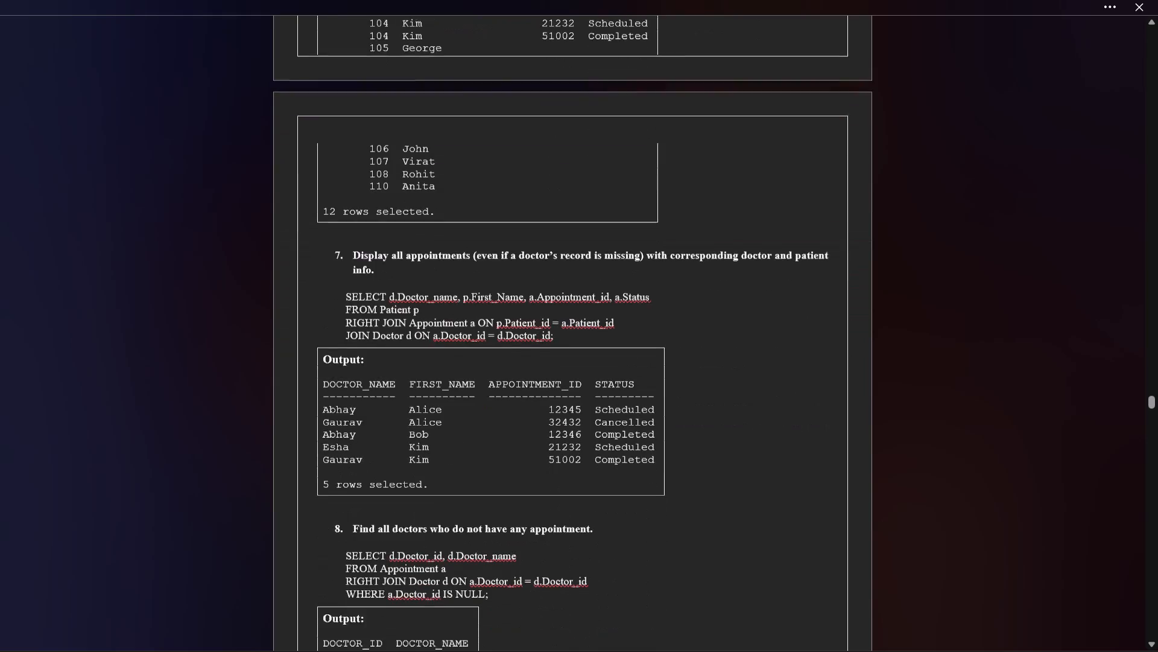
pyautogui.scroll(-6, 609, 324)
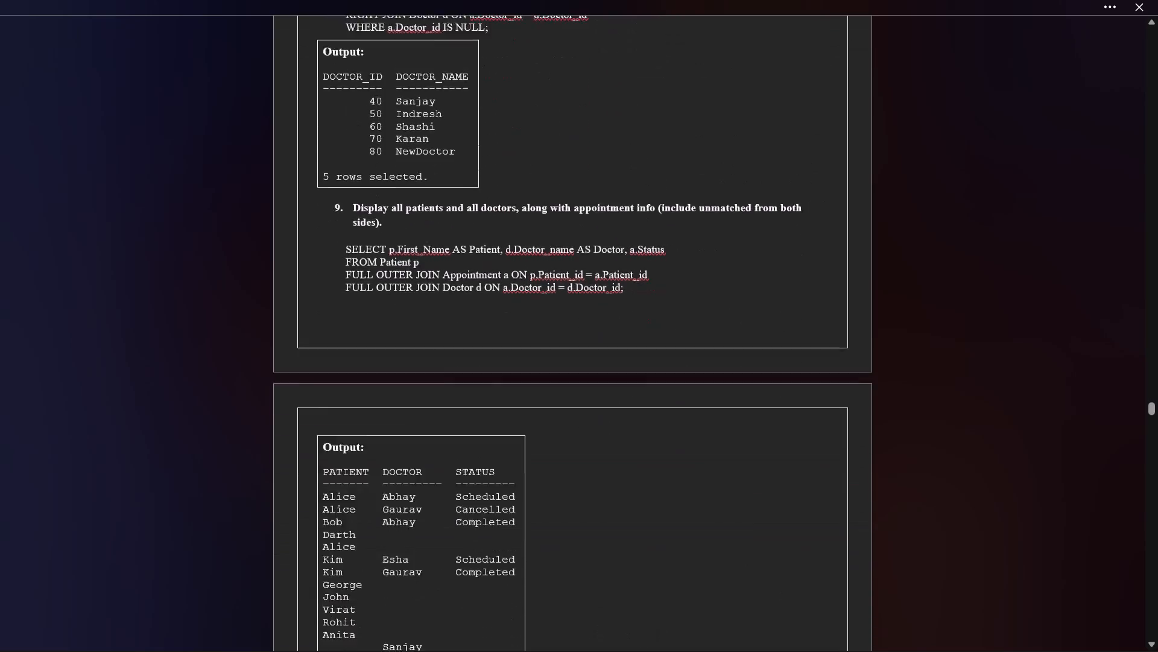
pyautogui.scroll(-4, 609, 324)
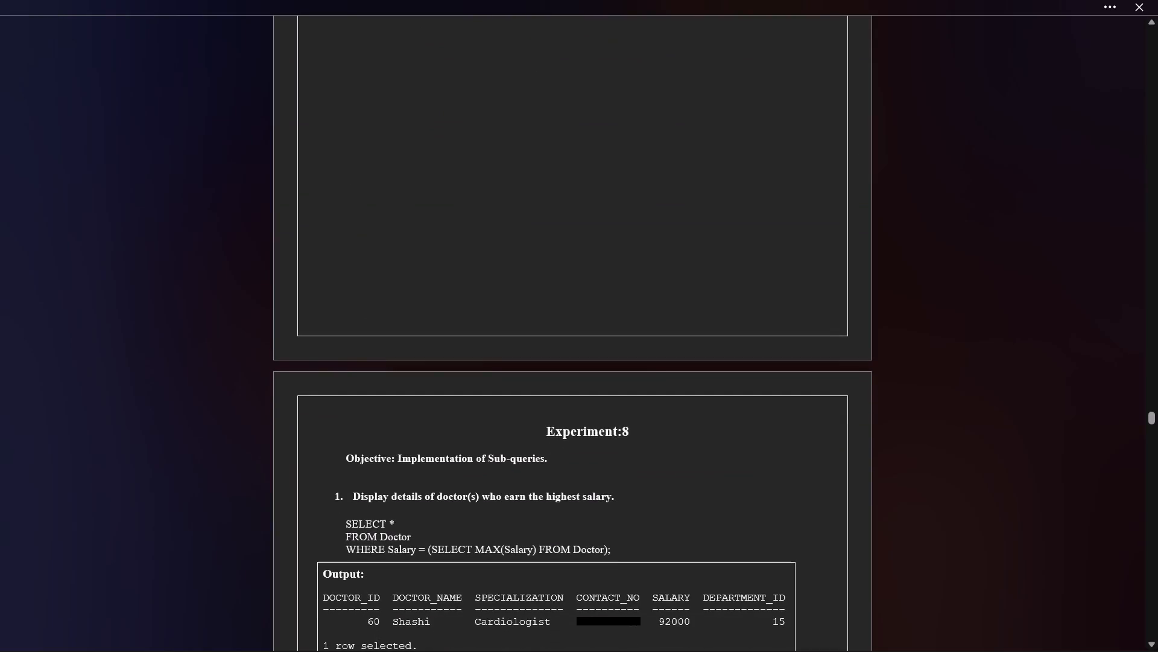
pyautogui.scroll(-6, 578, 312)
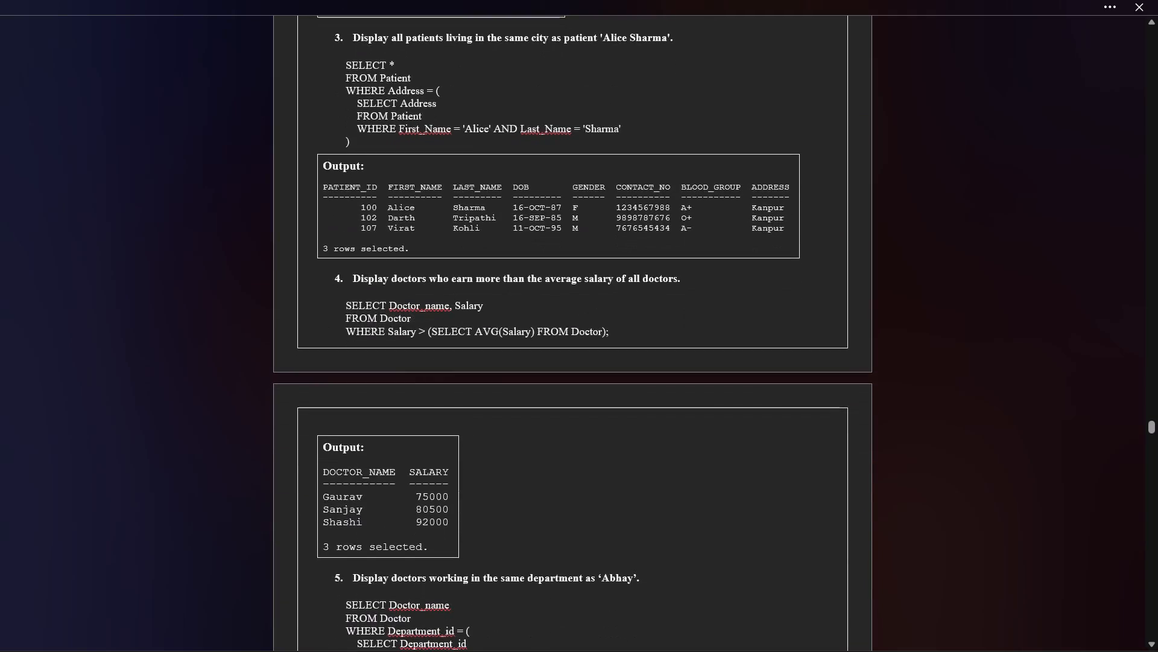
pyautogui.scroll(-8, 578, 312)
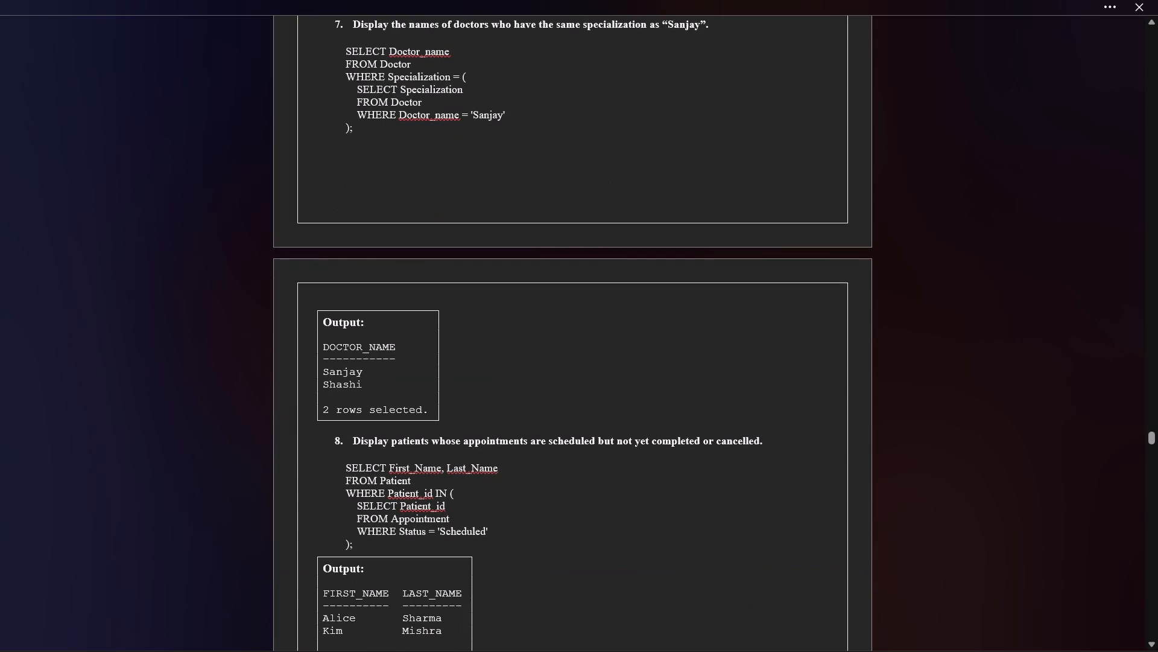
# Replace the blank lines below Experiment 8 question 7's query with six new ones, keeping its output box whole on the next page.
pyautogui.click(384, 210)
pyautogui.press('BackSpace')
pyautogui.press('BackSpace')
pyautogui.press('BackSpace')
pyautogui.press('BackSpace')
pyautogui.press('BackSpace')
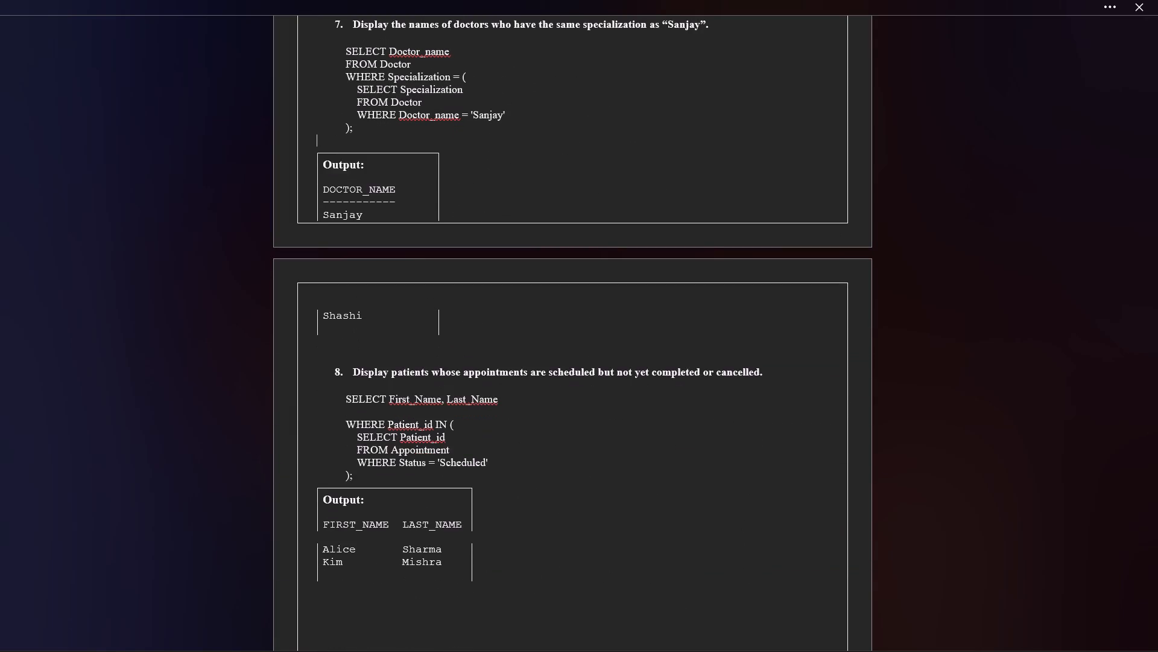
pyautogui.press('BackSpace')
pyautogui.press('Return')
pyautogui.press('Return')
pyautogui.press('Return')
pyautogui.press('Return')
pyautogui.press('Return')
pyautogui.press('Return')
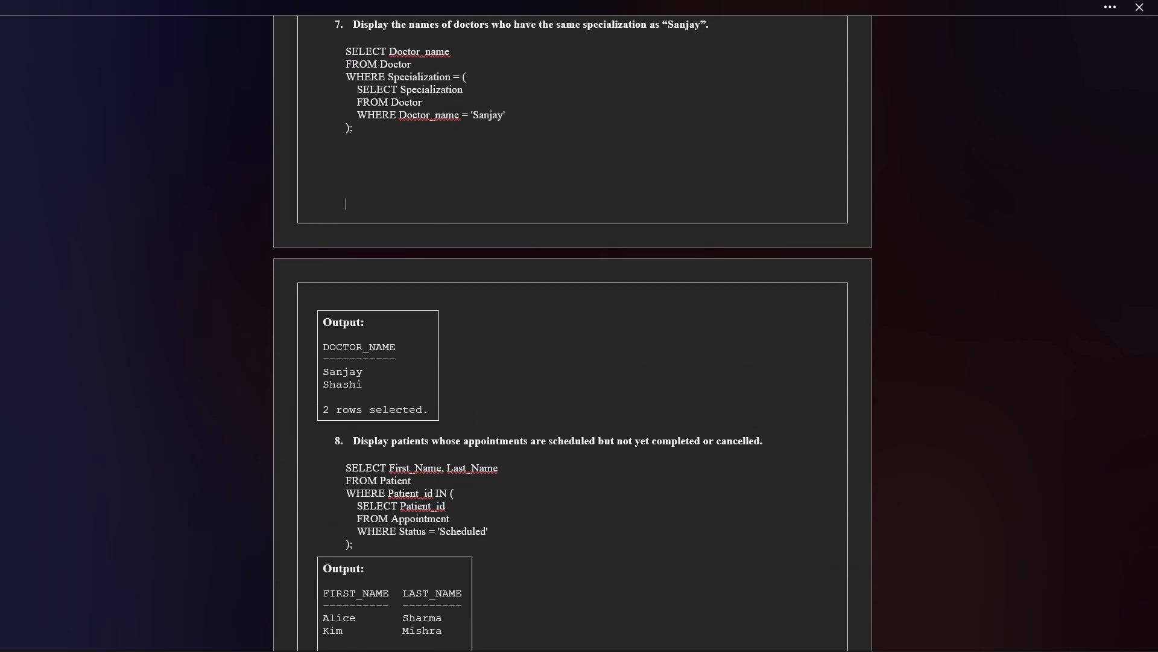
# Insert a line break after the closing ); of question 8's query in Experiment 8, above its output box.
pyautogui.scroll(-4, 489, 425)
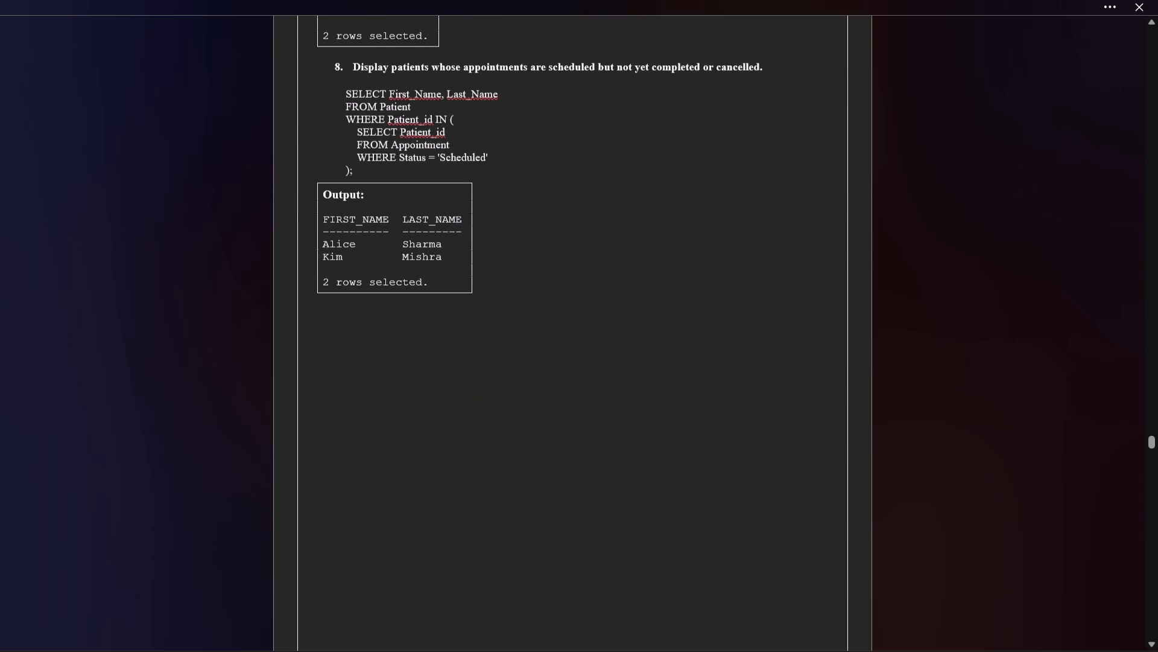
pyautogui.click(397, 166)
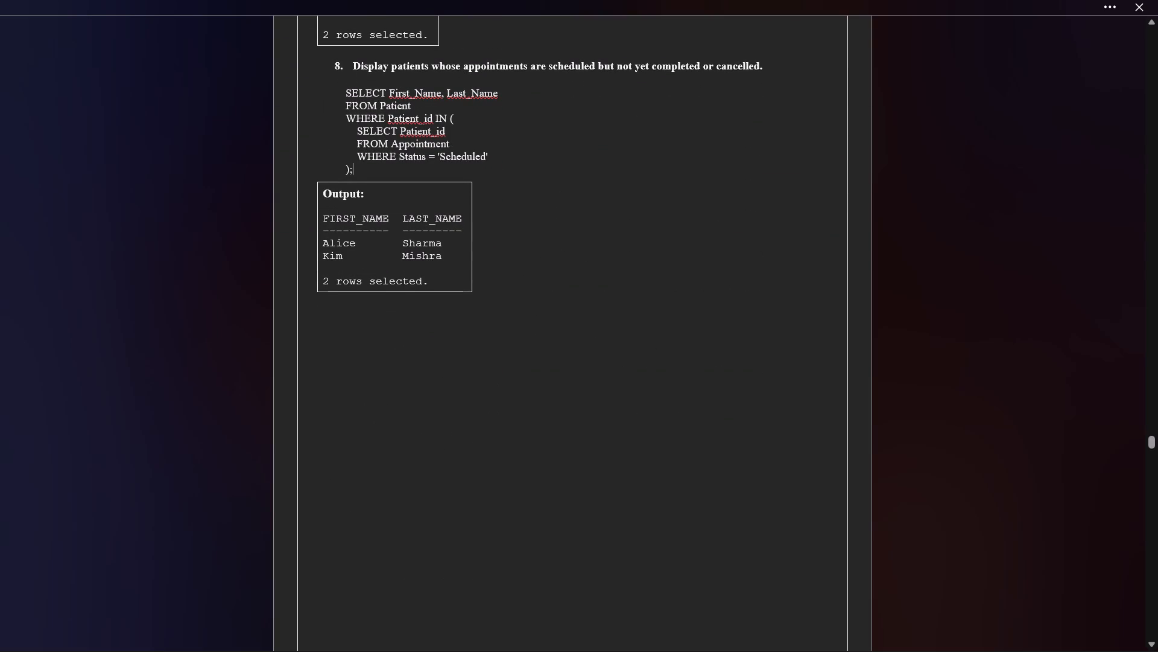
pyautogui.press('Return')
# Add two blank lines above question 6 in Experiment 9 so its heading starts on the next page with its query.
pyautogui.scroll(-5, 463, 182)
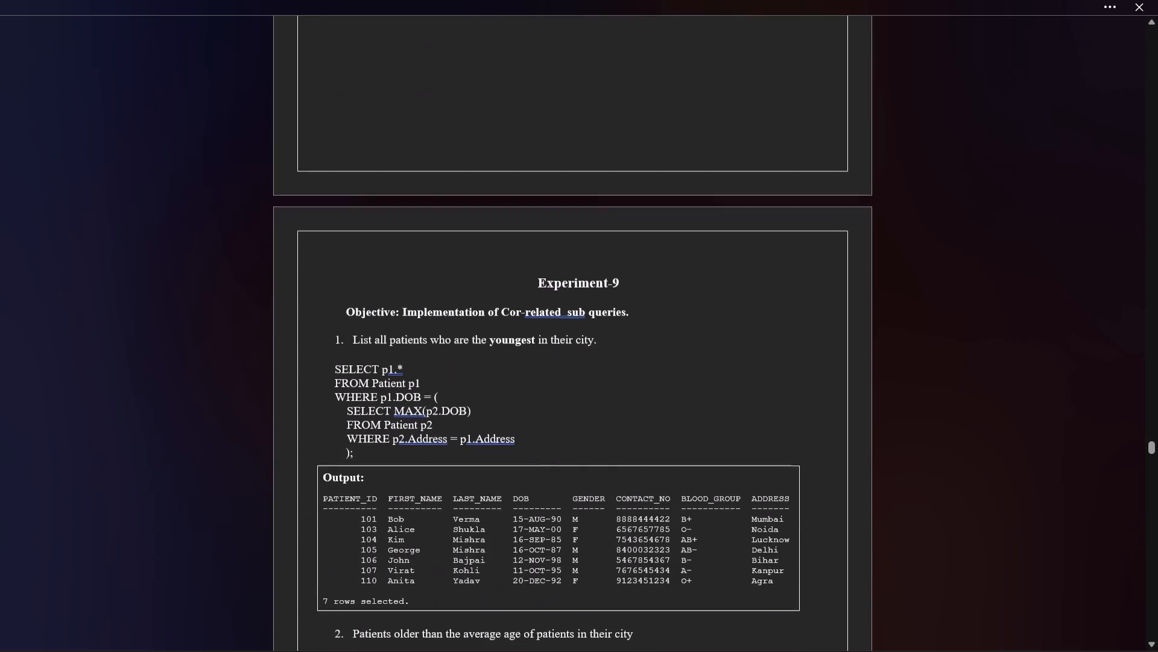
pyautogui.scroll(-6, 478, 351)
pyautogui.hscroll(1, 478, 351)
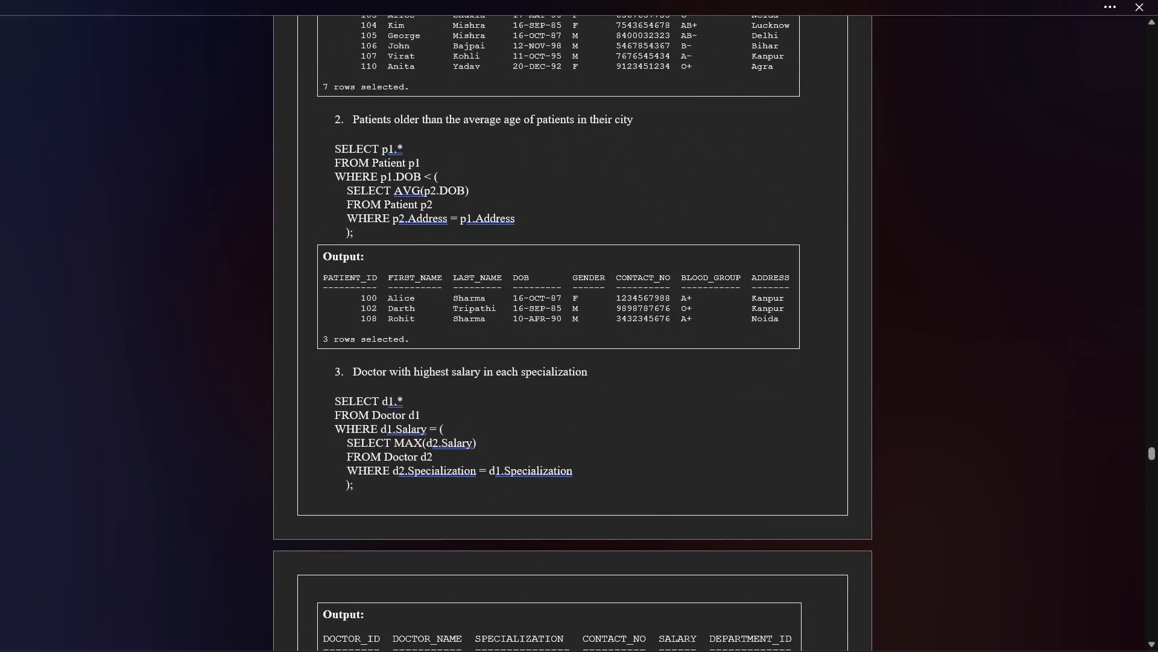
pyautogui.hscroll(2, 478, 351)
pyautogui.scroll(-6, 531, 417)
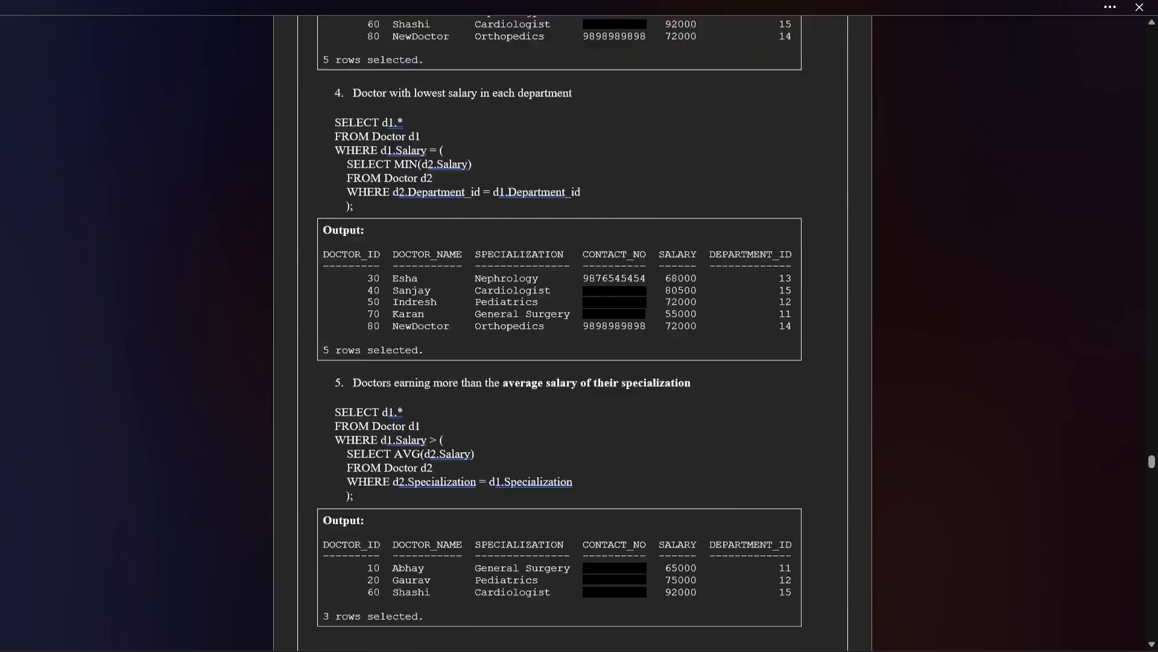
pyautogui.scroll(-2, 531, 417)
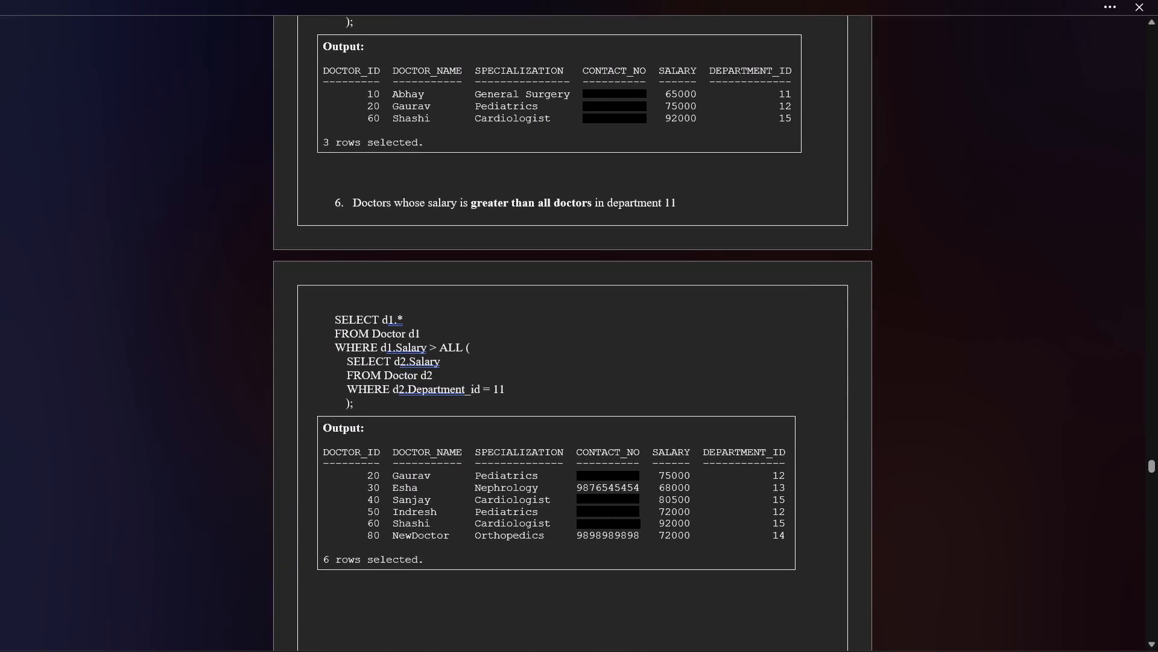
pyautogui.click(520, 182)
pyautogui.press('Return')
pyautogui.press('Return')
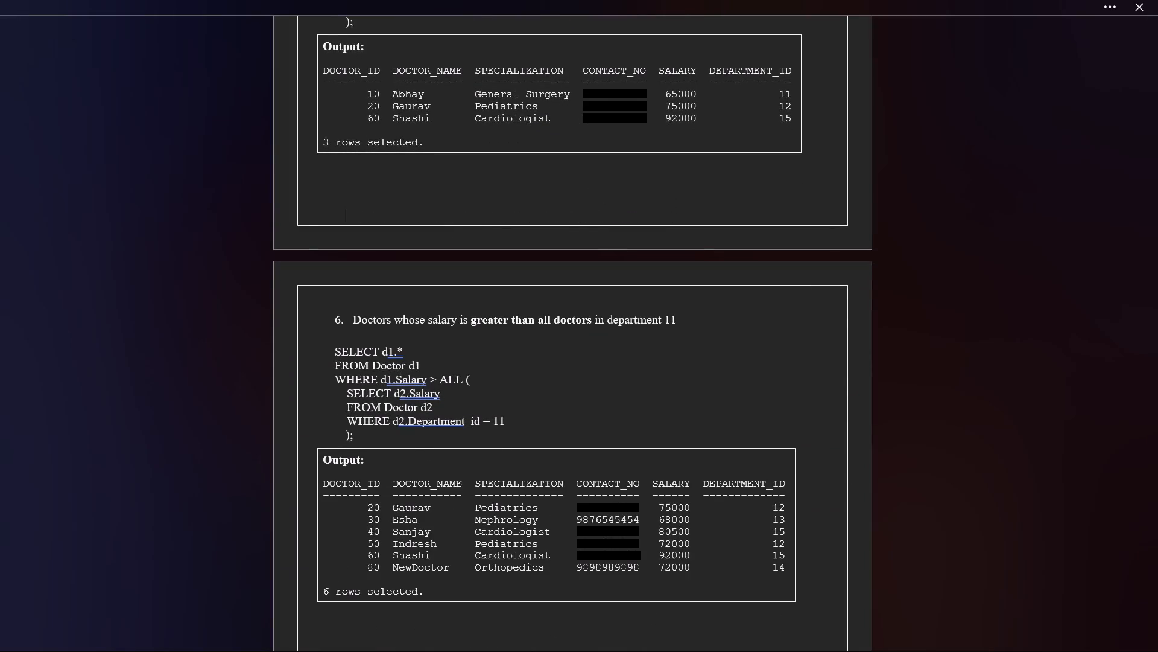
# Review the page breaks, spacing and output boxes from the end of Experiment 9 through Experiments 10 and 11 to the document's end.
pyautogui.hscroll(7, 520, 182)
pyautogui.scroll(-4, 520, 182)
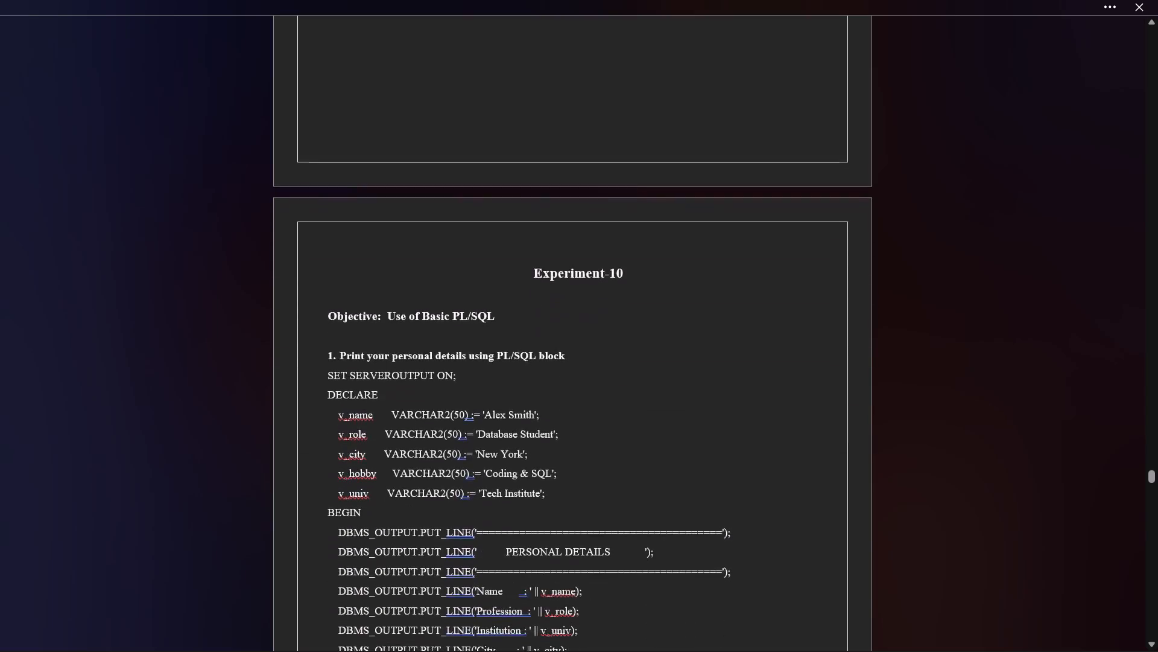
pyautogui.scroll(-2, 520, 182)
pyautogui.hscroll(1, 520, 182)
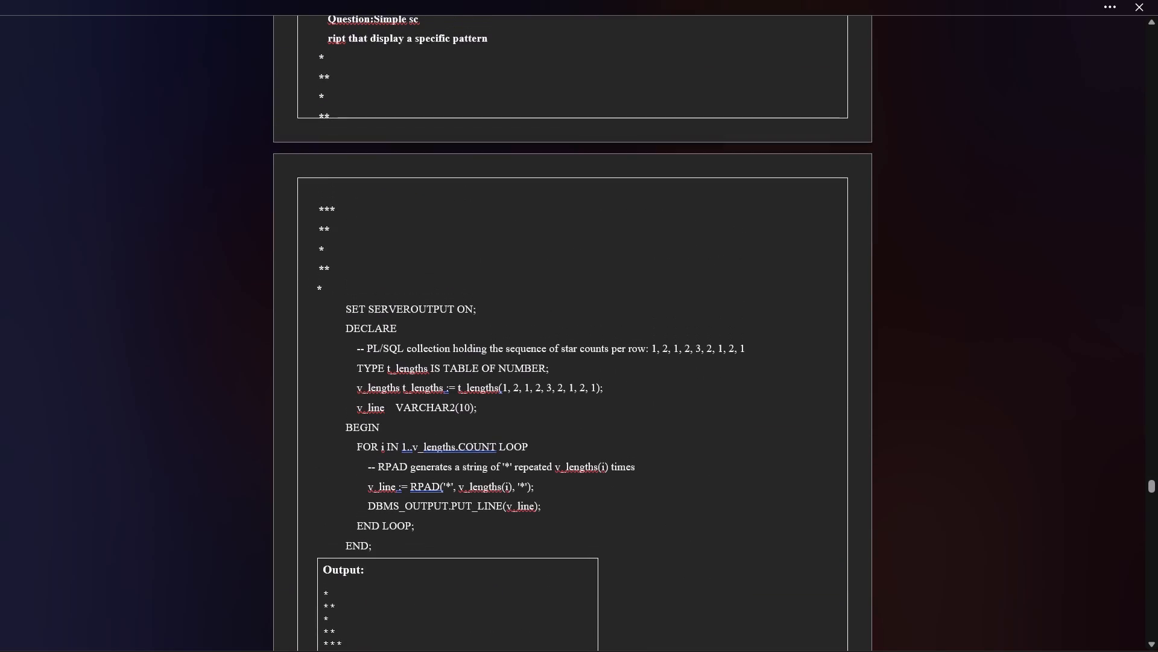
pyautogui.hscroll(1, 520, 182)
pyautogui.scroll(-6, 520, 182)
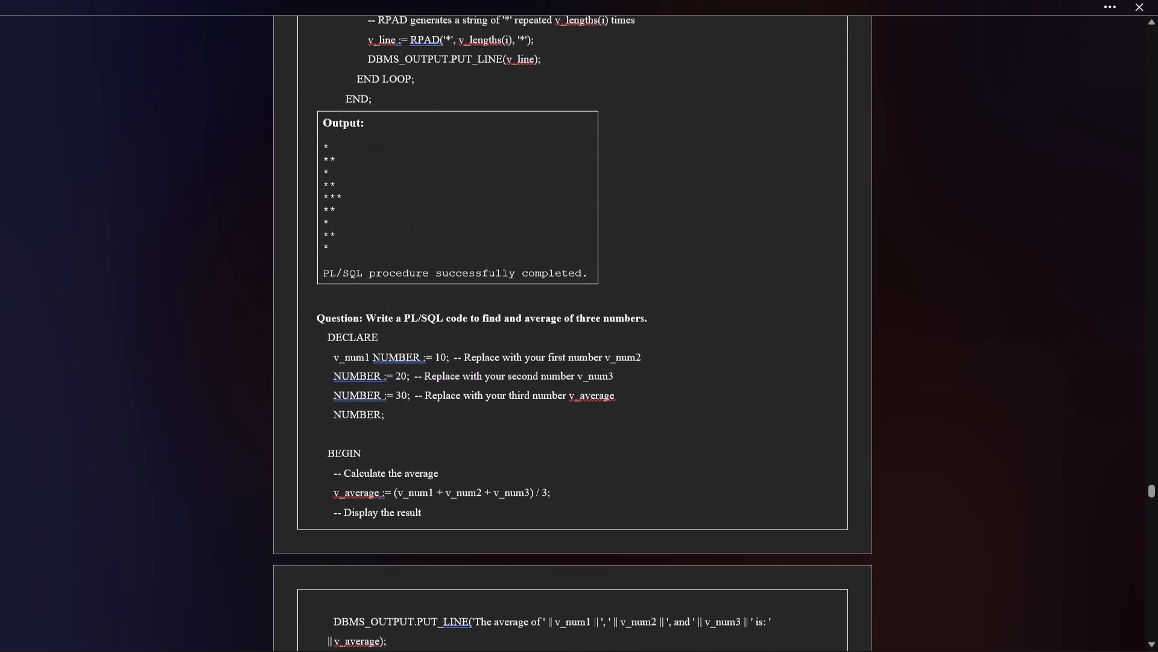
pyautogui.scroll(-8, 520, 182)
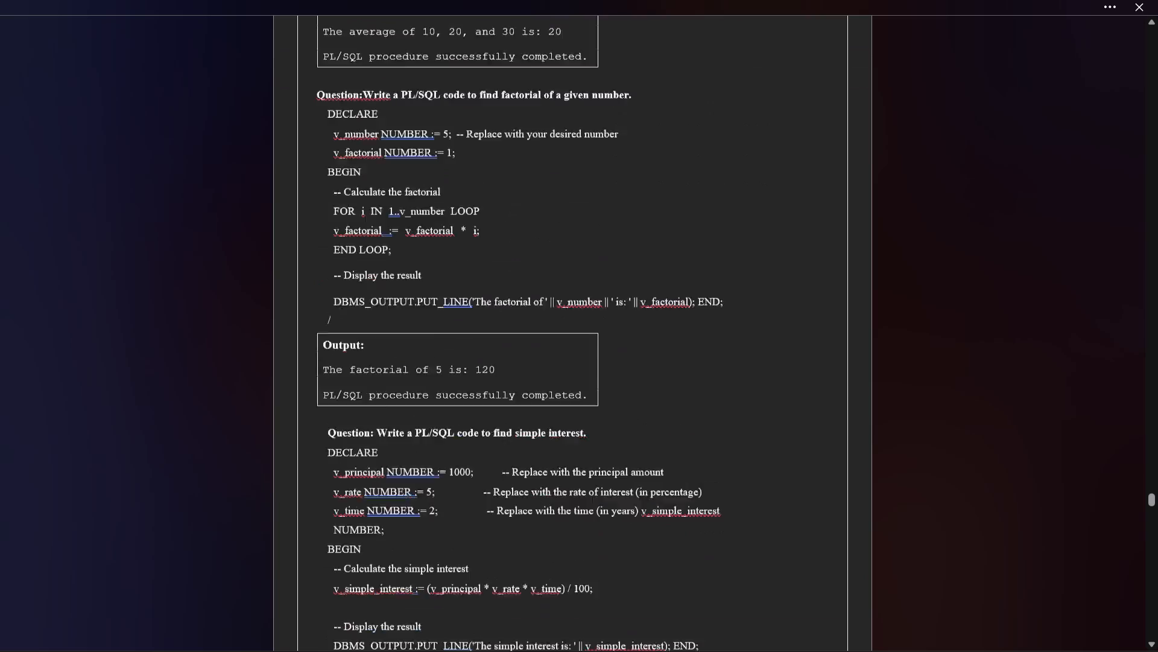
pyautogui.scroll(-1, 520, 182)
pyautogui.hscroll(3, 520, 182)
pyautogui.scroll(-3, 520, 182)
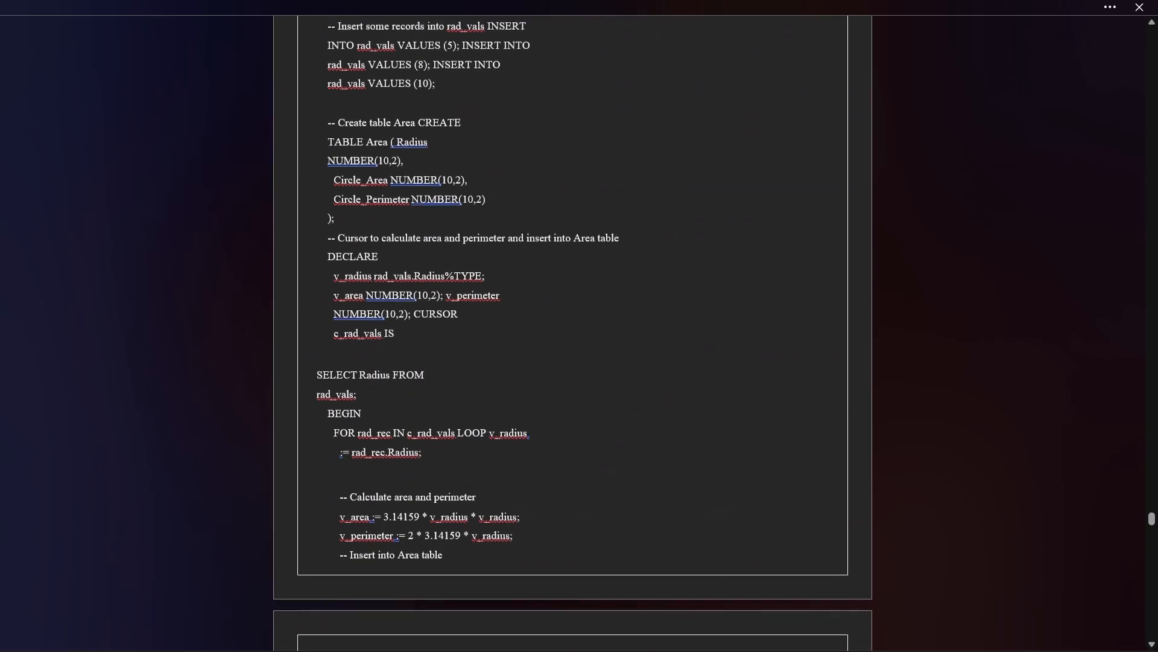
pyautogui.scroll(-7, 520, 182)
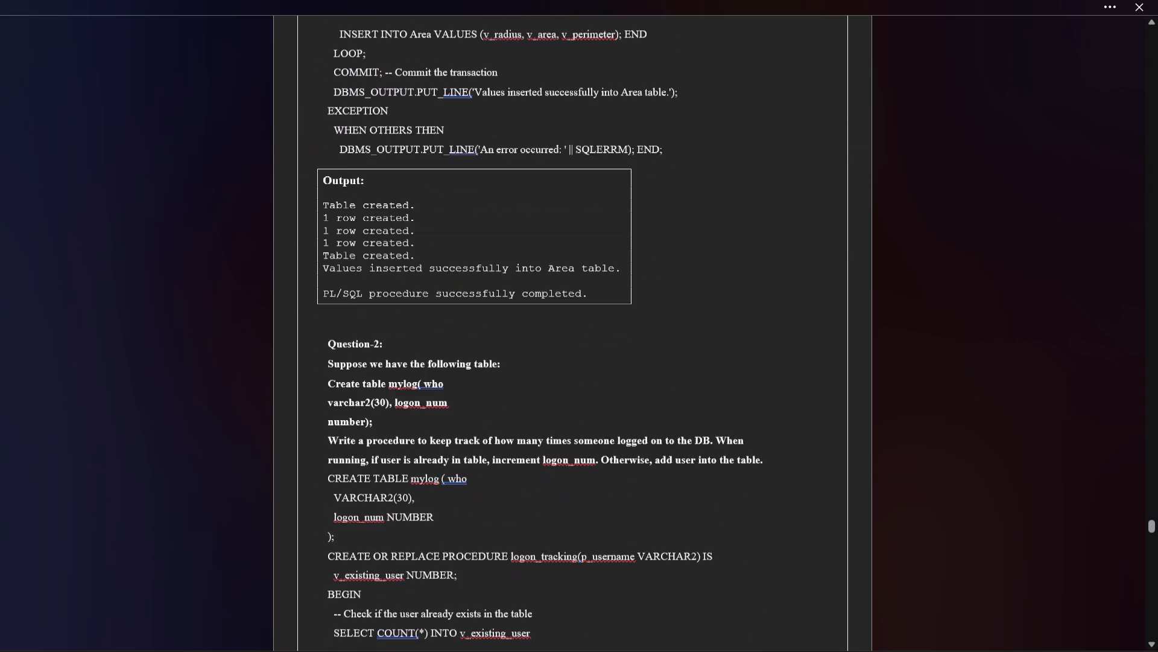
pyautogui.hscroll(8, 520, 182)
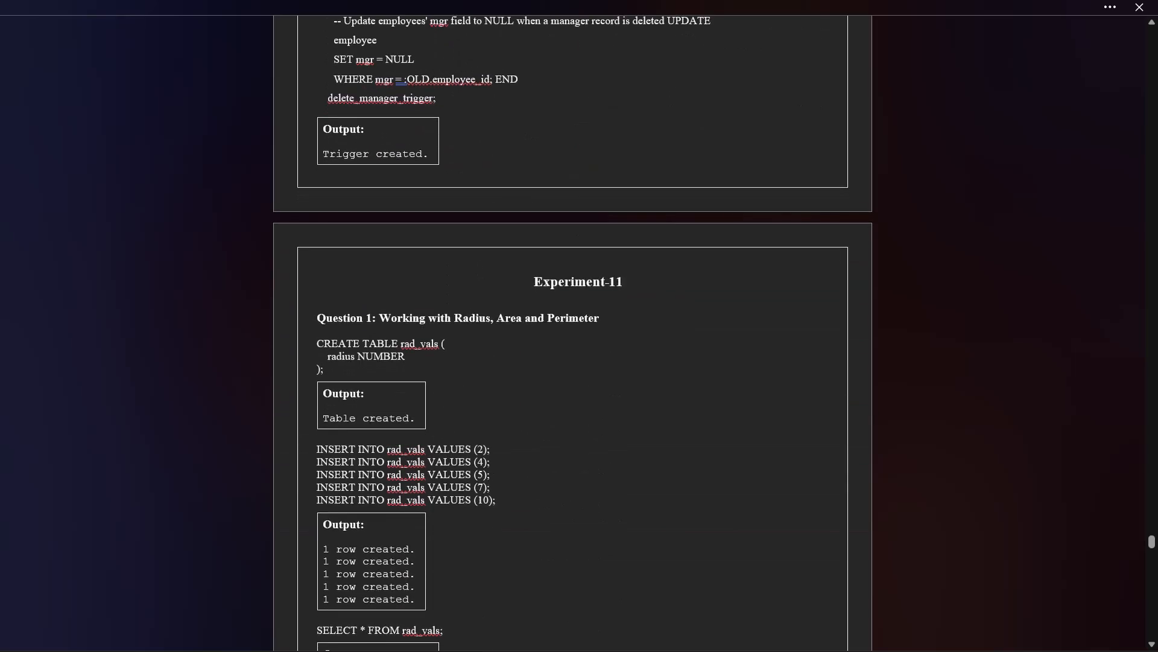
pyautogui.hscroll(3, 520, 182)
pyautogui.scroll(-1, 520, 182)
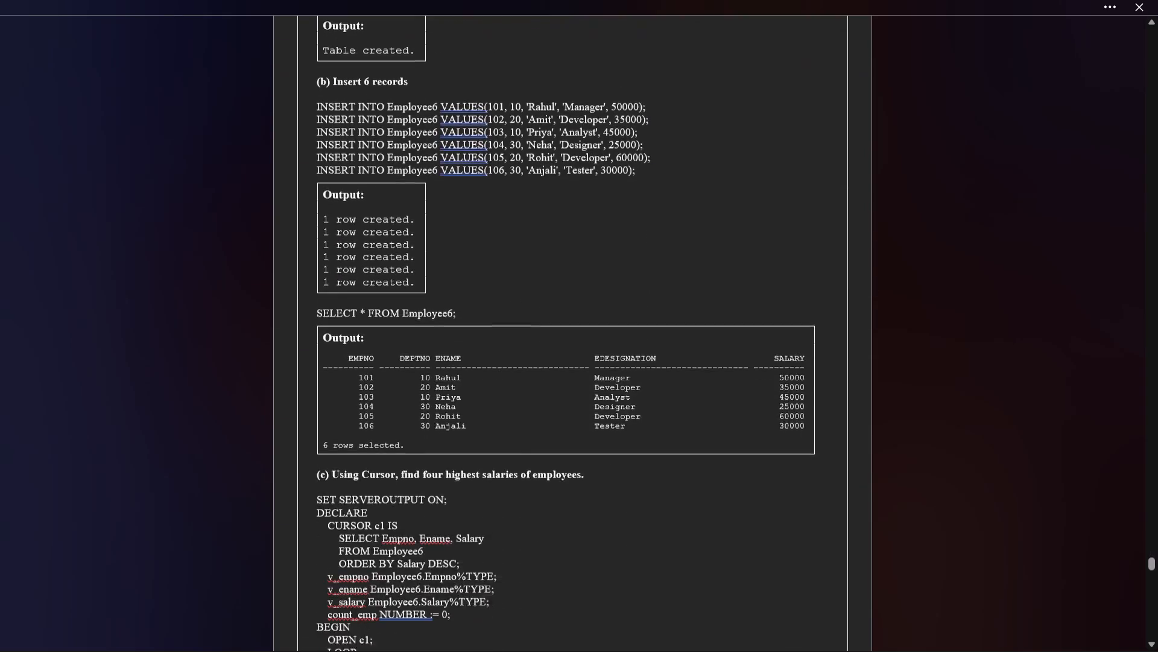
pyautogui.scroll(-1, 520, 182)
pyautogui.hscroll(3, 520, 182)
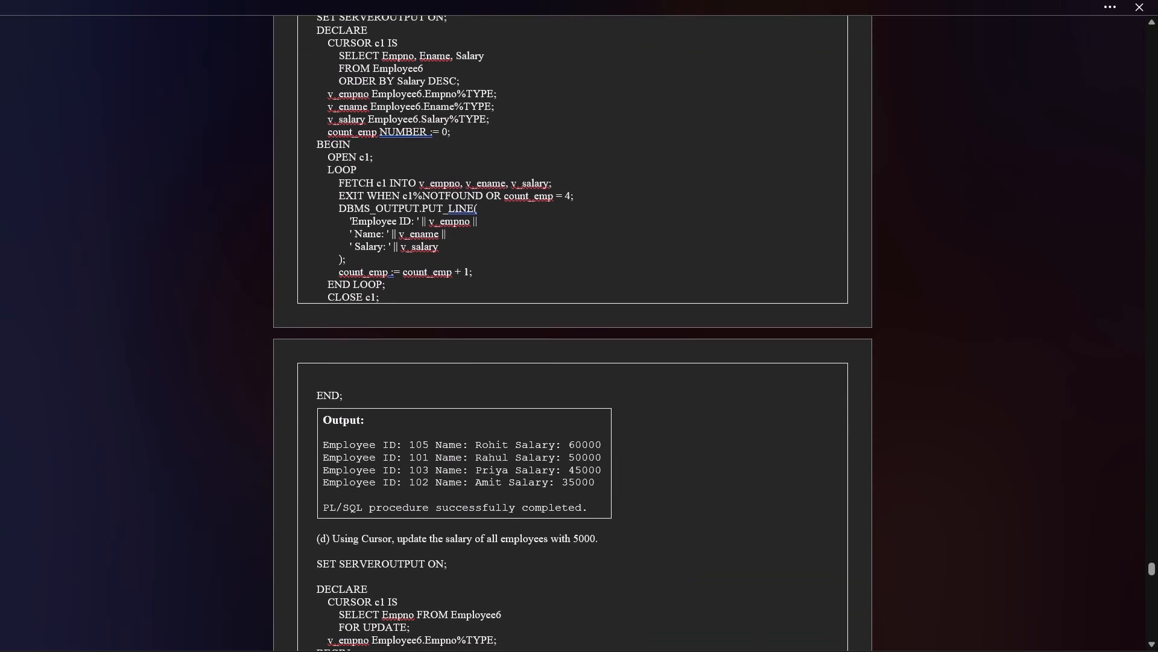
pyautogui.scroll(-7, 470, 337)
pyautogui.hscroll(4, 470, 337)
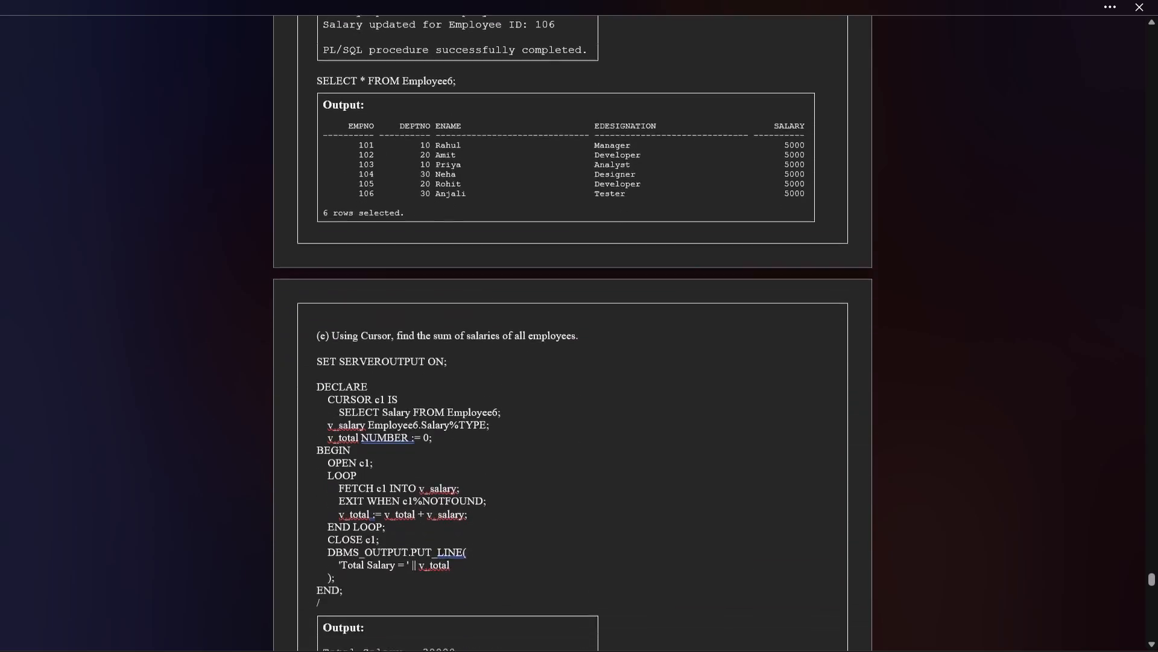
pyautogui.hscroll(5, 470, 337)
pyautogui.scroll(-1, 470, 337)
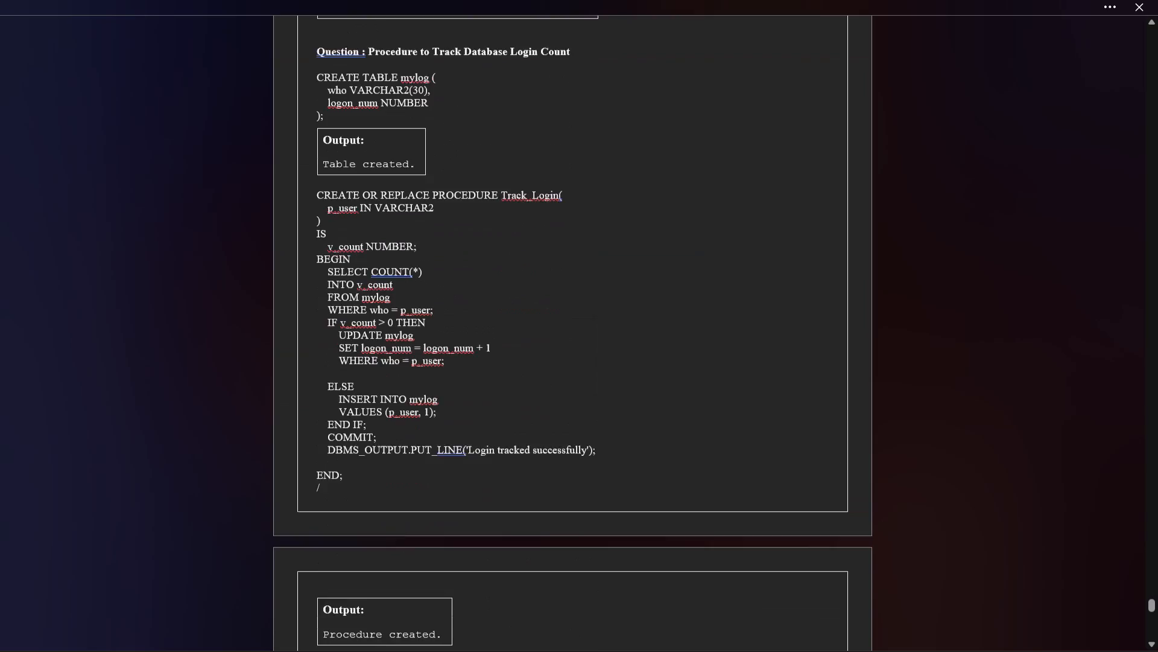
pyautogui.scroll(-3, 470, 337)
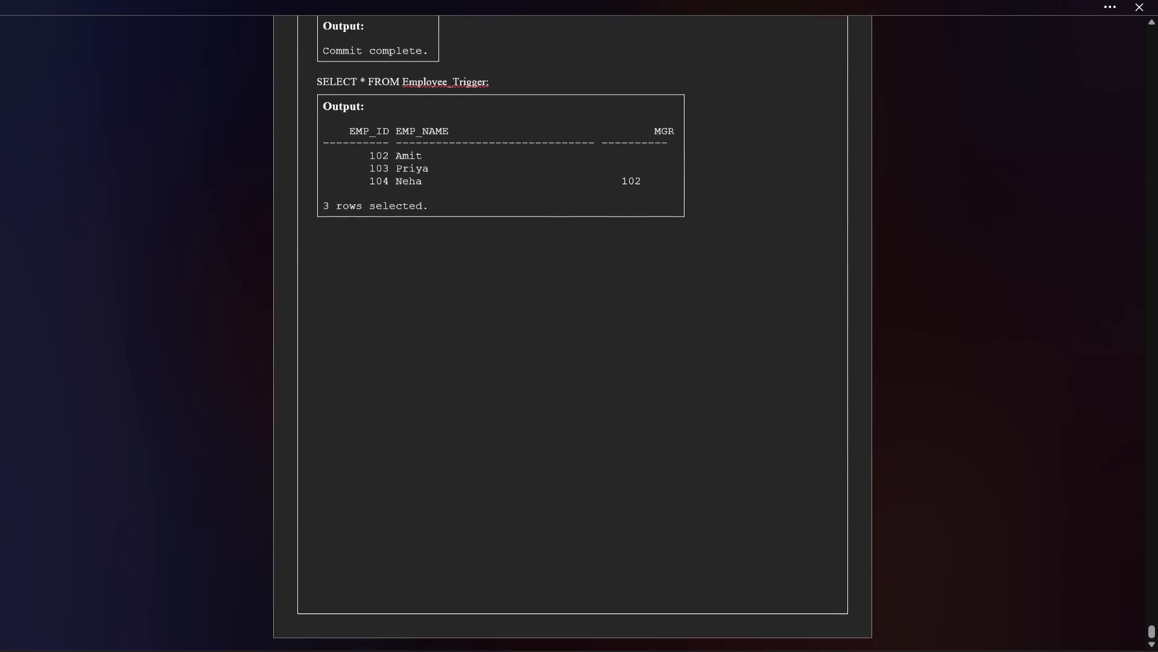
pyautogui.scroll(-4, 470, 337)
# Leave full-screen mode and set the ribbon to always show.
pyautogui.click(1105, 0)
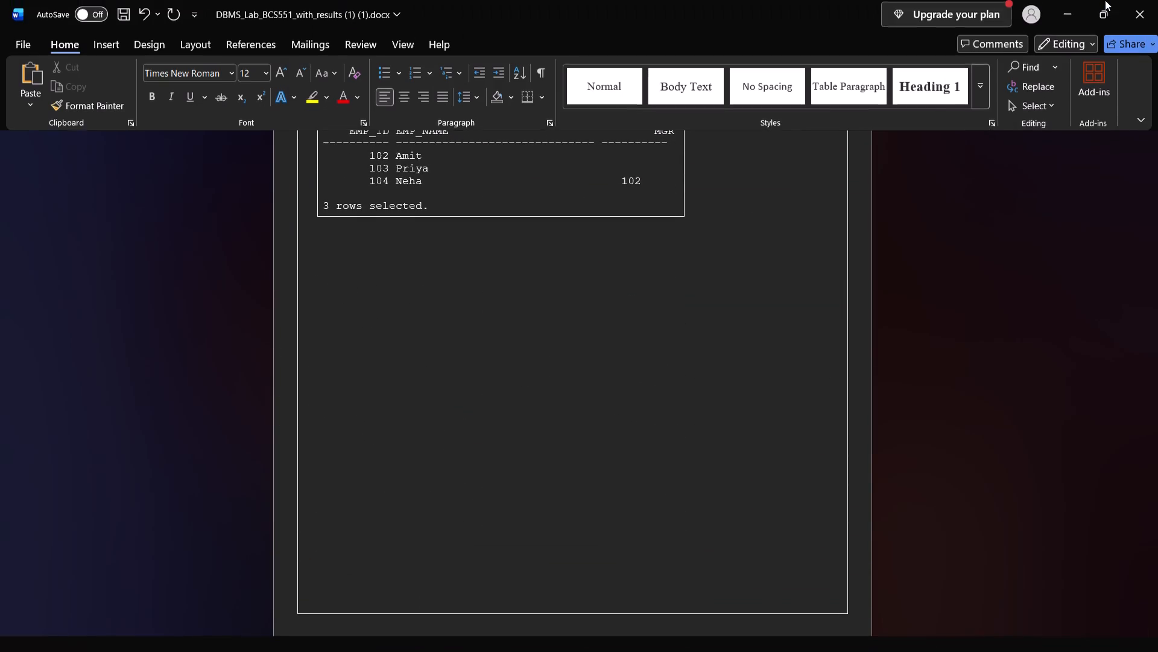
pyautogui.click(1141, 120)
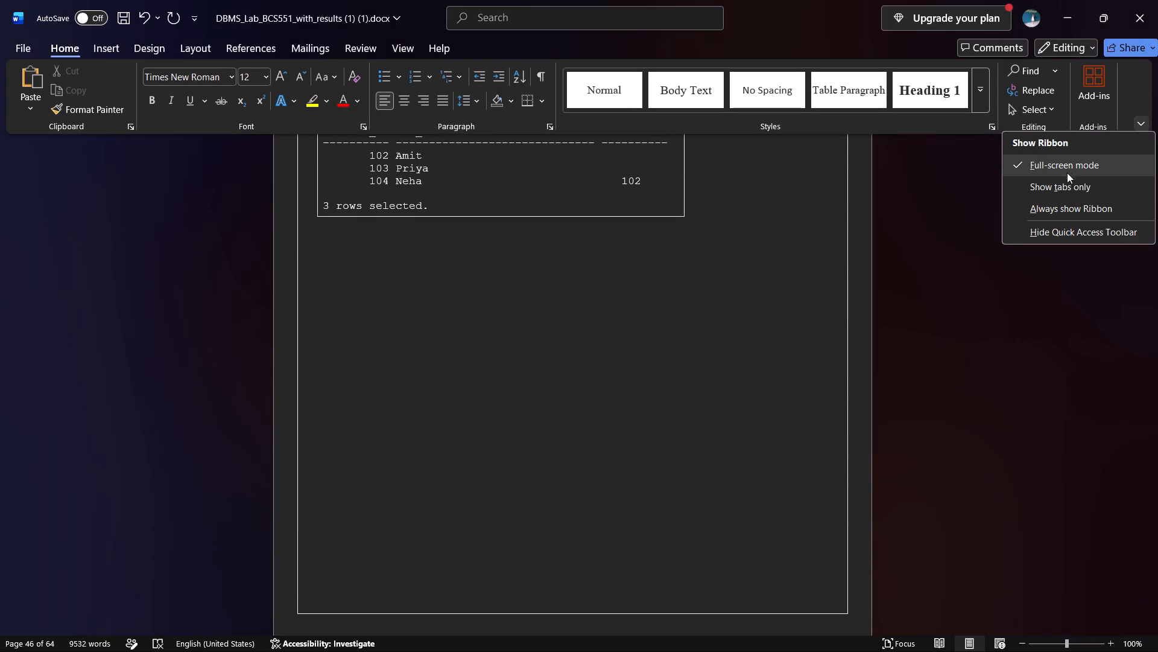
pyautogui.click(1062, 206)
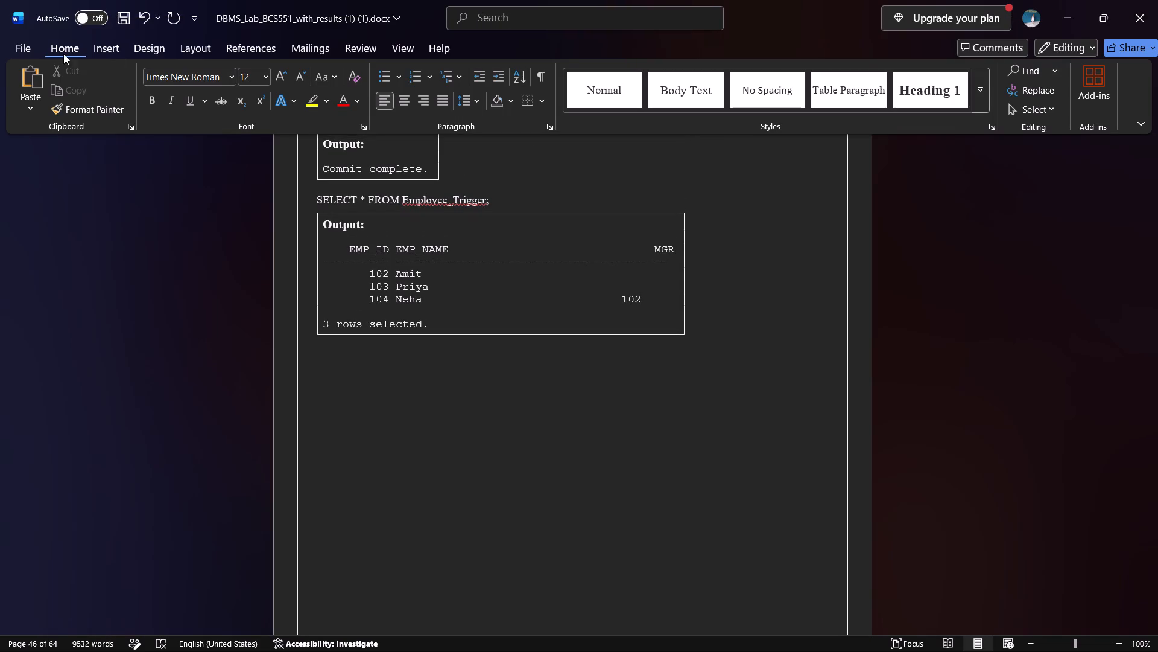
# Save the DBMS lab document under its existing name.
pyautogui.click(23, 47)
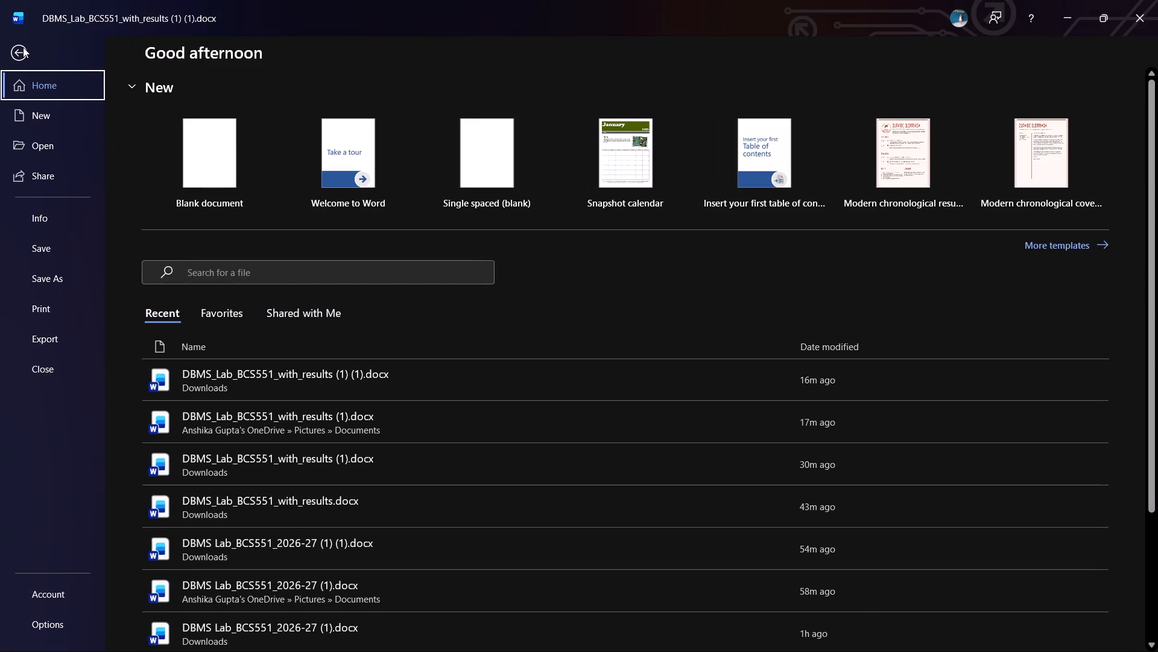
pyautogui.click(15, 50)
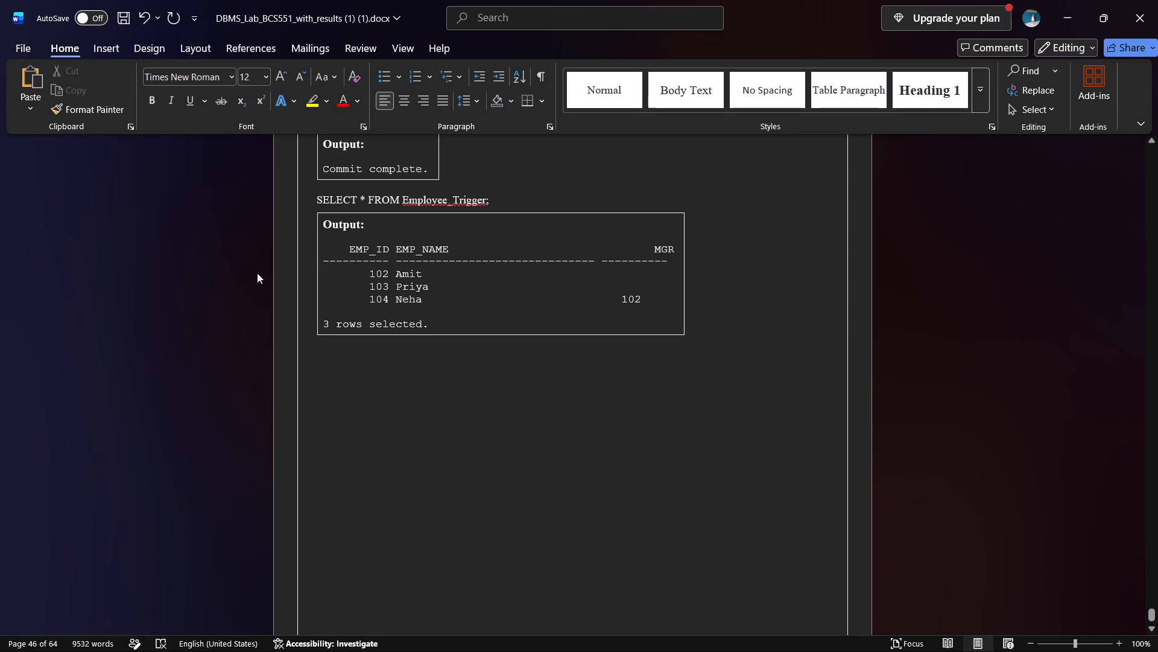
pyautogui.click(257, 273)
pyautogui.click(253, 347)
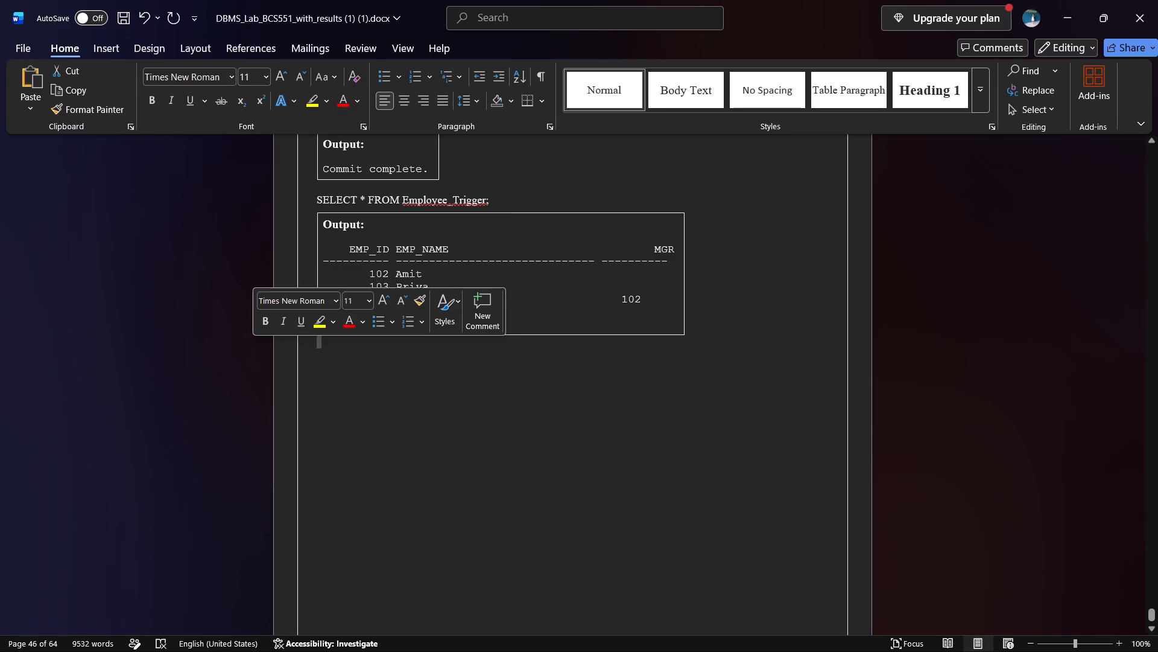
pyautogui.click(253, 347)
pyautogui.hotkey('ctrl', 's')
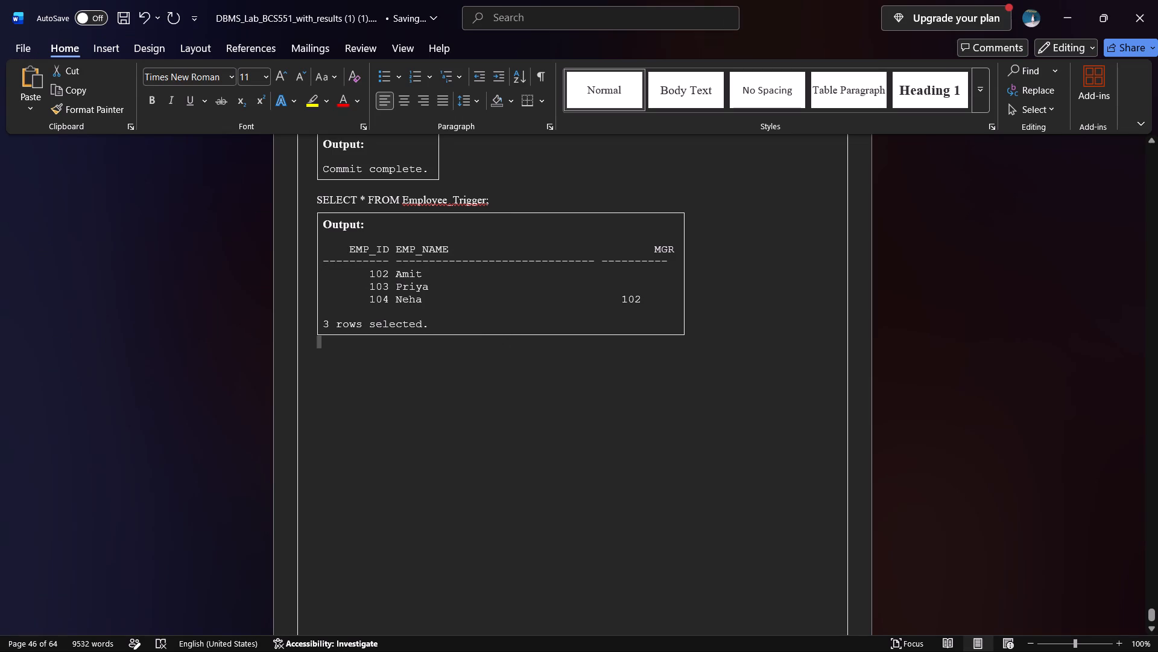
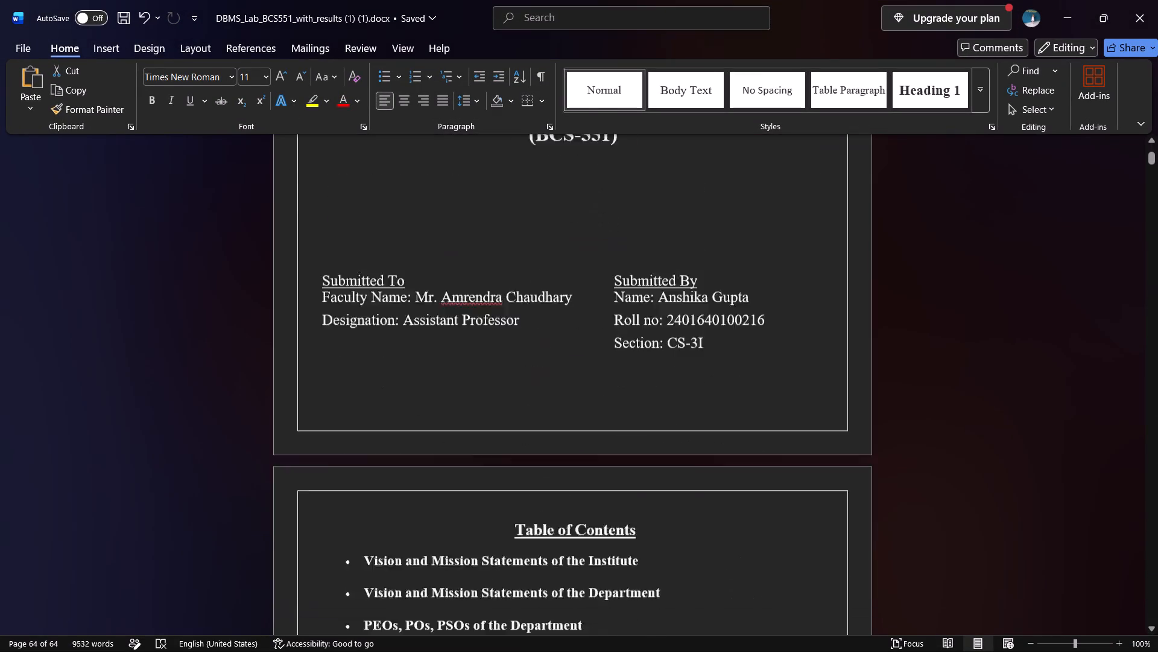
pyautogui.scroll(-10, 644, 260)
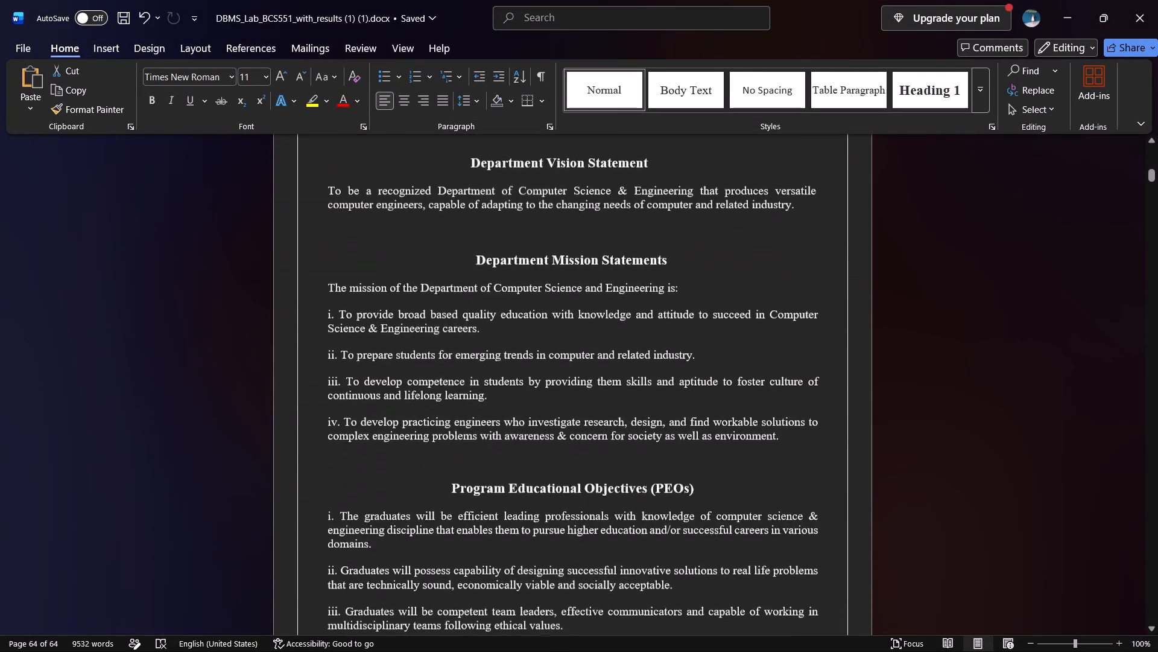
pyautogui.scroll(-9, 644, 260)
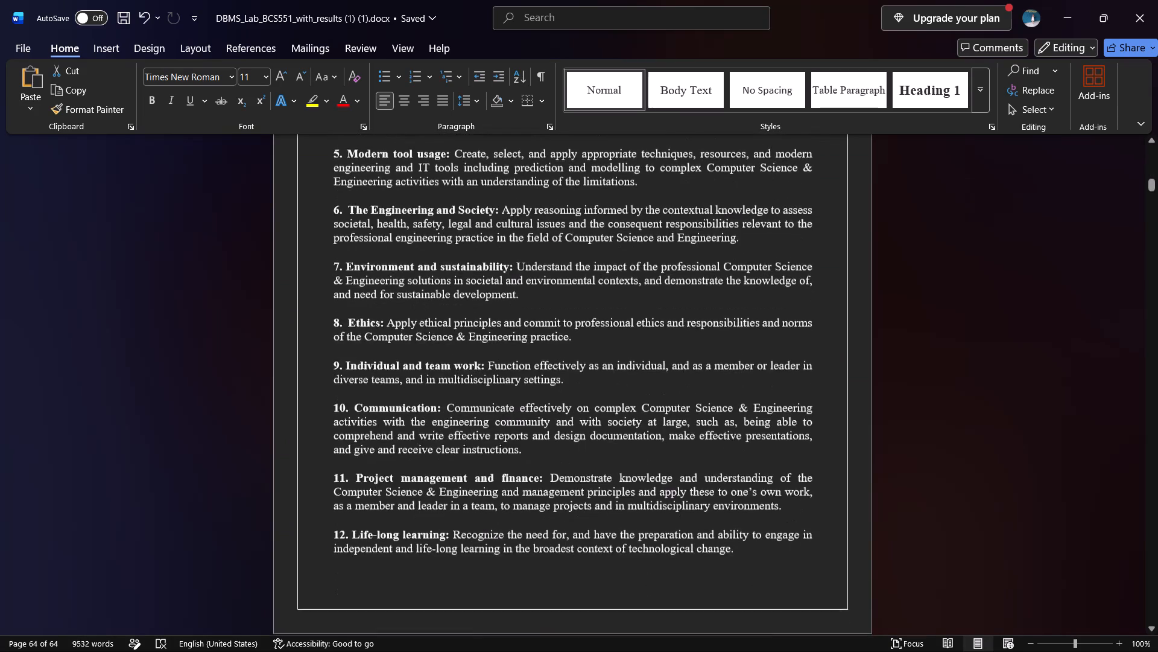
pyautogui.scroll(-8, 644, 260)
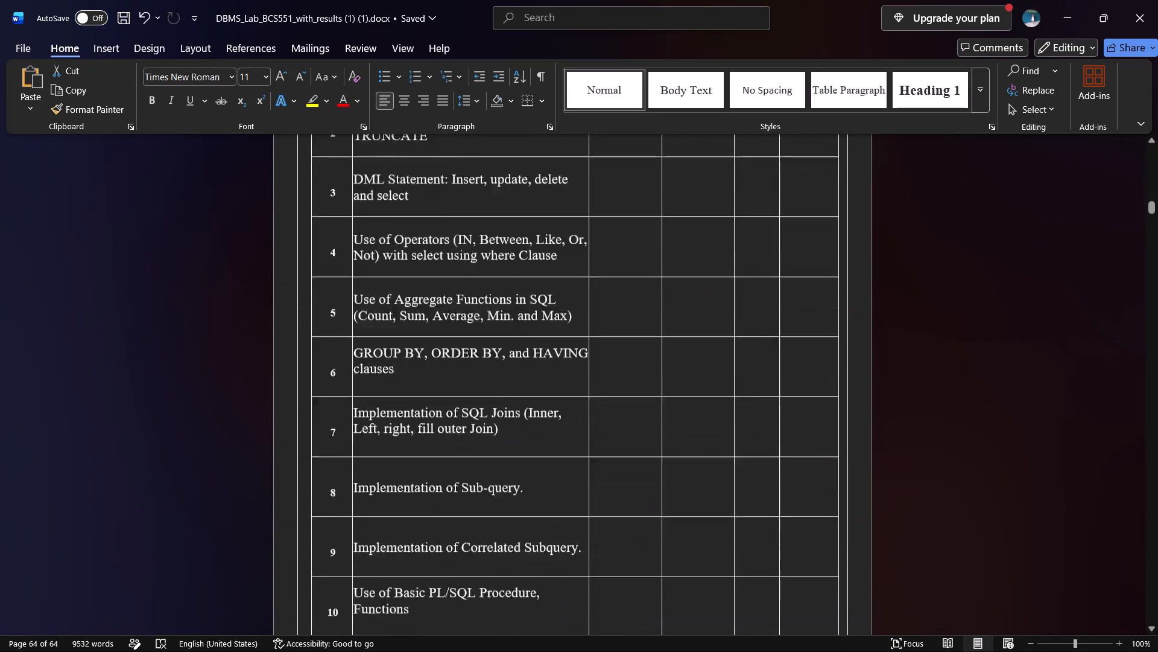
pyautogui.scroll(-4, 644, 260)
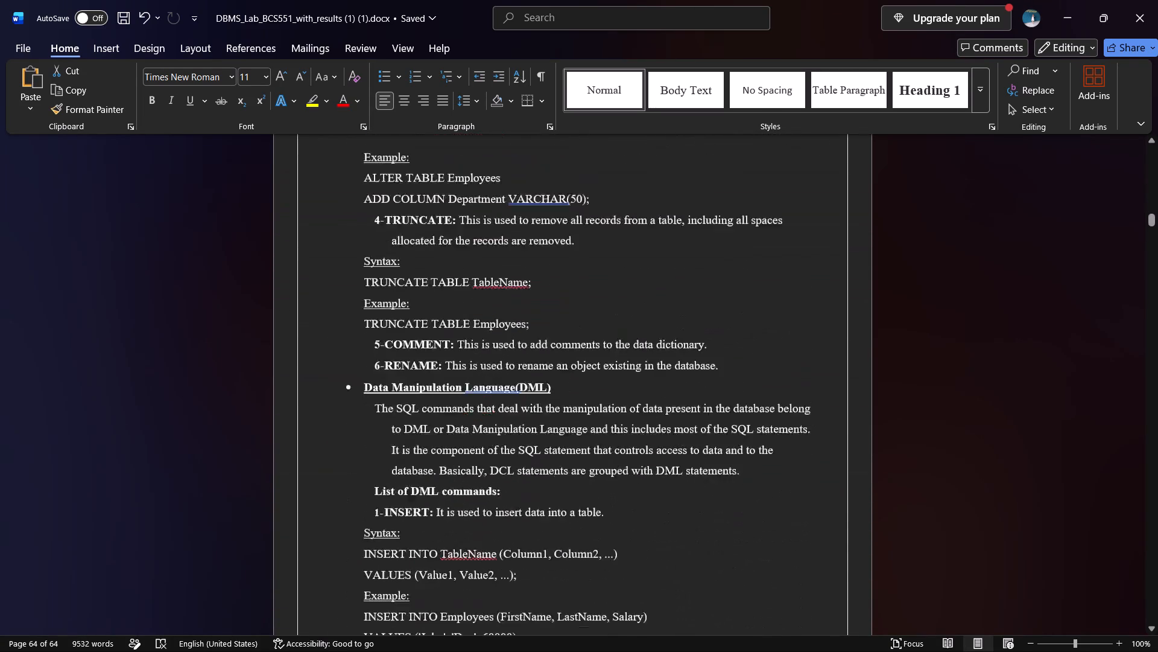
pyautogui.scroll(-5, 644, 260)
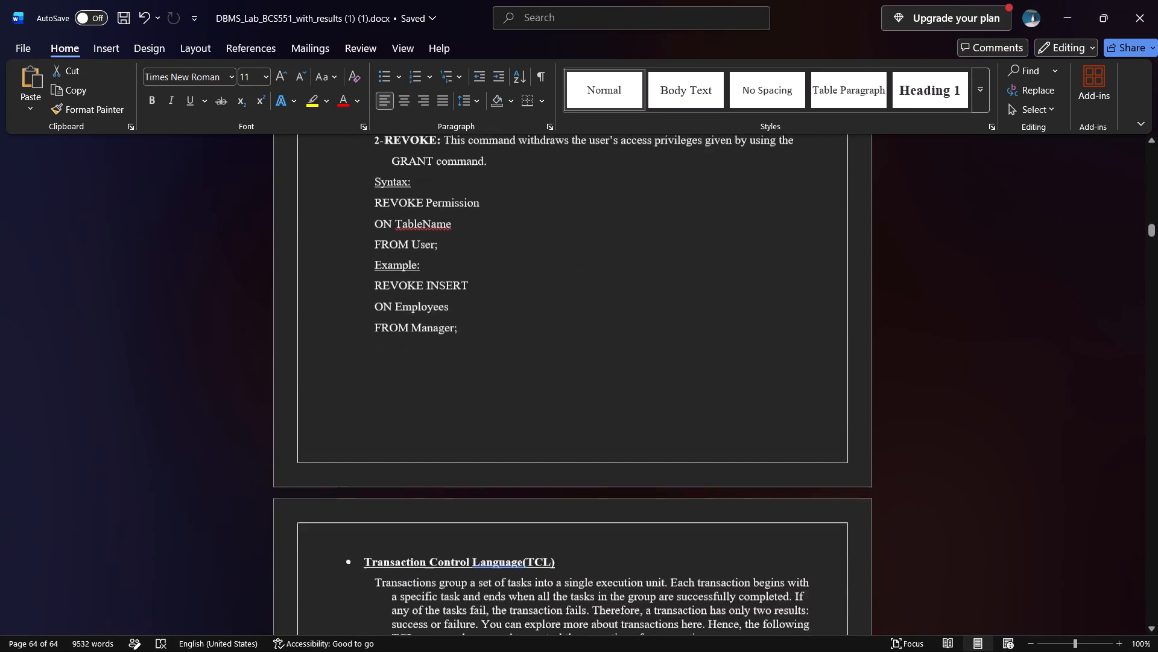
pyautogui.scroll(-5, 644, 260)
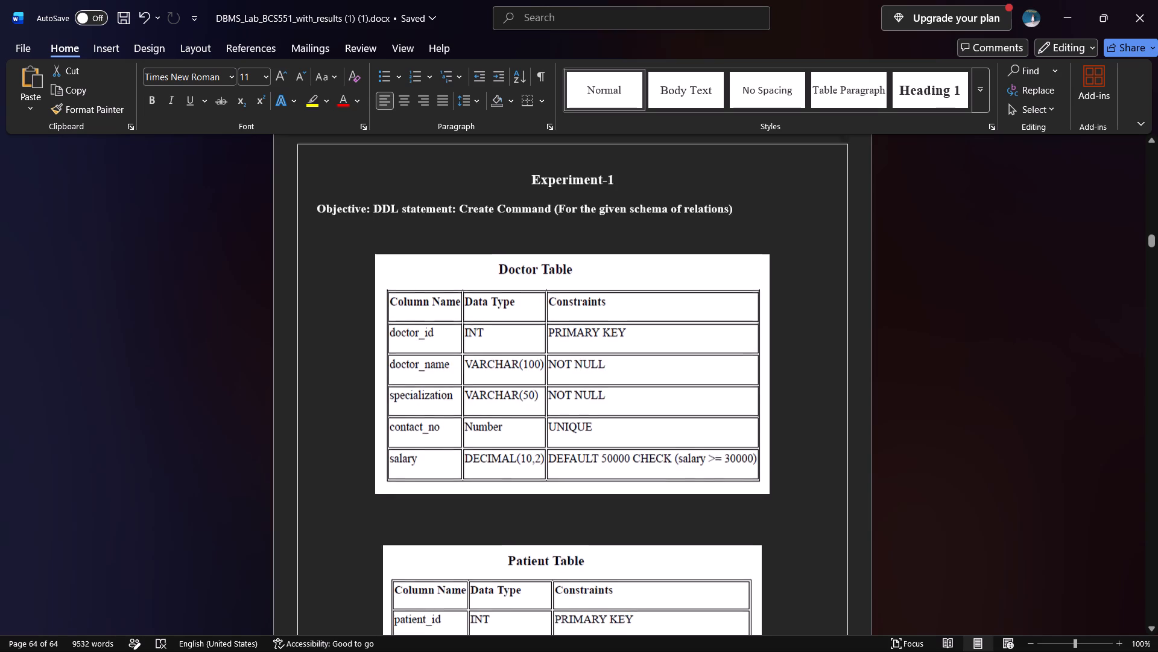
pyautogui.scroll(-1, 644, 260)
pyautogui.click(551, 218)
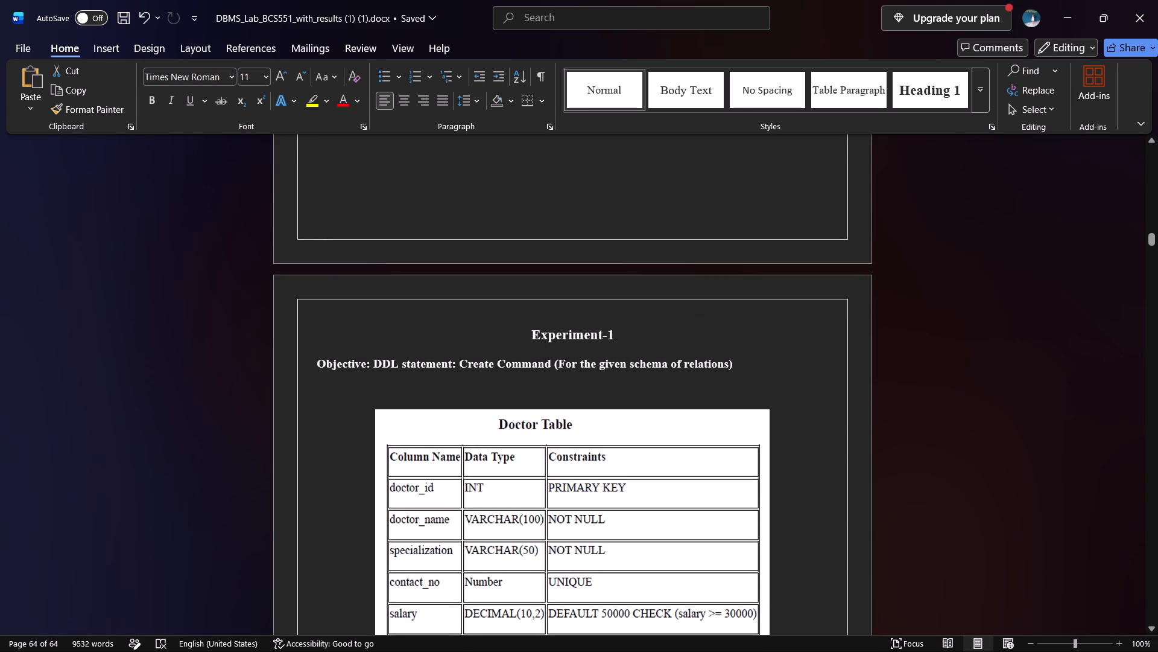
pyautogui.press('Return')
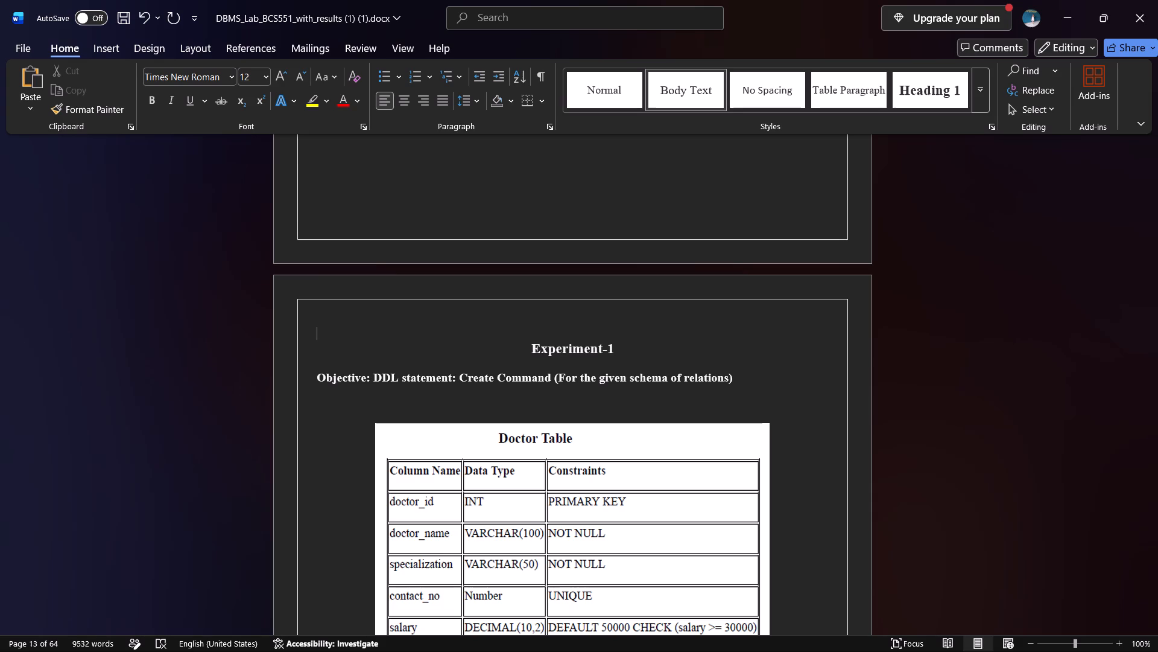
# Insert an empty line above the Experiment-2 heading at the top of its page.
pyautogui.scroll(-2, 595, 337)
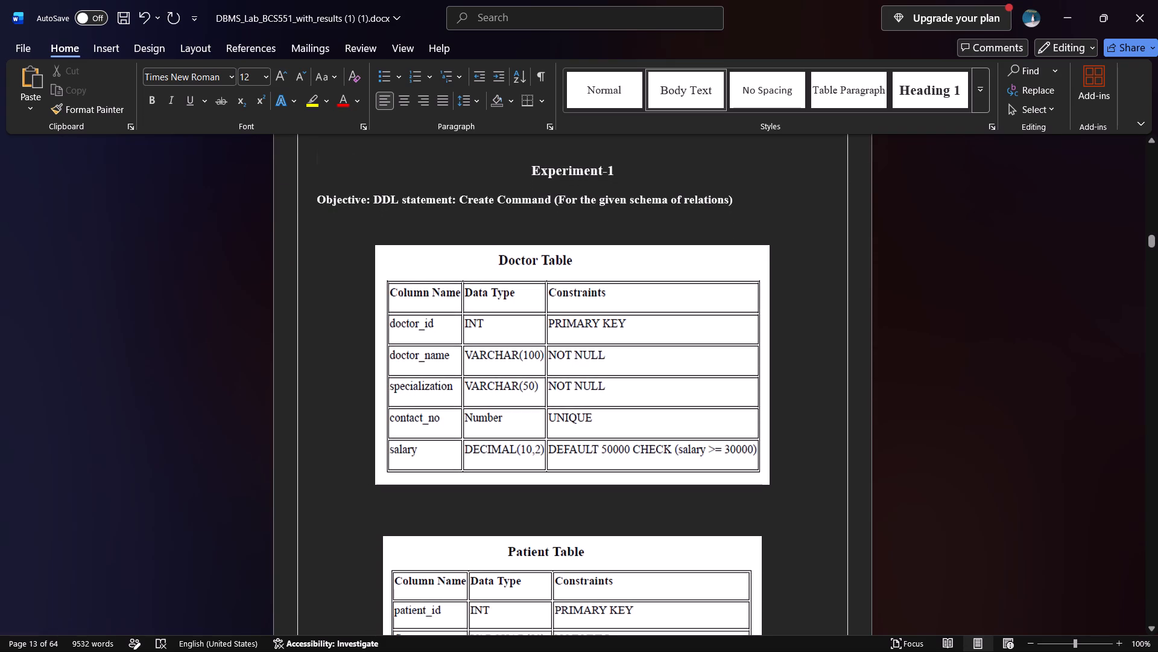
pyautogui.scroll(-3, 595, 337)
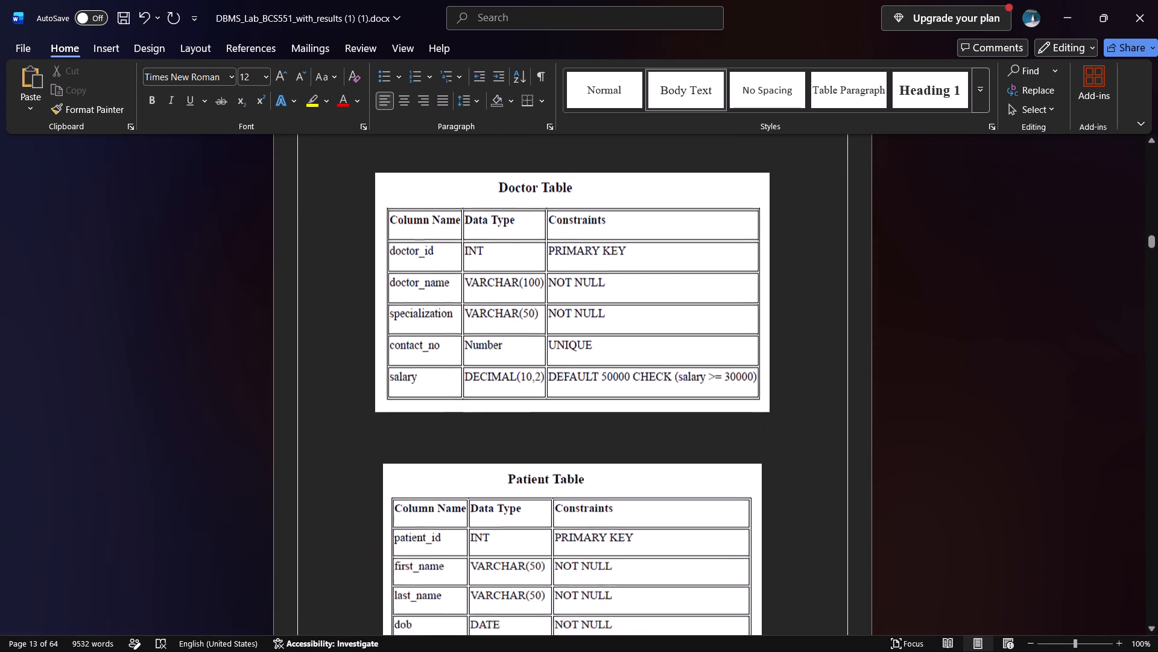
pyautogui.scroll(-11, 595, 337)
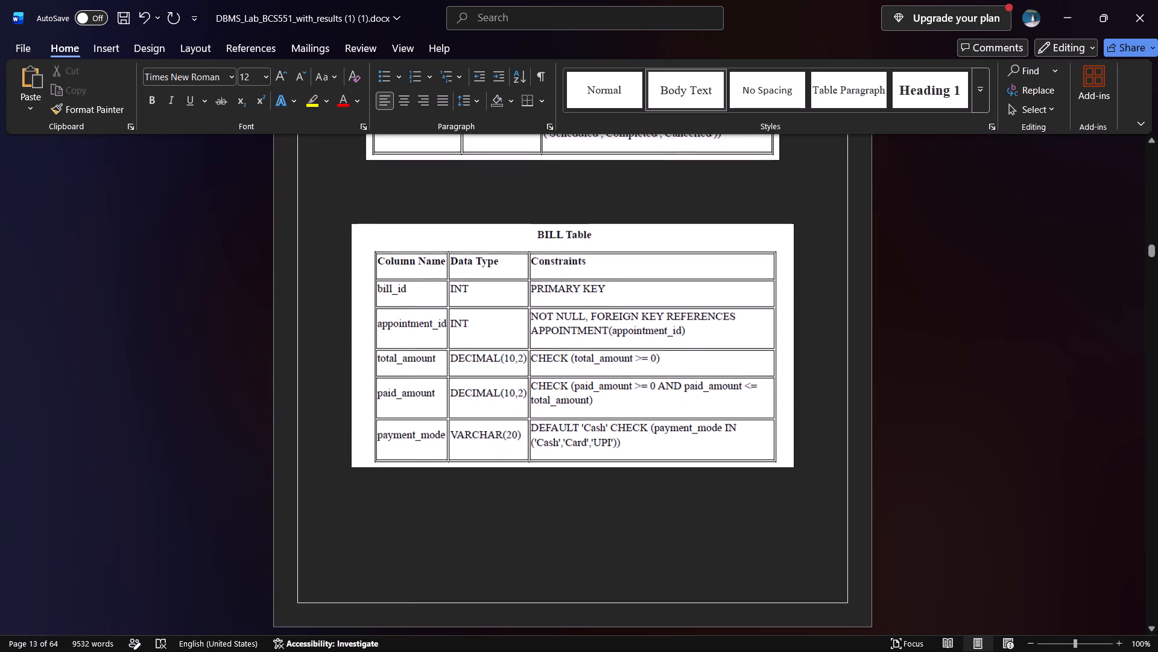
pyautogui.scroll(-7, 595, 337)
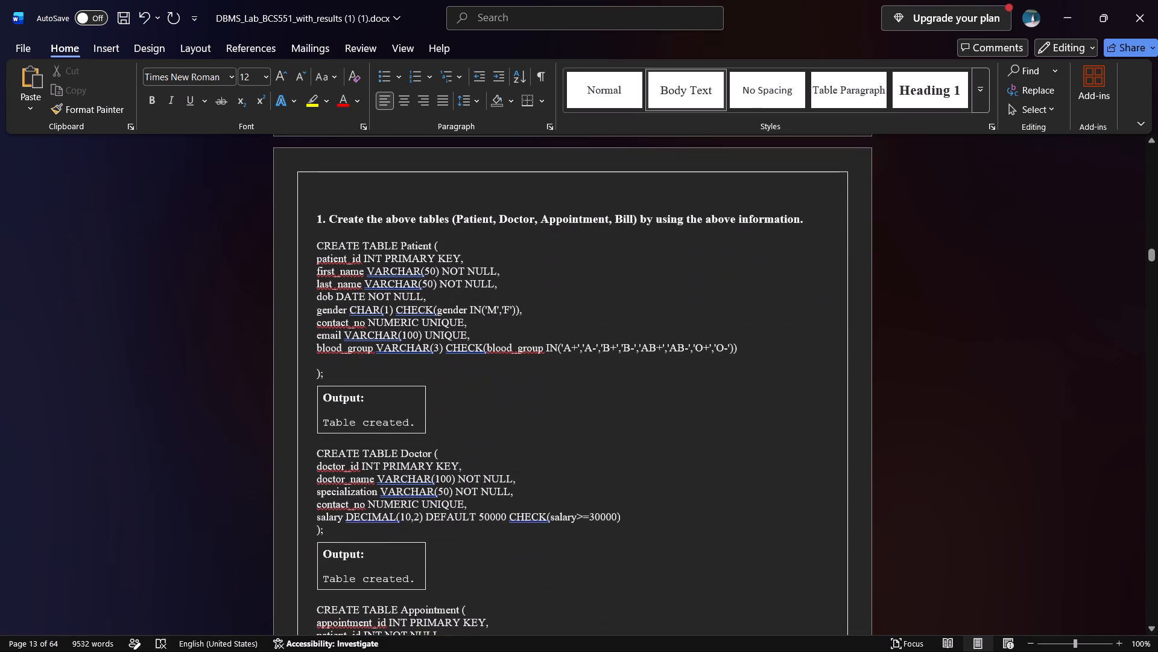
pyautogui.scroll(-6, 595, 337)
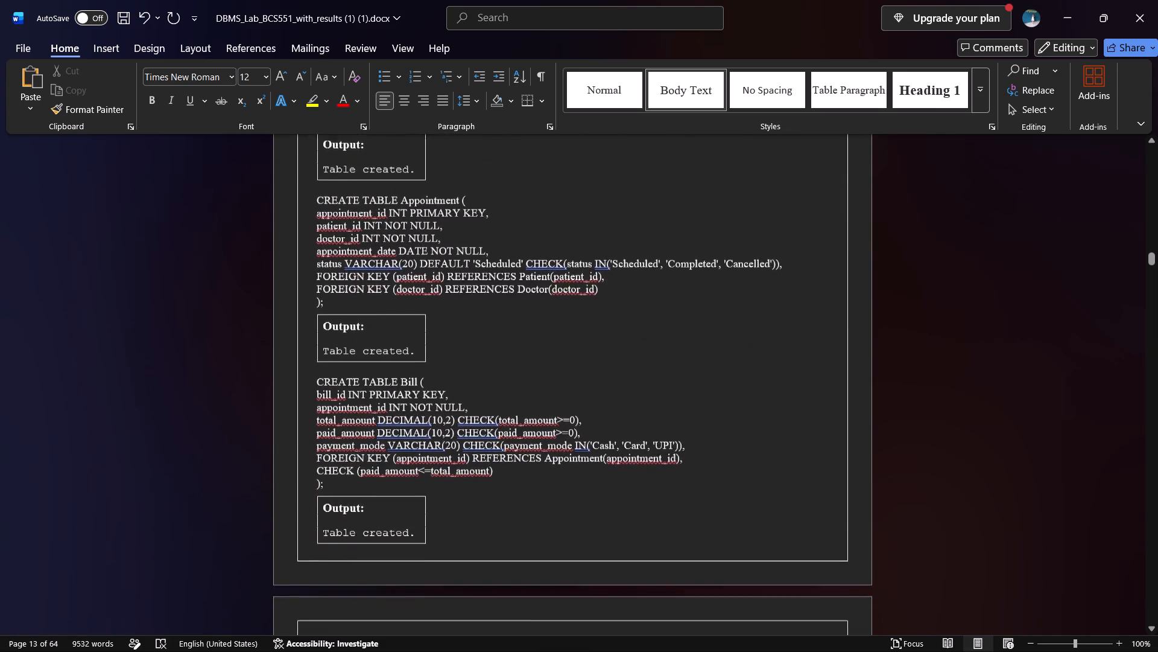
pyautogui.scroll(-2, 595, 337)
pyautogui.click(572, 357)
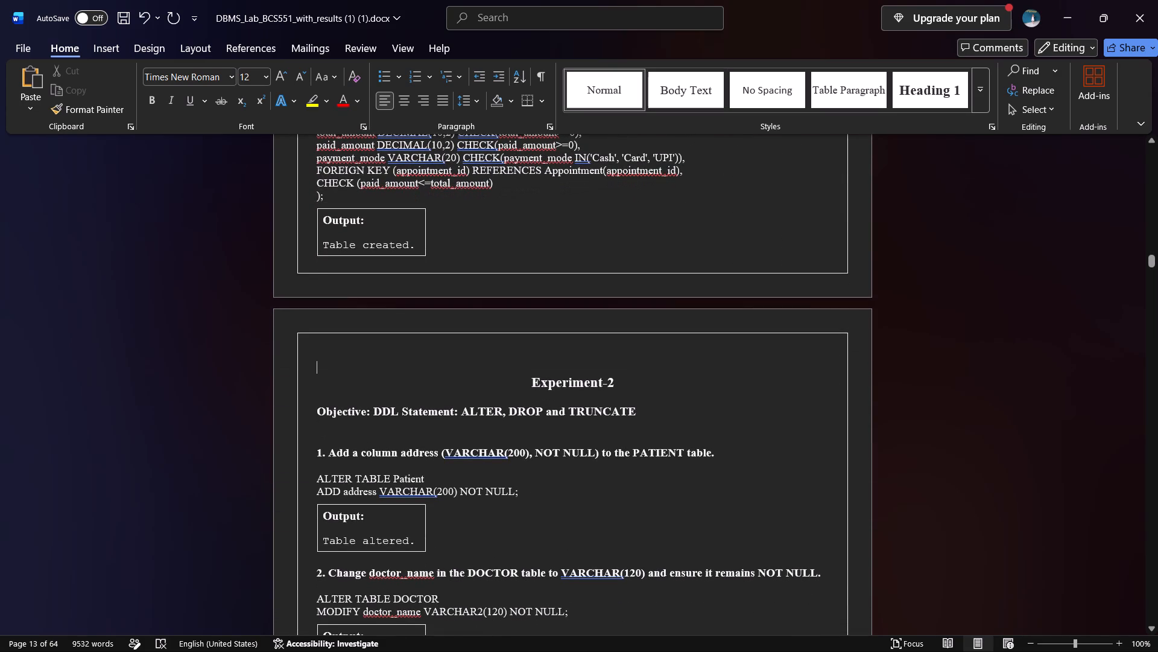
pyautogui.press('Return')
# Insert an empty line before "ALTER TABLE Bill" in Experiment-2 question 5 to push the statement off the page border.
pyautogui.scroll(-7, 572, 357)
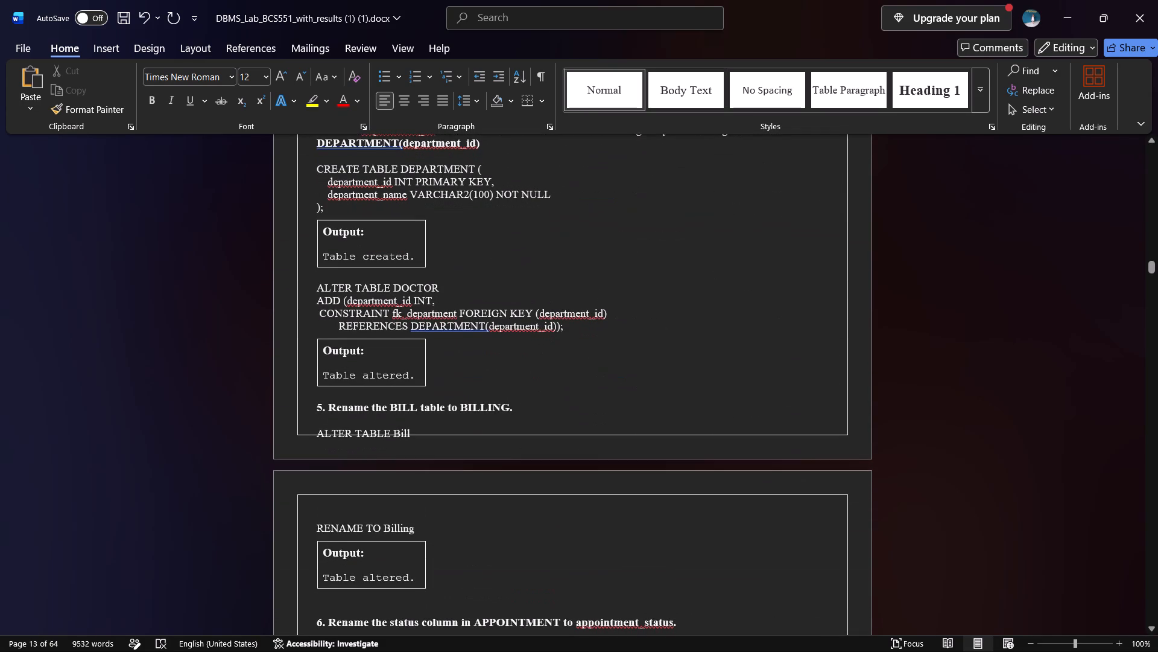
pyautogui.click(408, 421)
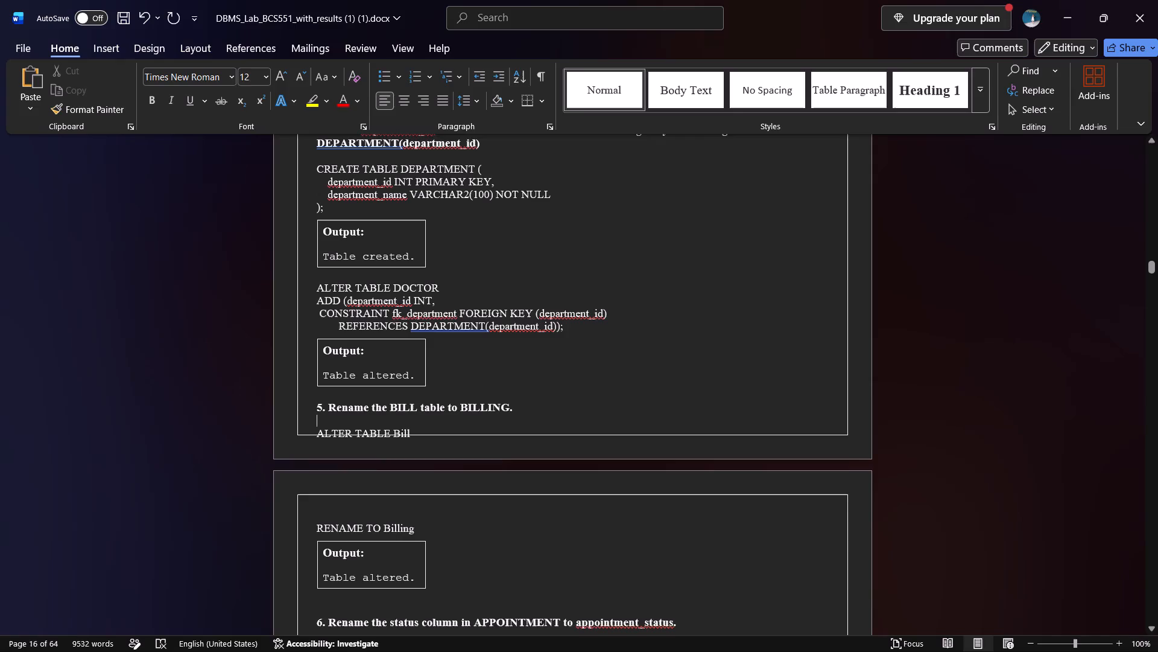
pyautogui.press('Return')
# Insert an empty line after the INSERT INTO Bill statement so its split Output box moves whole onto the next page.
pyautogui.scroll(-7, 408, 421)
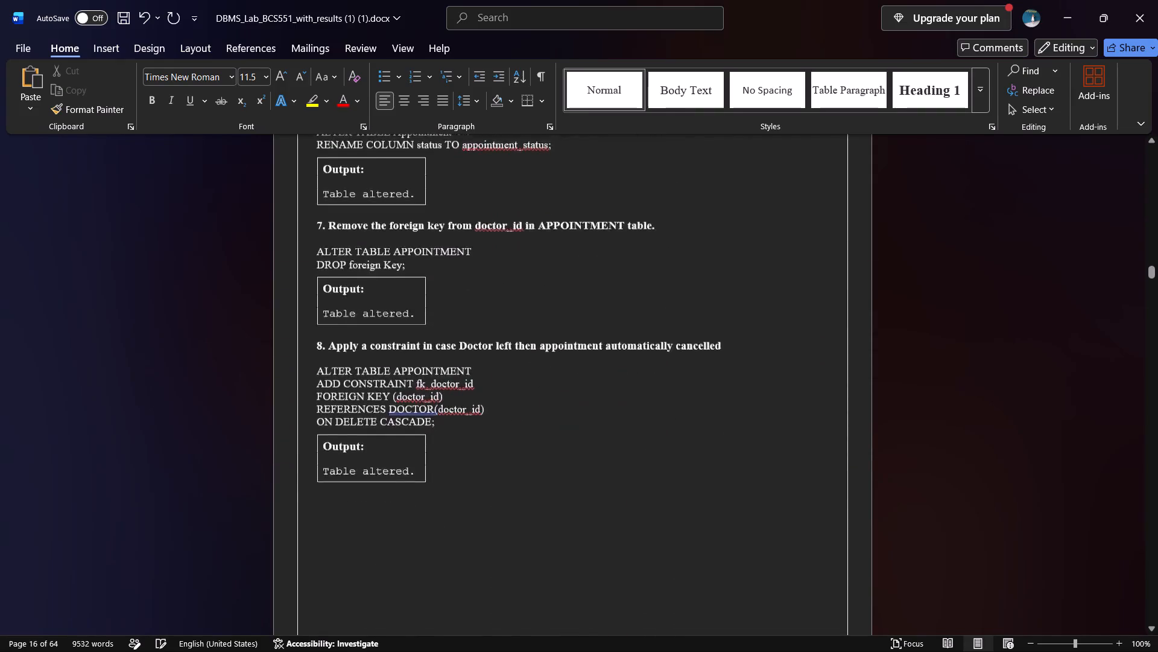
pyautogui.scroll(-2, 408, 421)
pyautogui.scroll(-3, 544, 231)
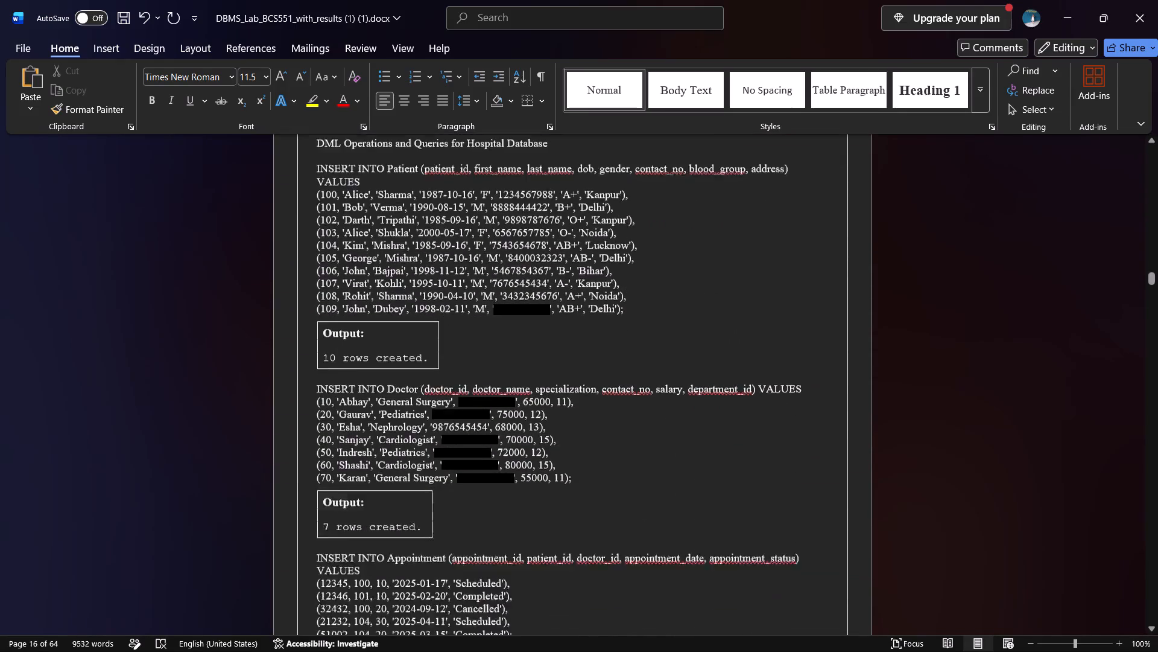
pyautogui.scroll(-3, 544, 231)
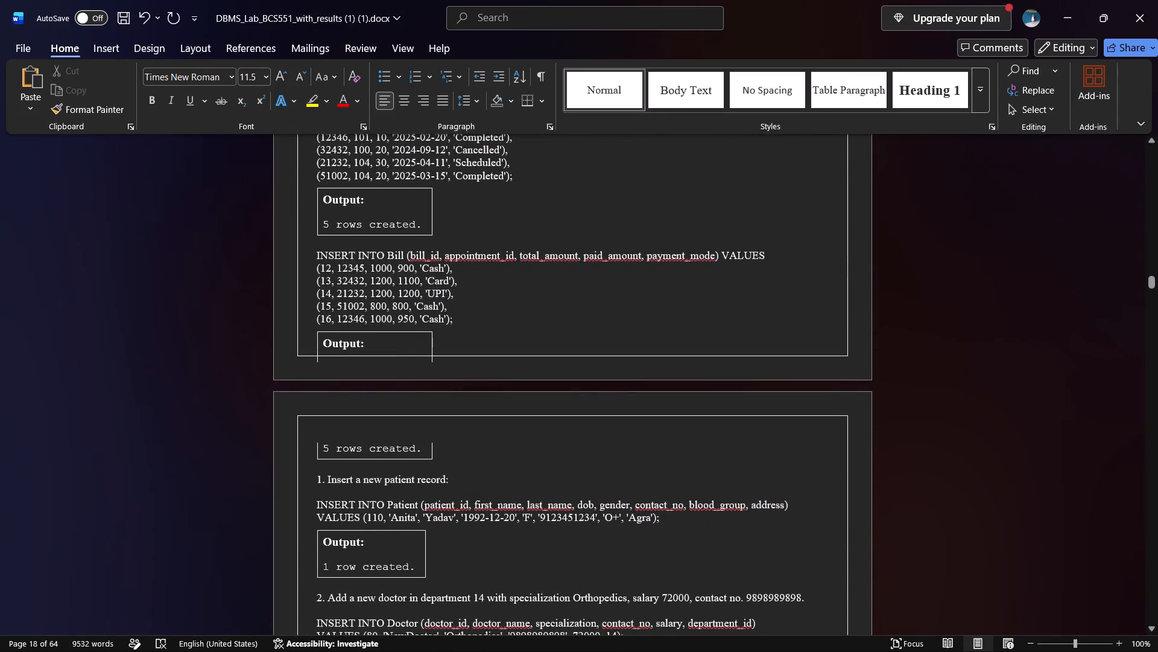
pyautogui.click(474, 320)
pyautogui.press('Return')
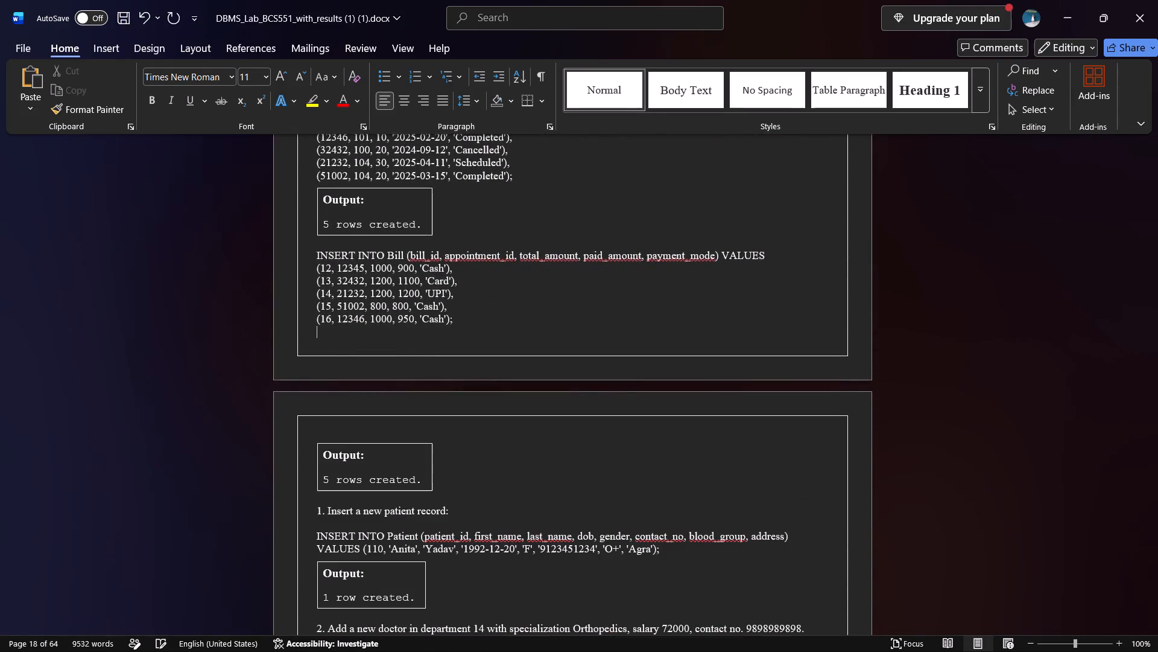
# Insert an empty line after question 6's DELETE FROM Patient query to move its split Output box onto the next page.
pyautogui.scroll(-6, 568, 386)
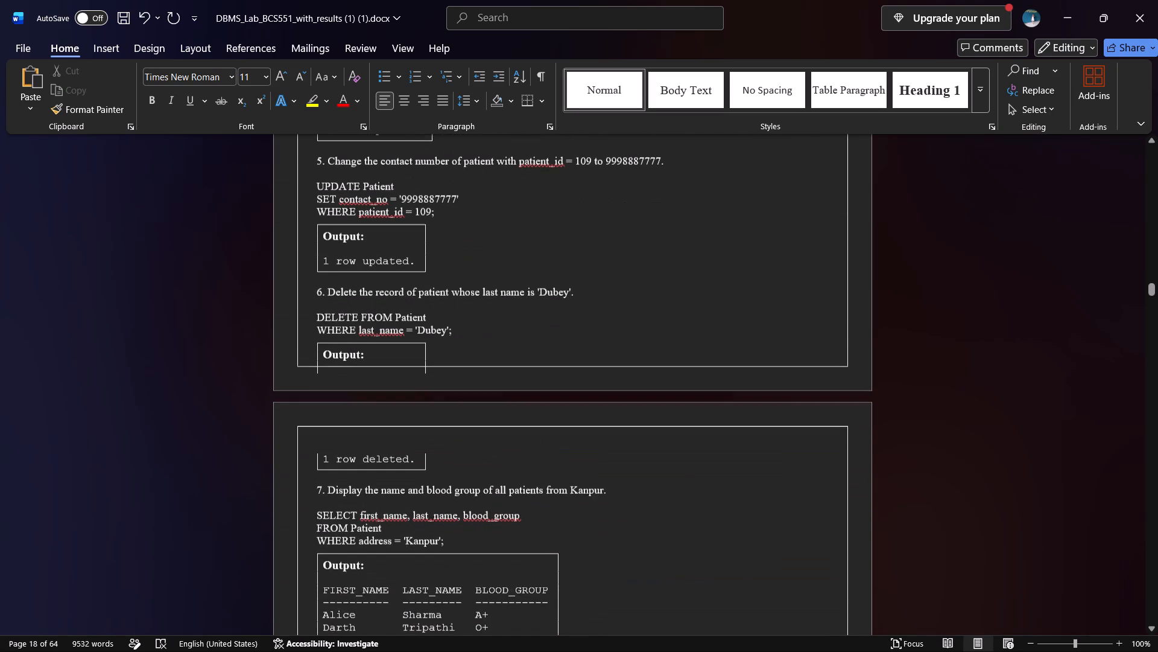
pyautogui.click(470, 326)
pyautogui.press('Return')
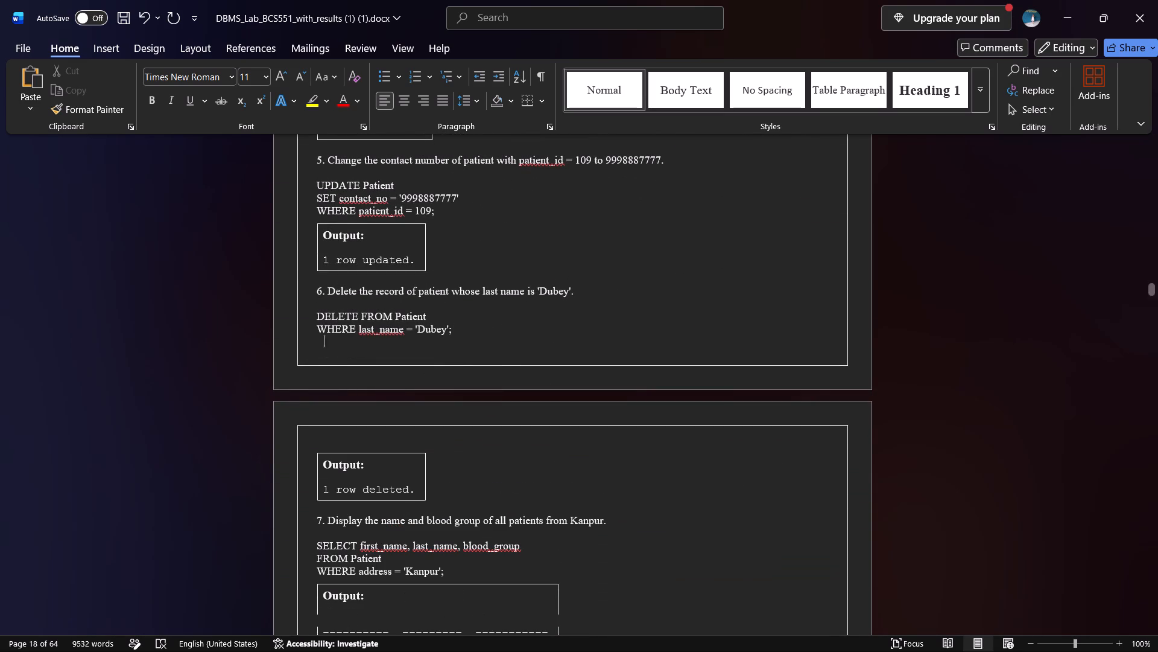
# Delete the empty lines above question 10's Output box for the Department 15 doctors query.
pyautogui.scroll(-5, 470, 326)
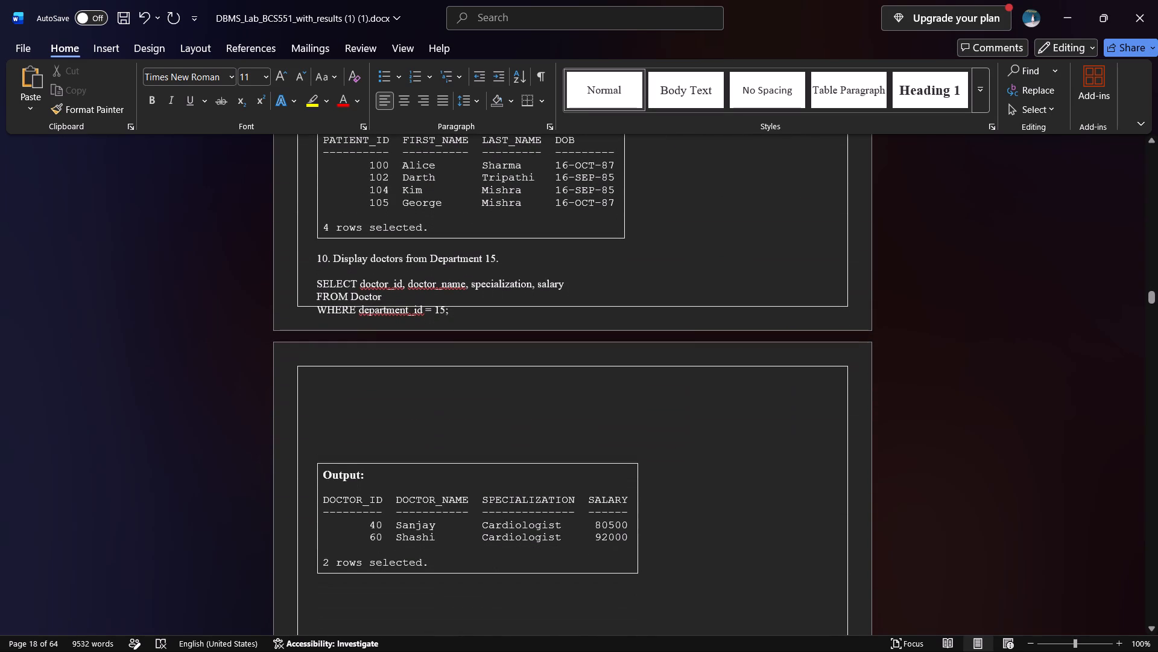
pyautogui.click(388, 302)
pyautogui.click(369, 444)
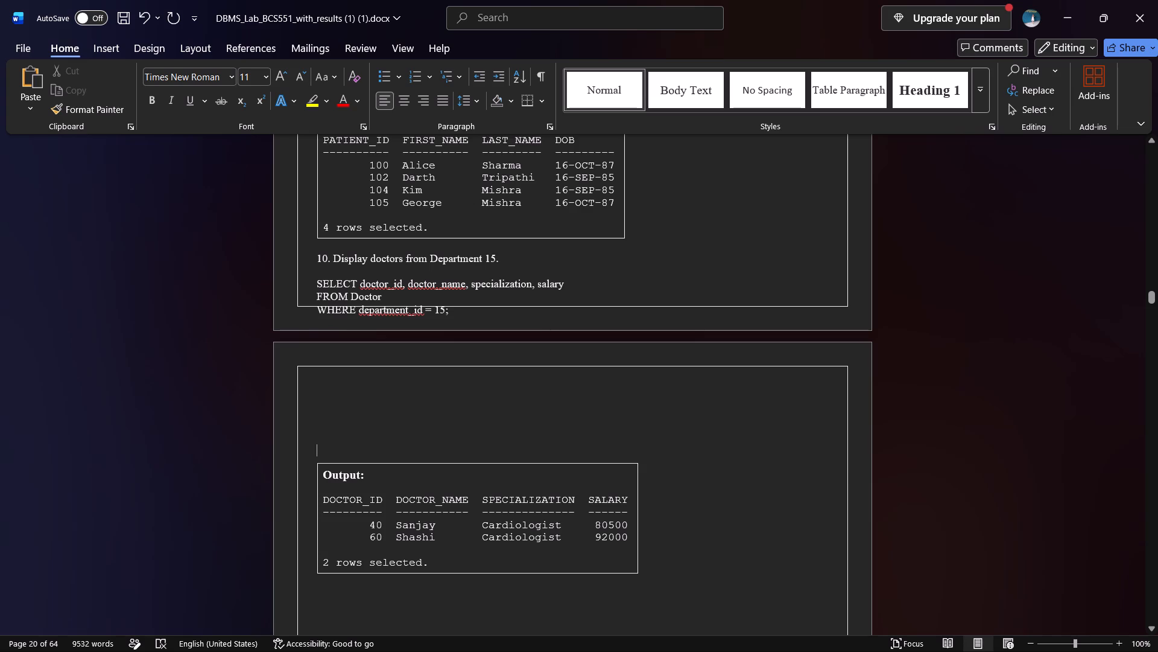
pyautogui.press('BackSpace')
pyautogui.press('BackSpace')
pyautogui.press('BackSpace')
pyautogui.press('BackSpace')
pyautogui.press('BackSpace')
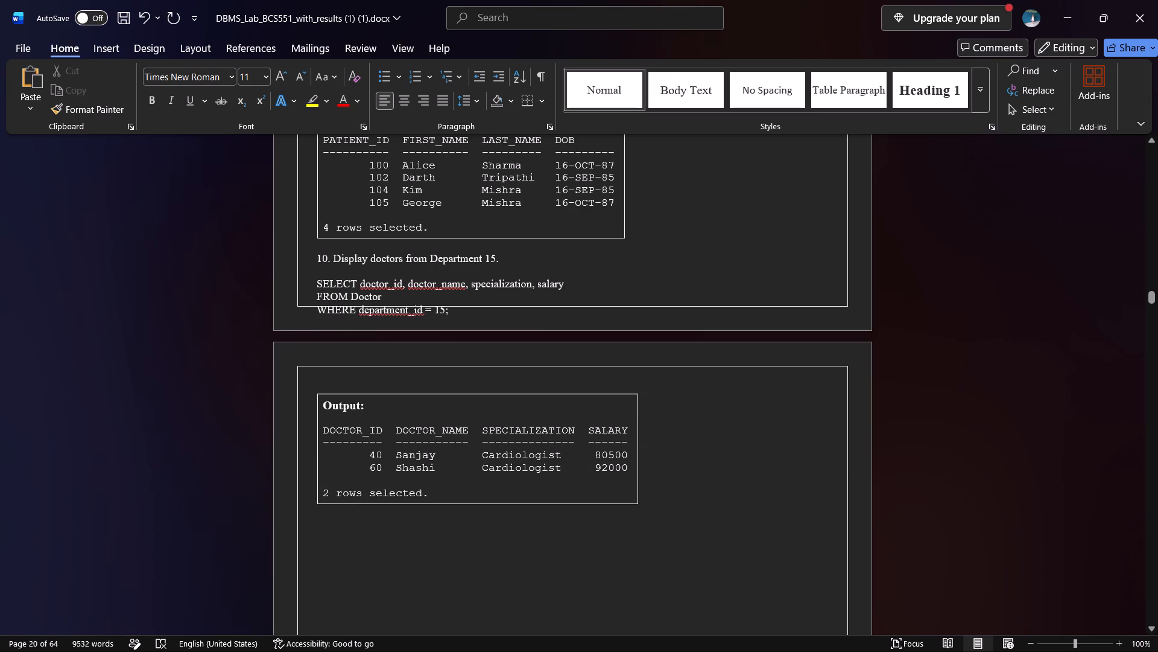
# Insert a line after "FROM Doctor" in question 10 to move the WHERE line onto the next page with its output.
pyautogui.click(393, 301)
pyautogui.press('Return')
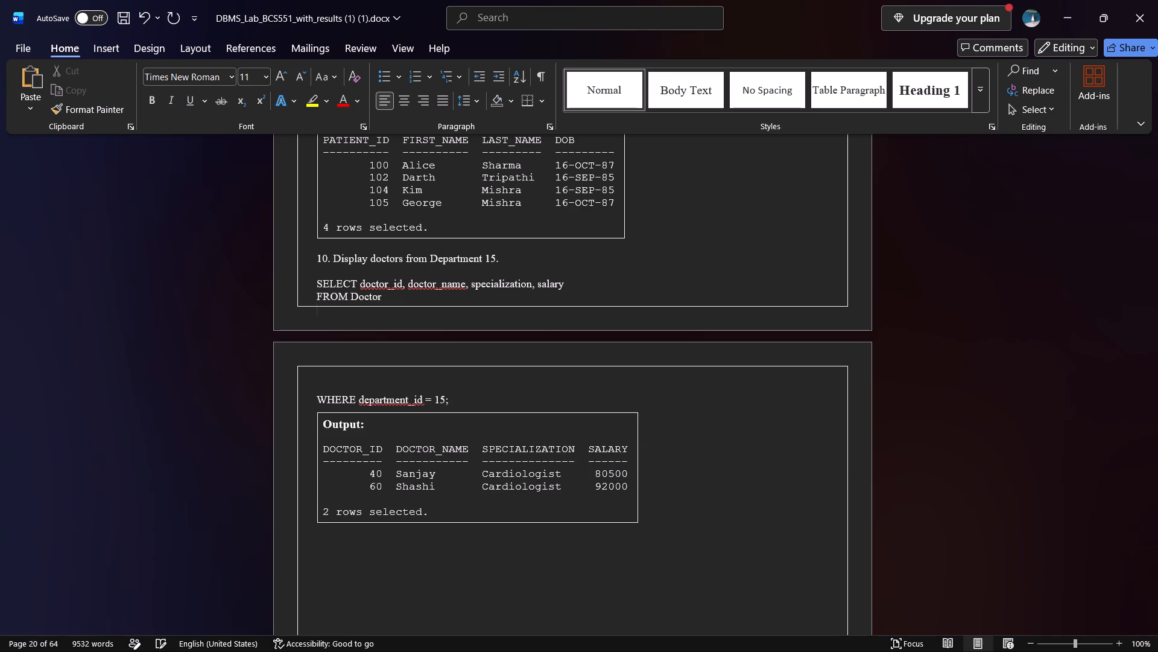
# Insert an empty line above the Experiment-4 heading at the top of its page.
pyautogui.scroll(-8, 398, 434)
pyautogui.click(522, 294)
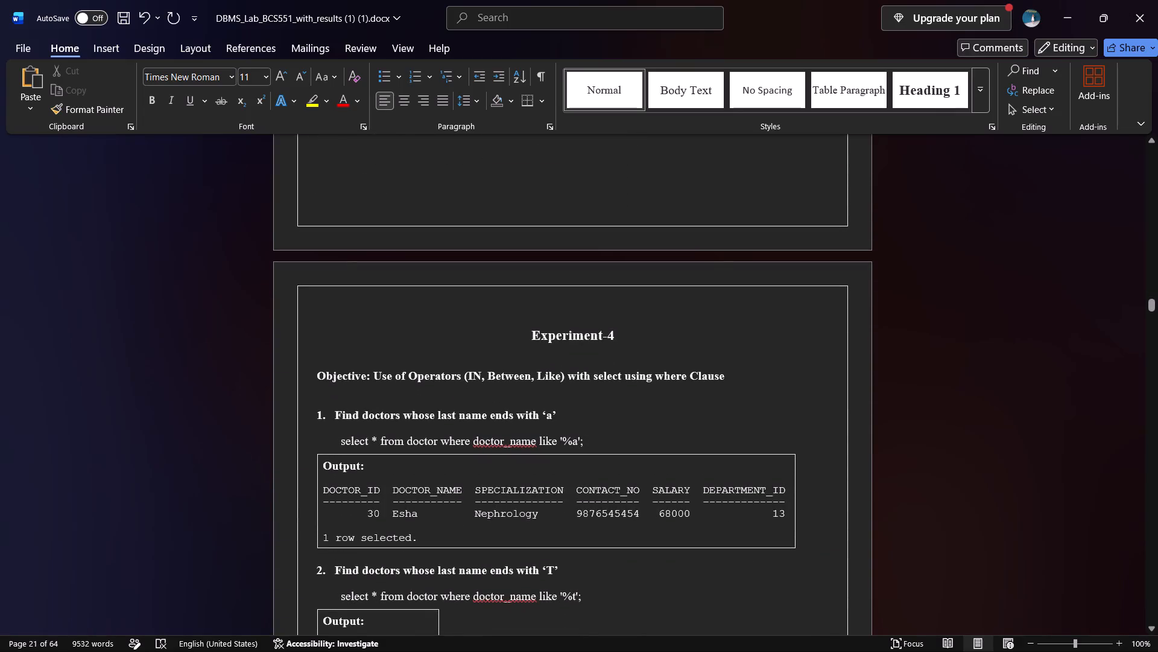
pyautogui.press('Return')
# Insert six empty lines after Experiment-4 question 5's query to move its Output box onto the next page.
pyautogui.scroll(-7, 575, 342)
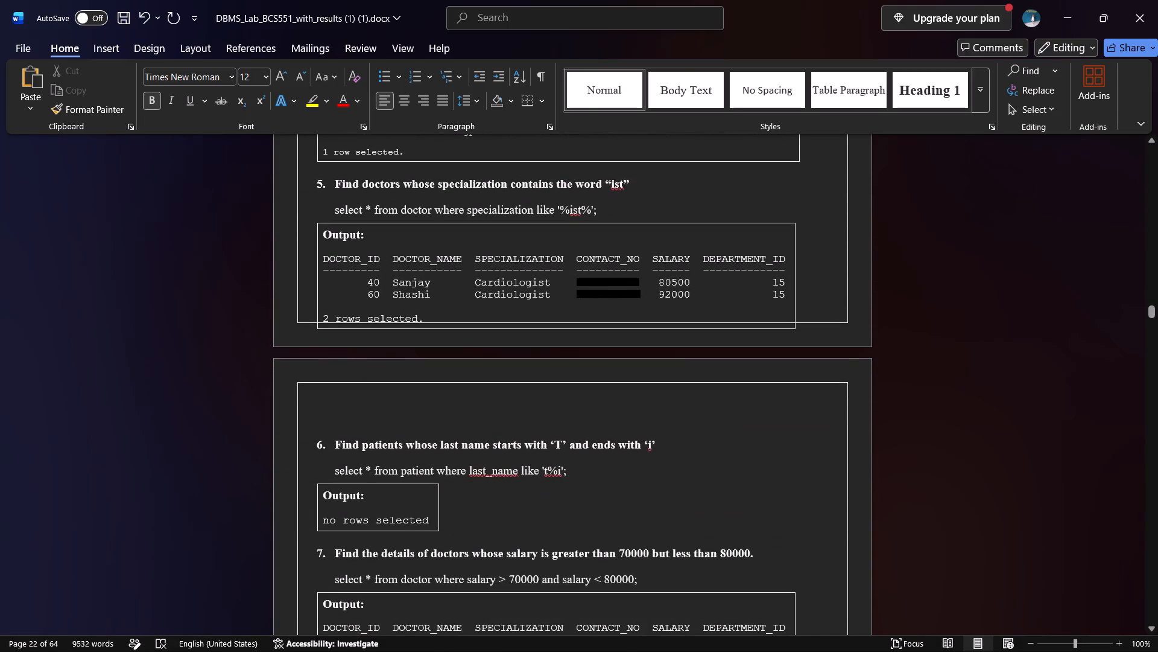
pyautogui.click(606, 211)
pyautogui.press('Return')
pyautogui.press('Return')
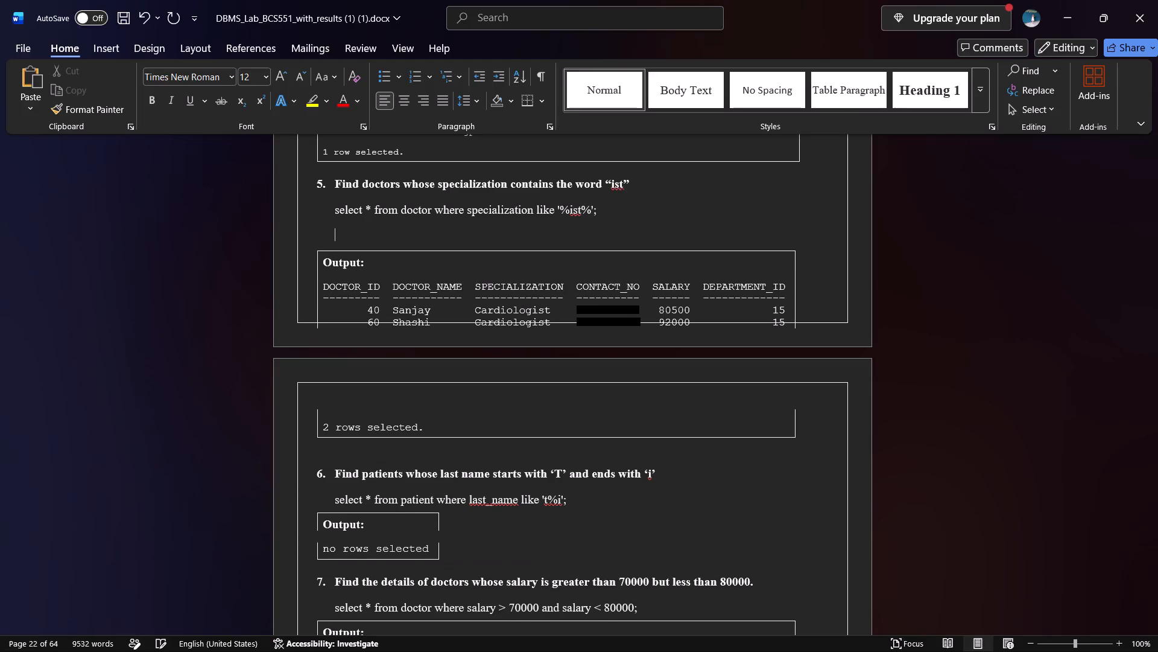
pyautogui.press('Return')
pyautogui.press('Return')
pyautogui.press('Return')
pyautogui.press('Return')
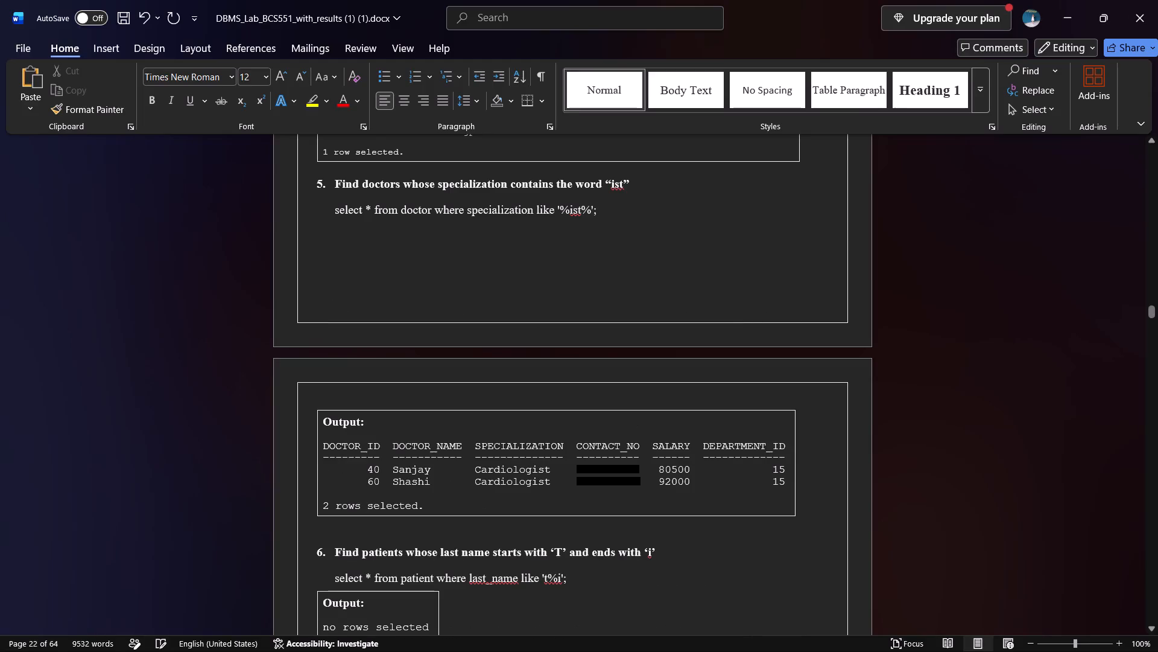
# Add an empty line after question 4's query and an unnumbered empty line under question 5's heading in Experiment-4.
pyautogui.scroll(2, 652, 193)
pyautogui.click(597, 252)
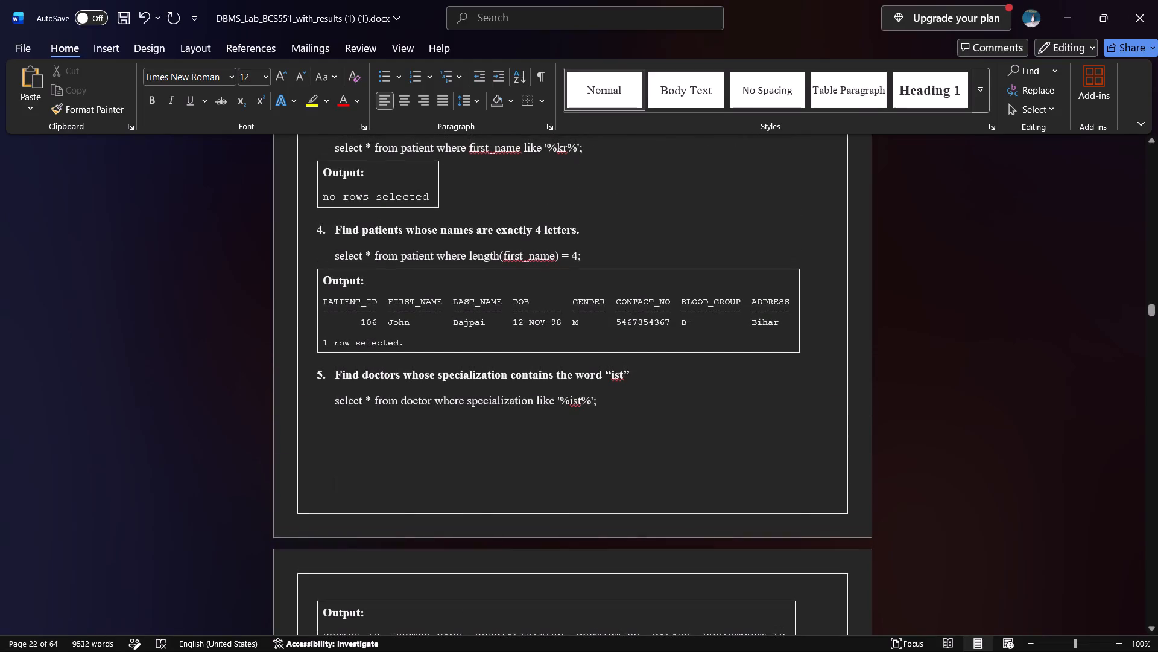
pyautogui.press('Return')
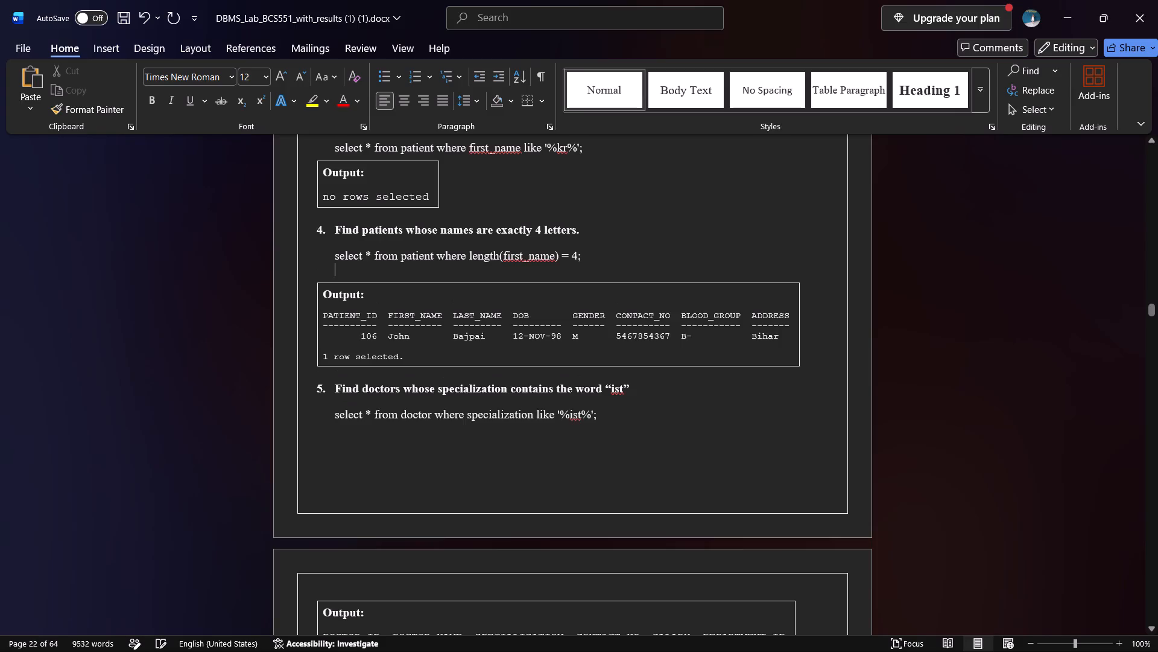
pyautogui.click(641, 389)
pyautogui.press('Return')
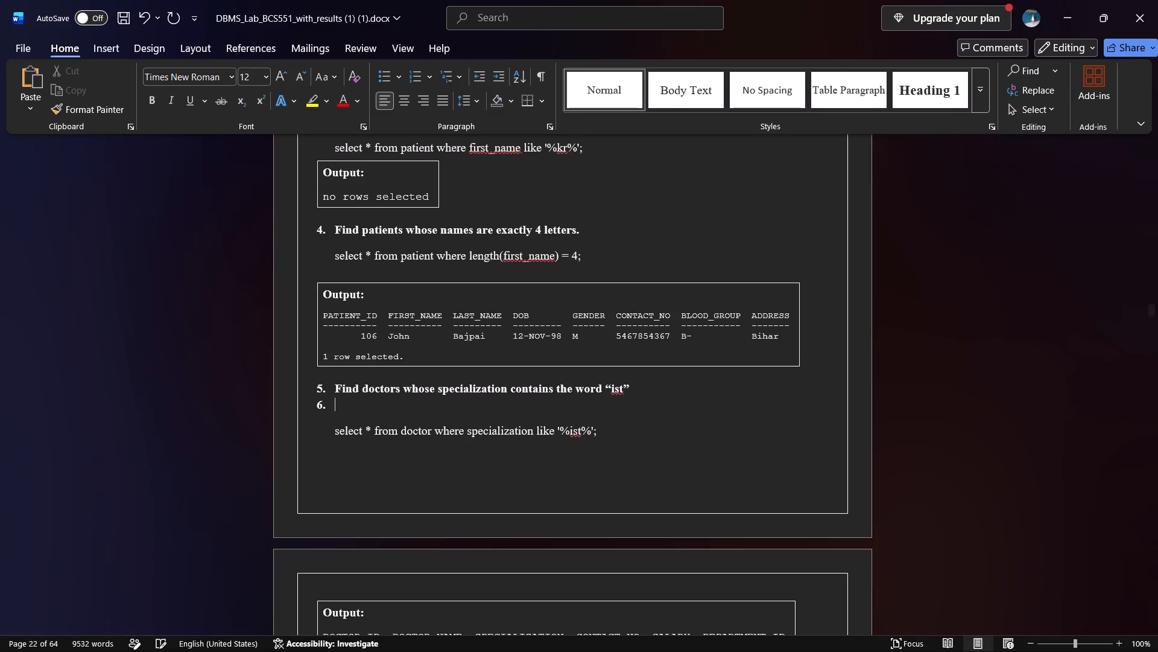
pyautogui.press('BackSpace')
pyautogui.press('BackSpace')
# Remove the surplus empty lines above the Experiment-5 heading and add one back to place it near the top of its page.
pyautogui.scroll(2, 507, 478)
pyautogui.hscroll(2, 507, 478)
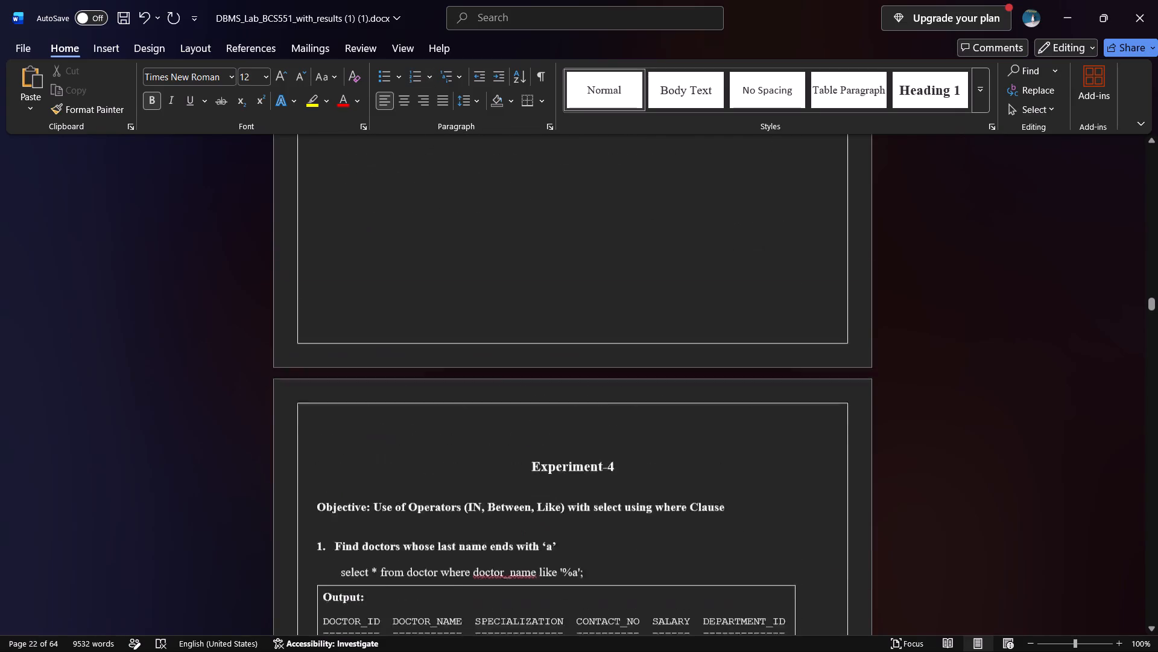
pyautogui.hscroll(2, 507, 478)
pyautogui.scroll(-2, 507, 478)
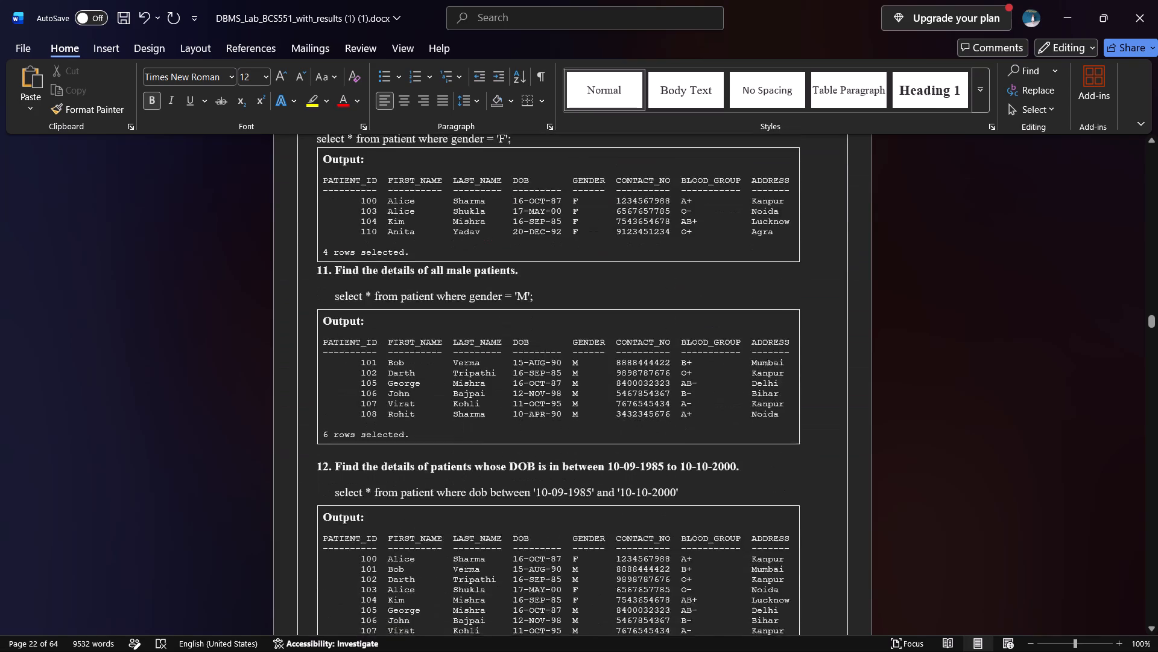
pyautogui.scroll(-7, 507, 478)
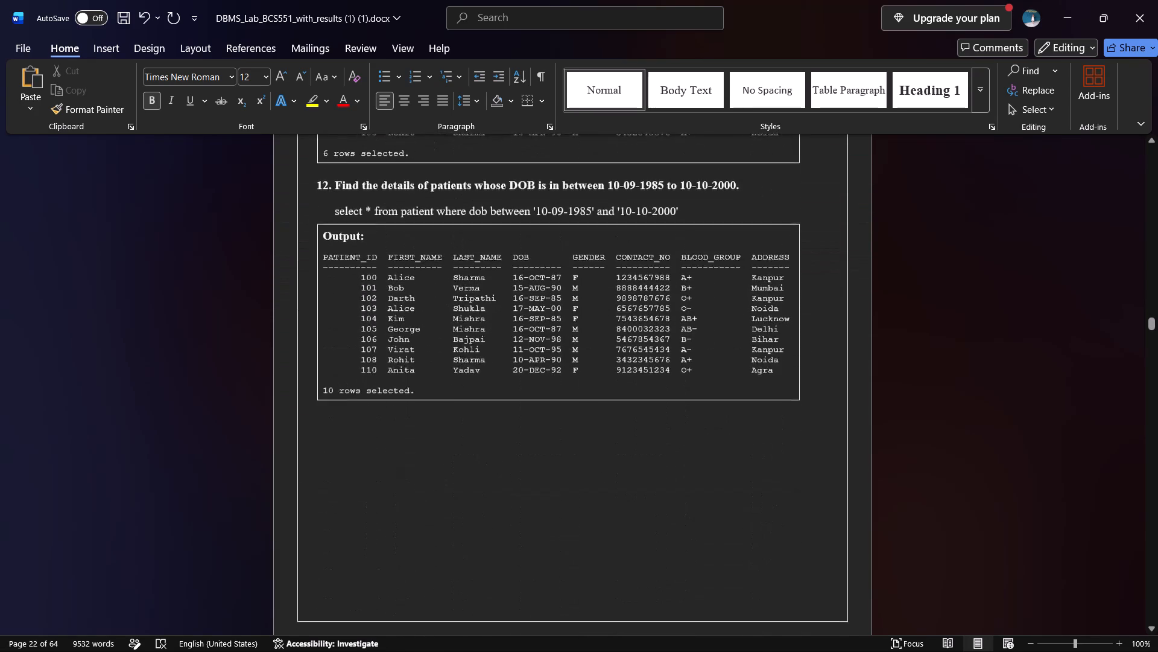
pyautogui.scroll(-1, 507, 478)
pyautogui.click(498, 478)
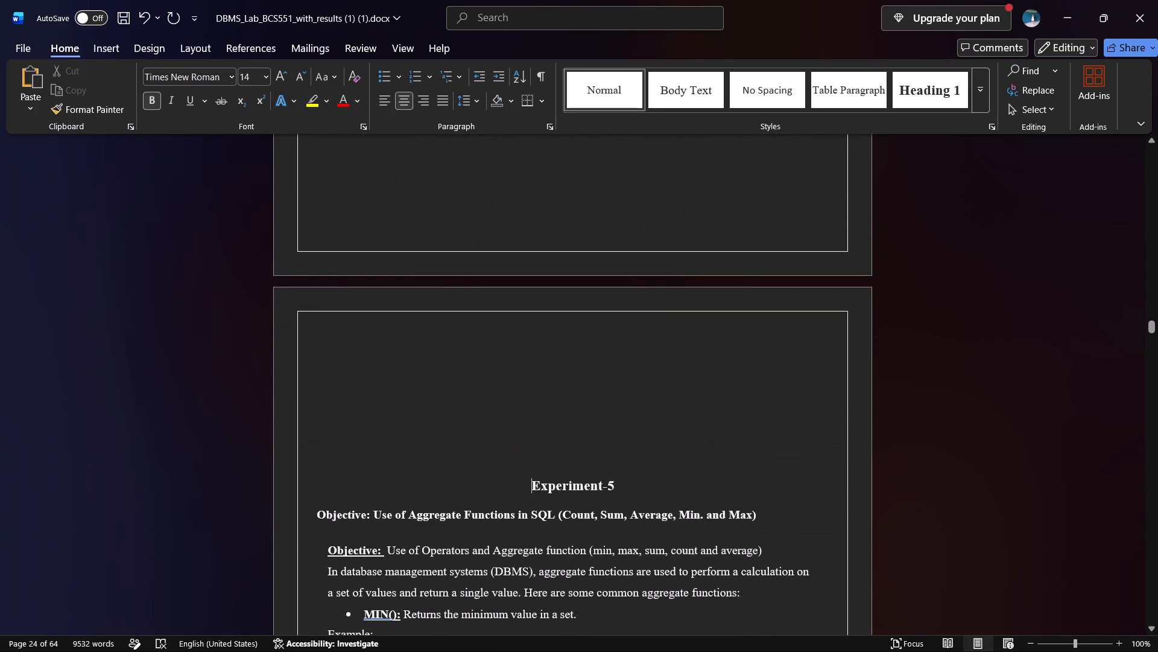
pyautogui.click(522, 462)
pyautogui.press('BackSpace')
pyautogui.press('BackSpace')
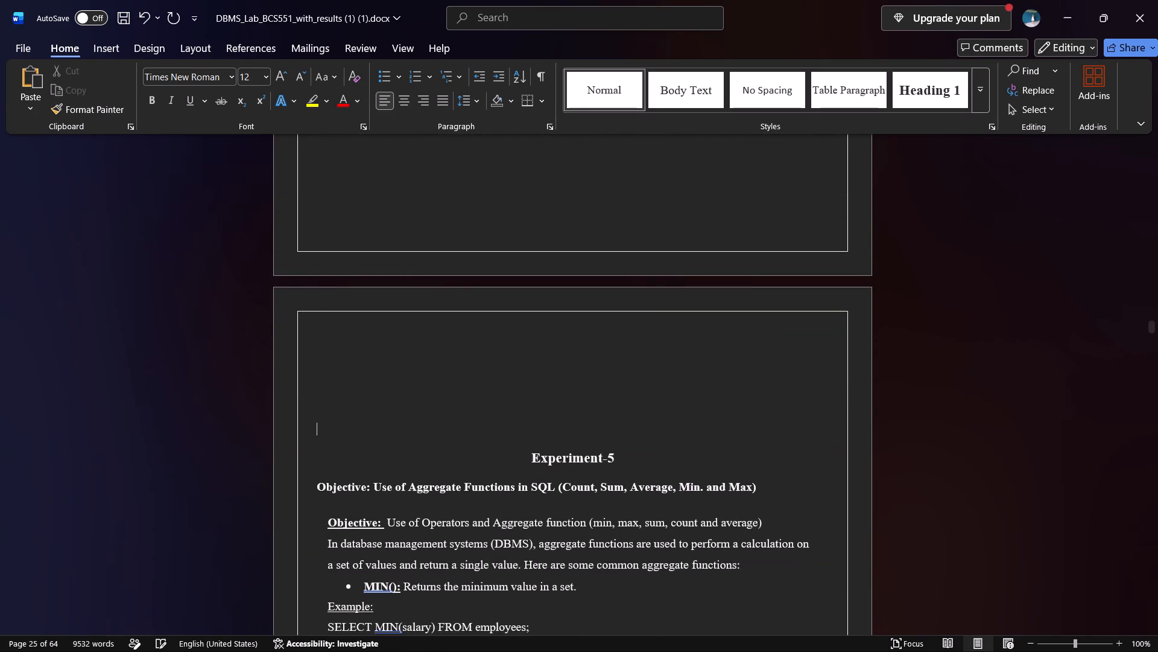
pyautogui.press('BackSpace')
pyautogui.press('BackSpace')
pyautogui.press('BackSpace')
pyautogui.press('BackSpace')
pyautogui.press('BackSpace')
pyautogui.press('BackSpace')
pyautogui.press('BackSpace')
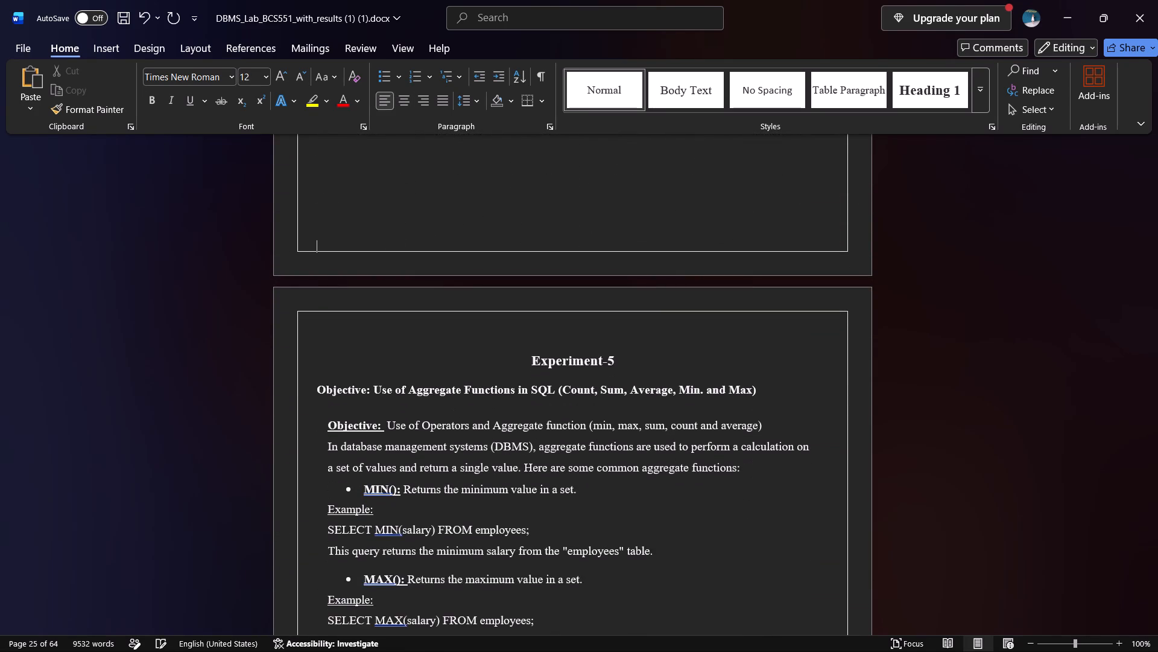
pyautogui.press('Return')
pyautogui.scroll(-6, 612, 489)
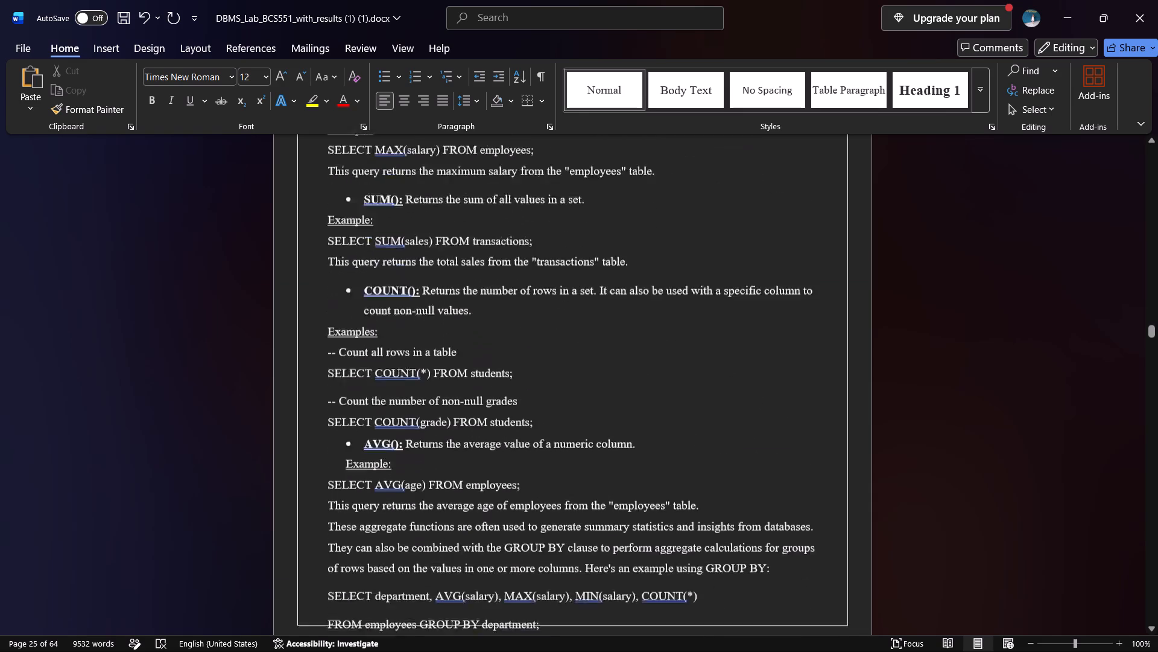
# Insert an empty line after the "SELECT department, AVG(salary)…" line to move "FROM employees GROUP BY department;" onto the next page.
pyautogui.scroll(-2, 612, 489)
pyautogui.click(531, 438)
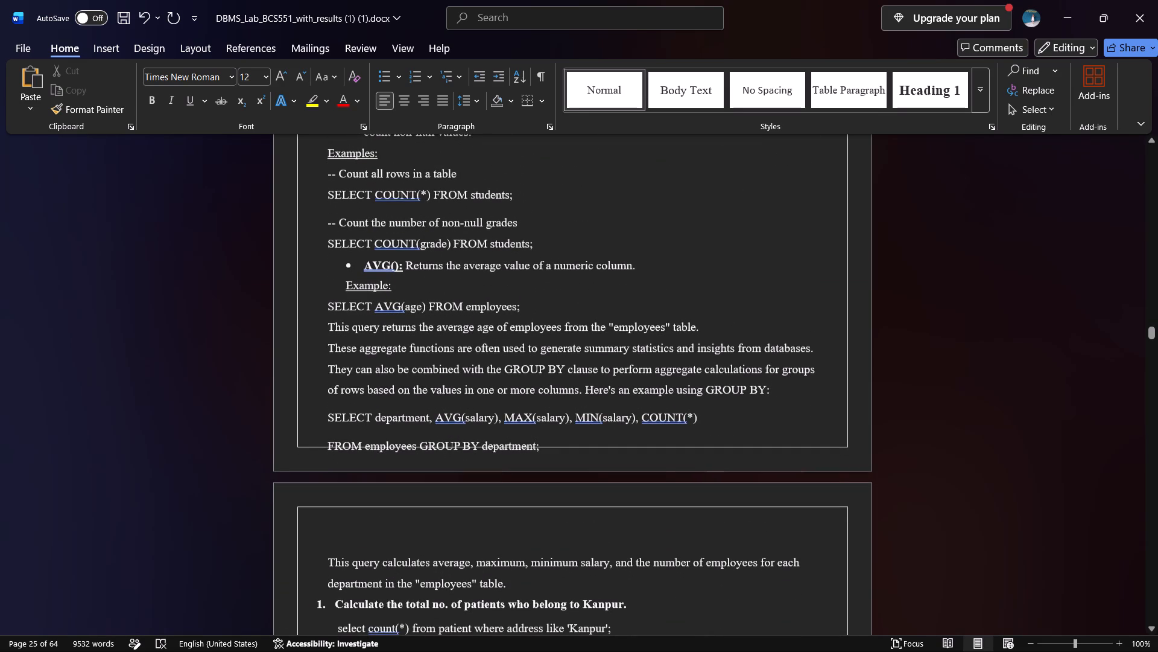
pyautogui.click(544, 431)
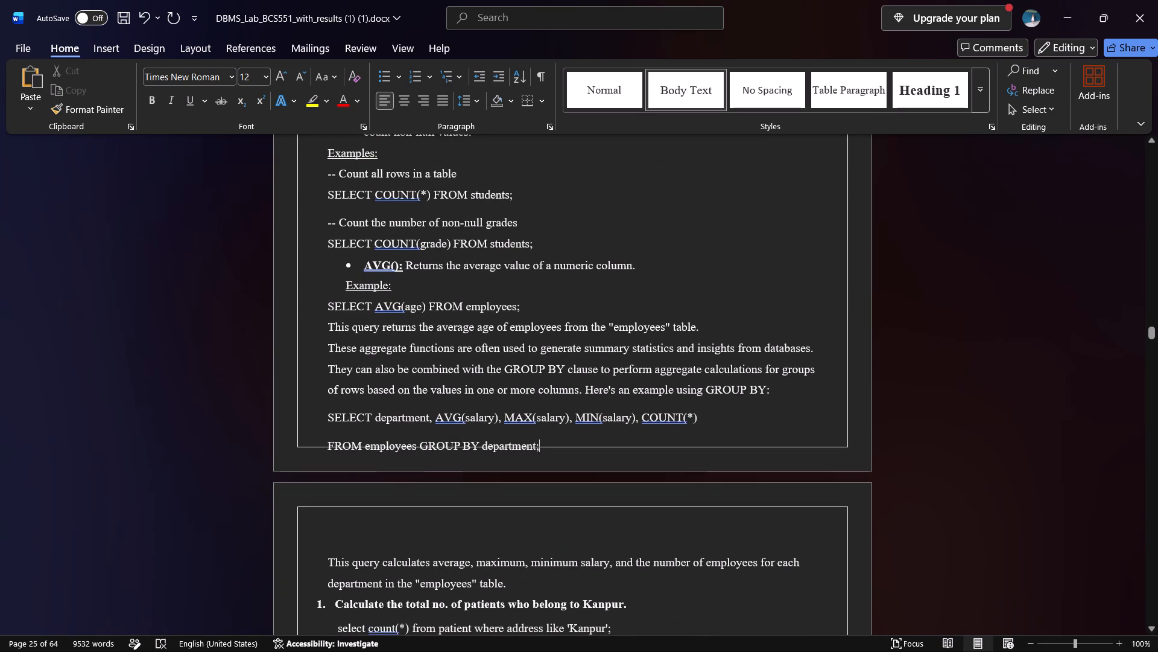
pyautogui.click(708, 417)
pyautogui.press('Return')
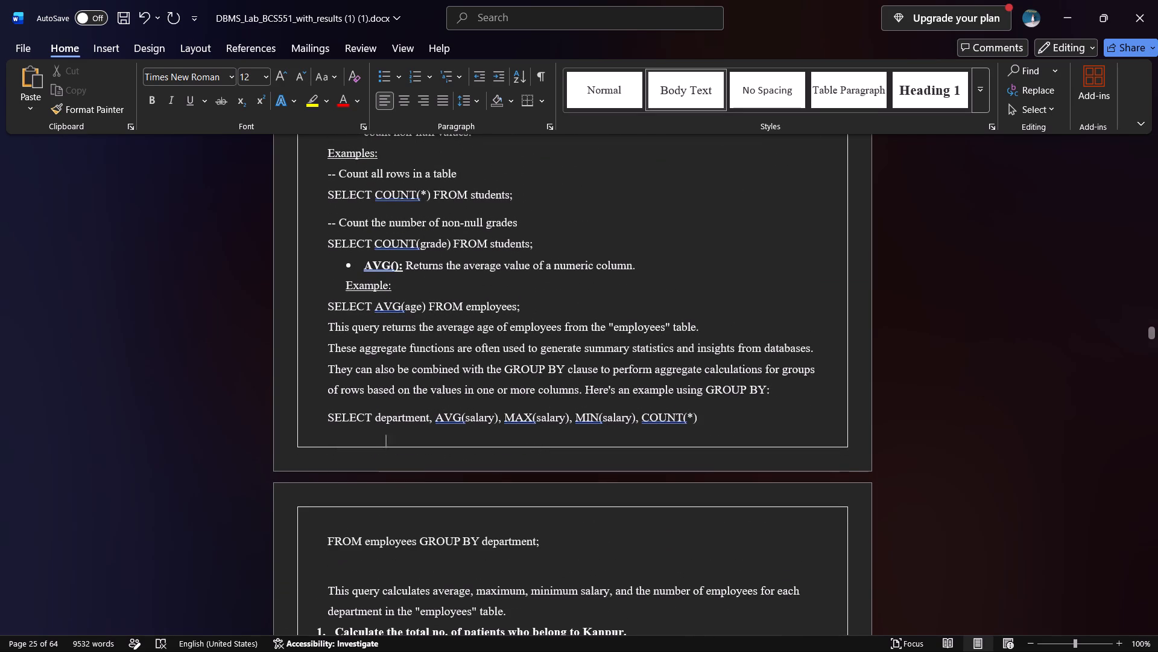
# Check the page breaks, query spacing and Output boxes from Experiment-5's questions through the end of Experiment-6.
pyautogui.scroll(-6, 708, 417)
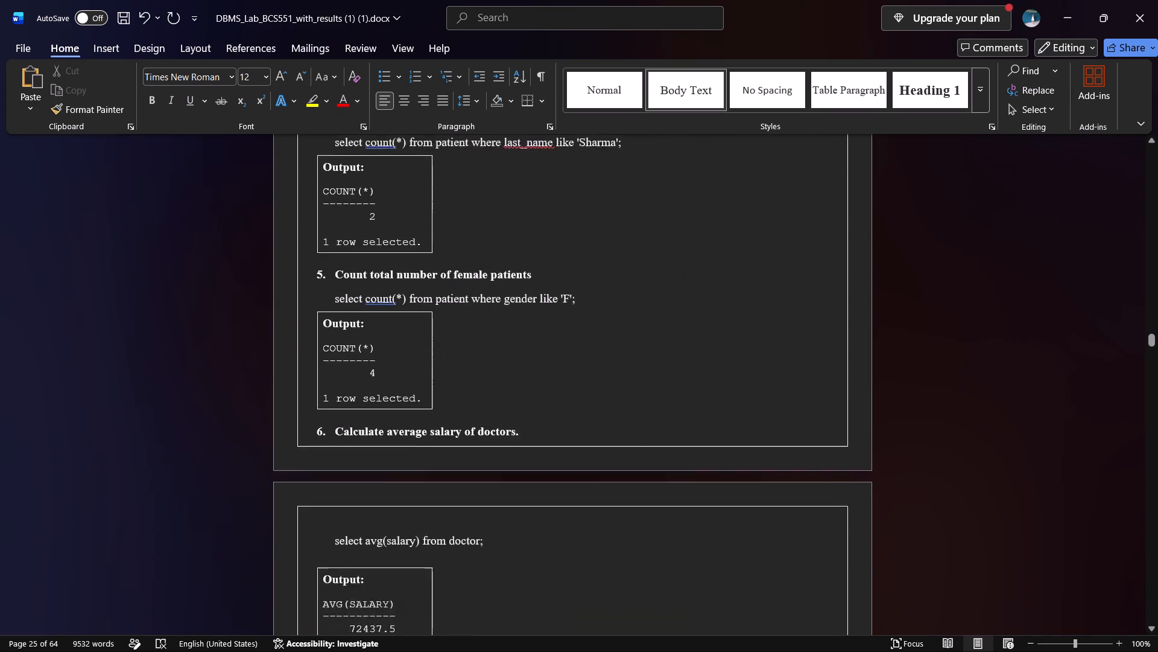
pyautogui.scroll(-1, 708, 417)
pyautogui.scroll(-4, 502, 476)
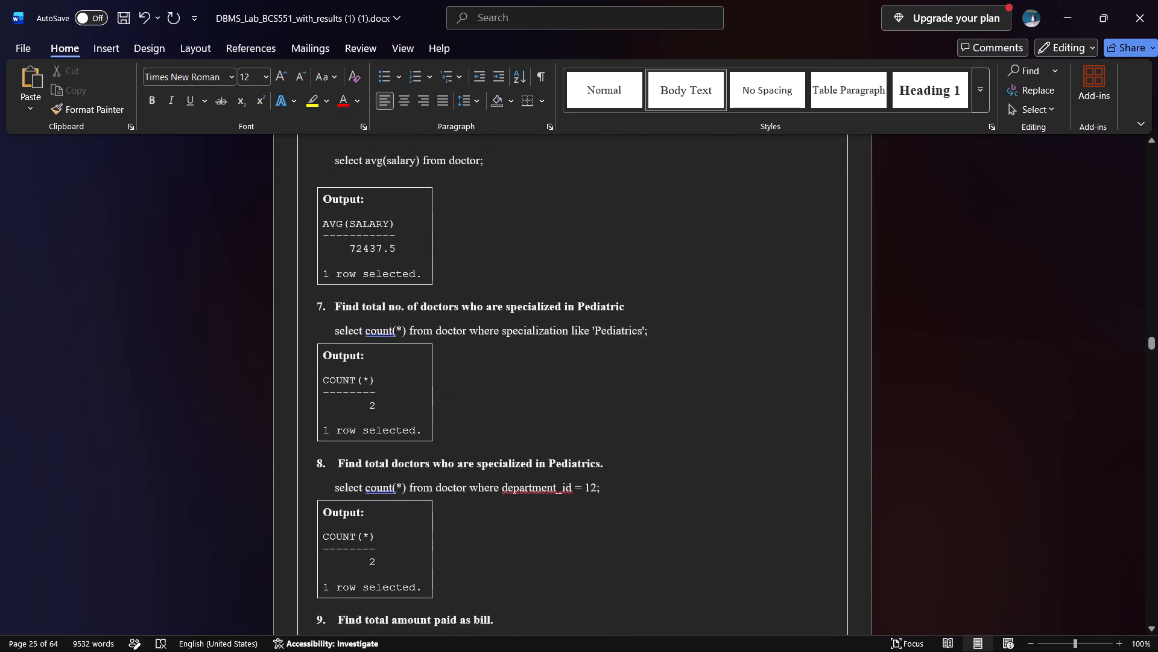
pyautogui.scroll(-4, 502, 476)
pyautogui.scroll(-1, 471, 530)
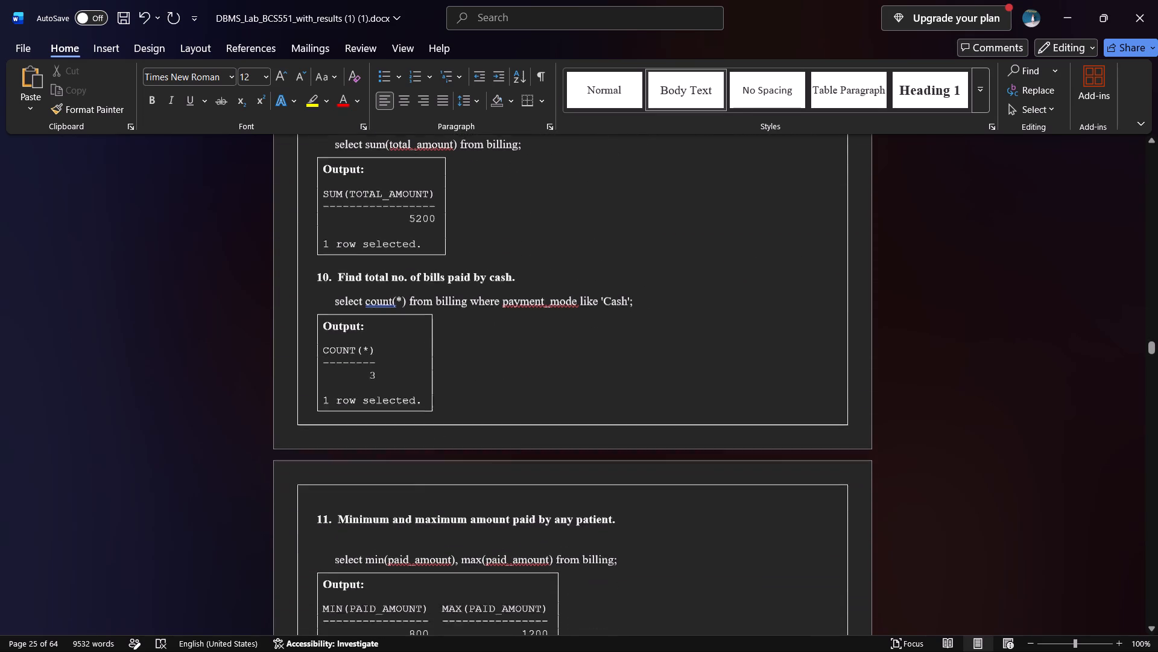
pyautogui.scroll(-5, 471, 530)
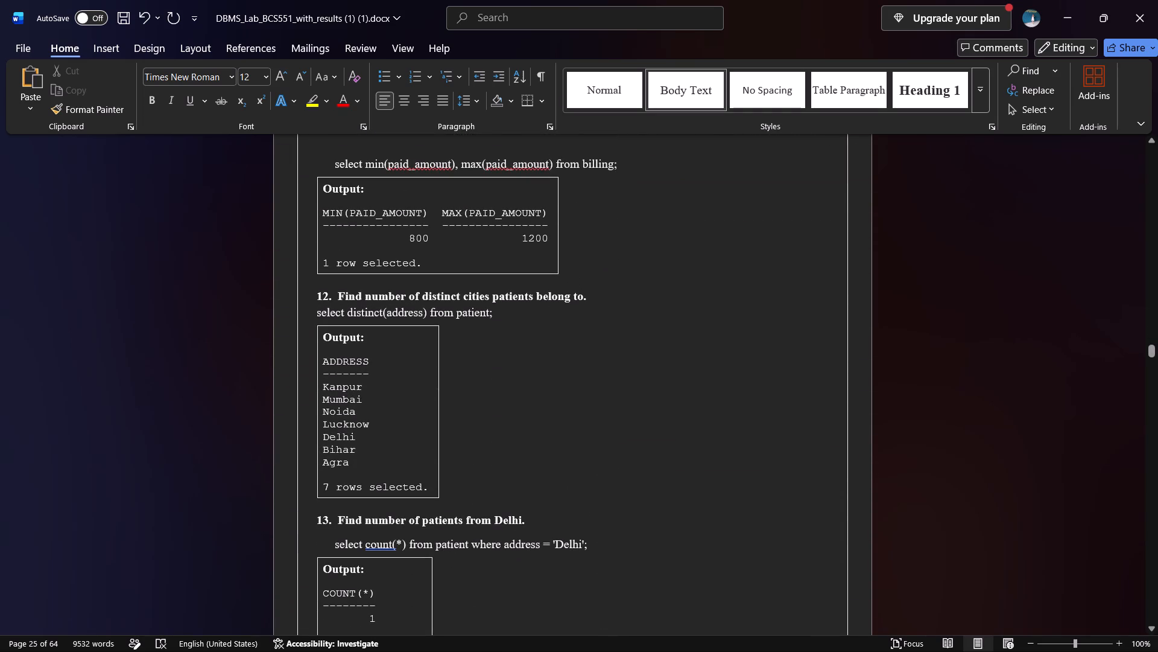
pyautogui.scroll(-4, 513, 472)
pyautogui.scroll(-2, 586, 426)
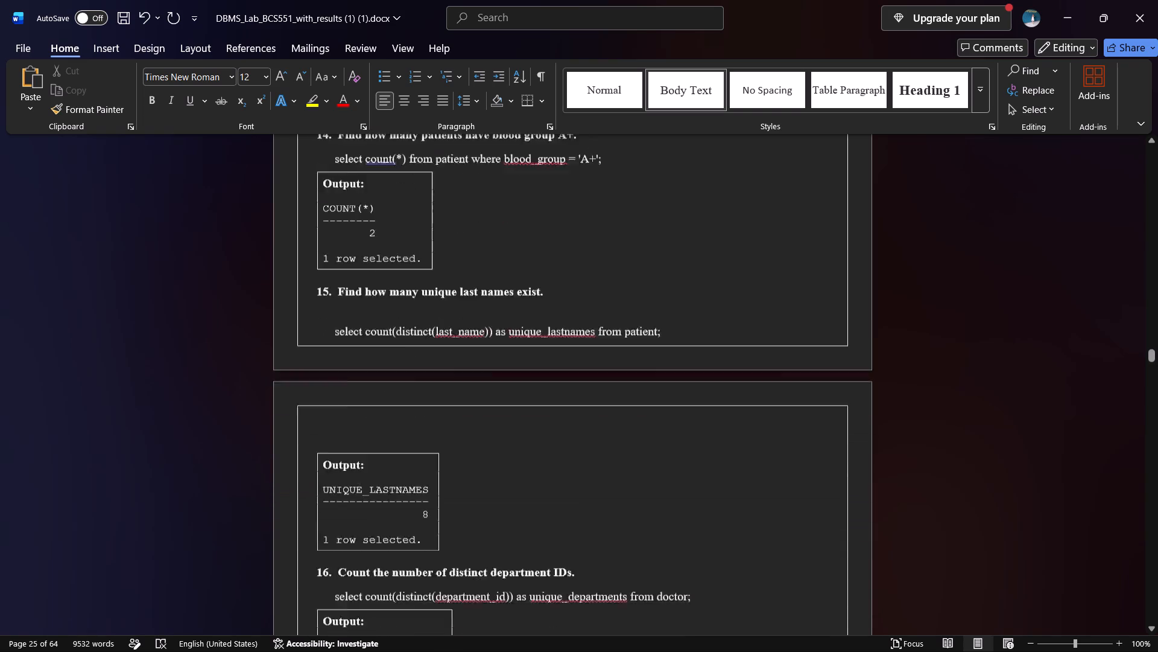
pyautogui.scroll(-8, 586, 426)
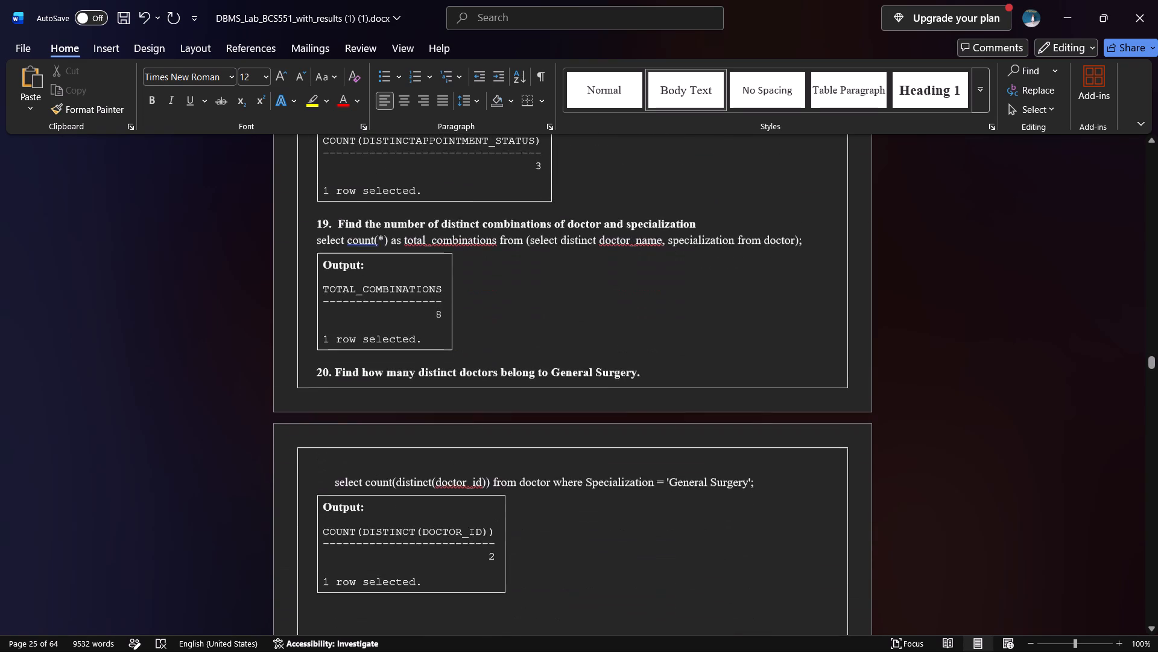
pyautogui.hscroll(3, 586, 426)
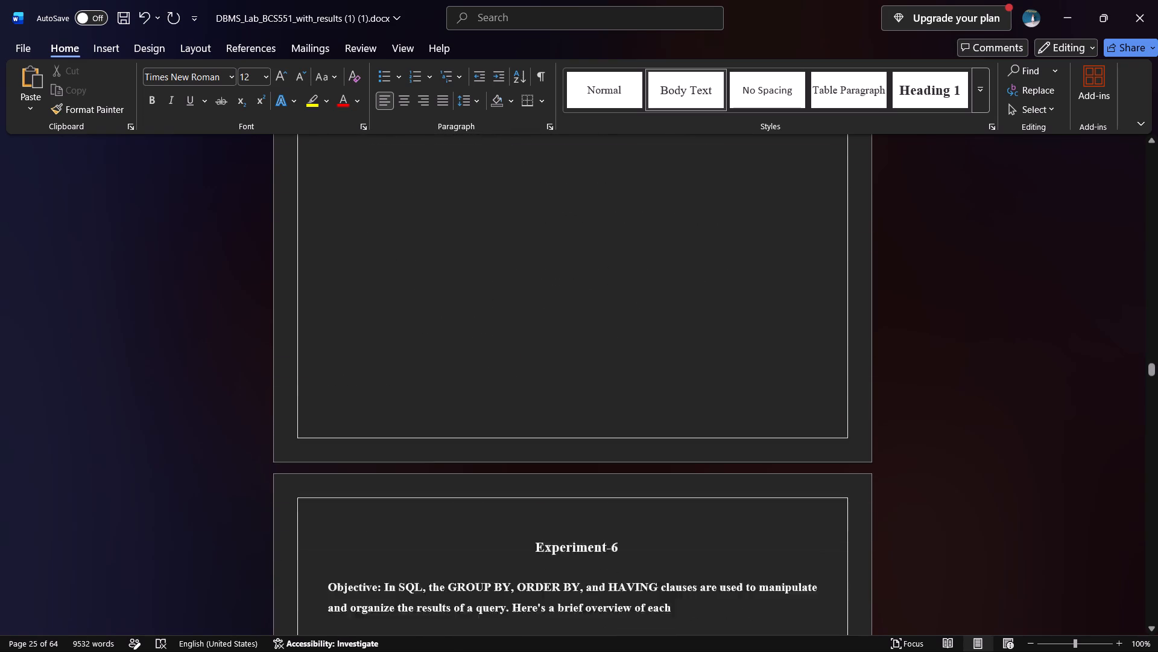
pyautogui.hscroll(1, 586, 426)
pyautogui.scroll(-2, 586, 426)
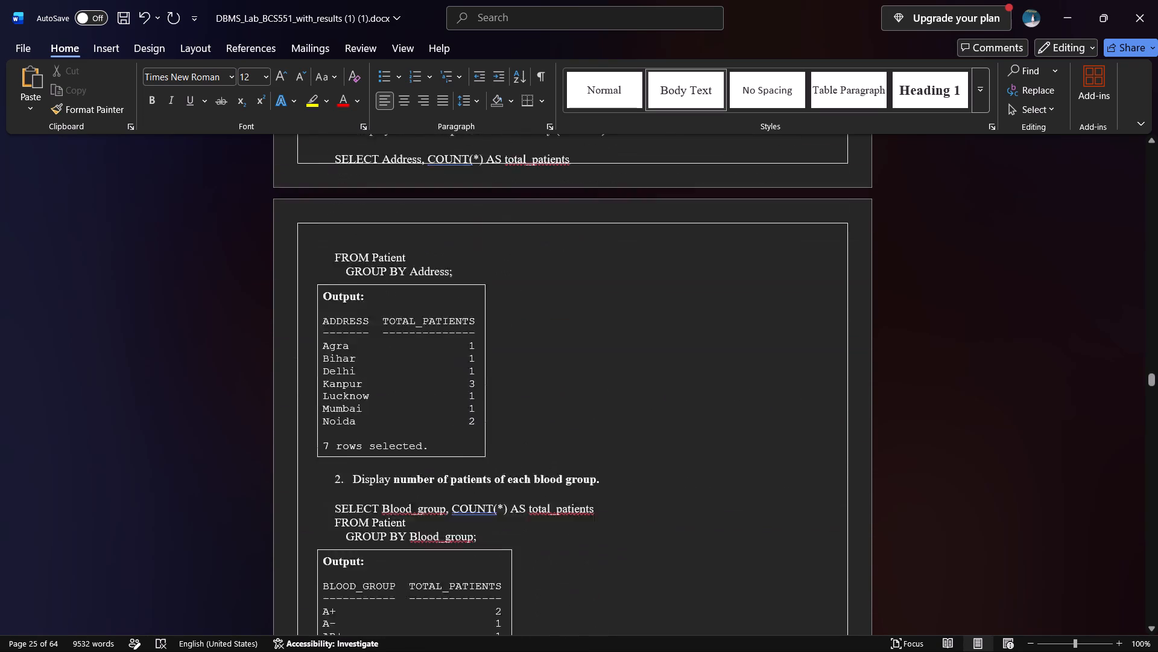
pyautogui.scroll(-2, 586, 426)
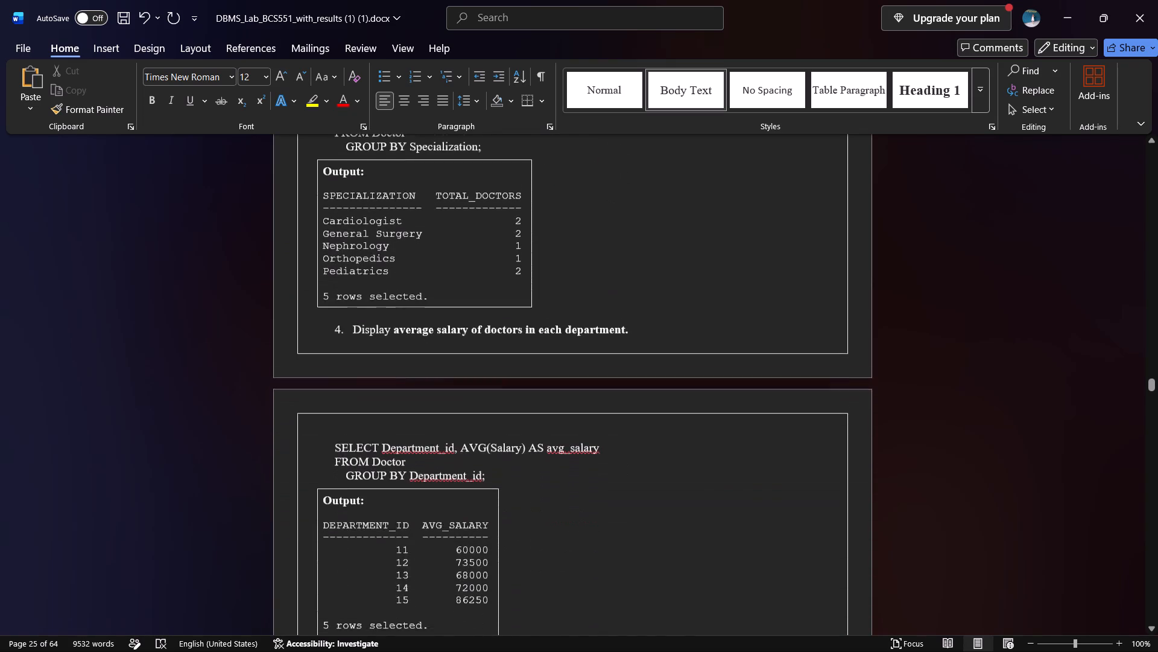
pyautogui.scroll(-8, 586, 426)
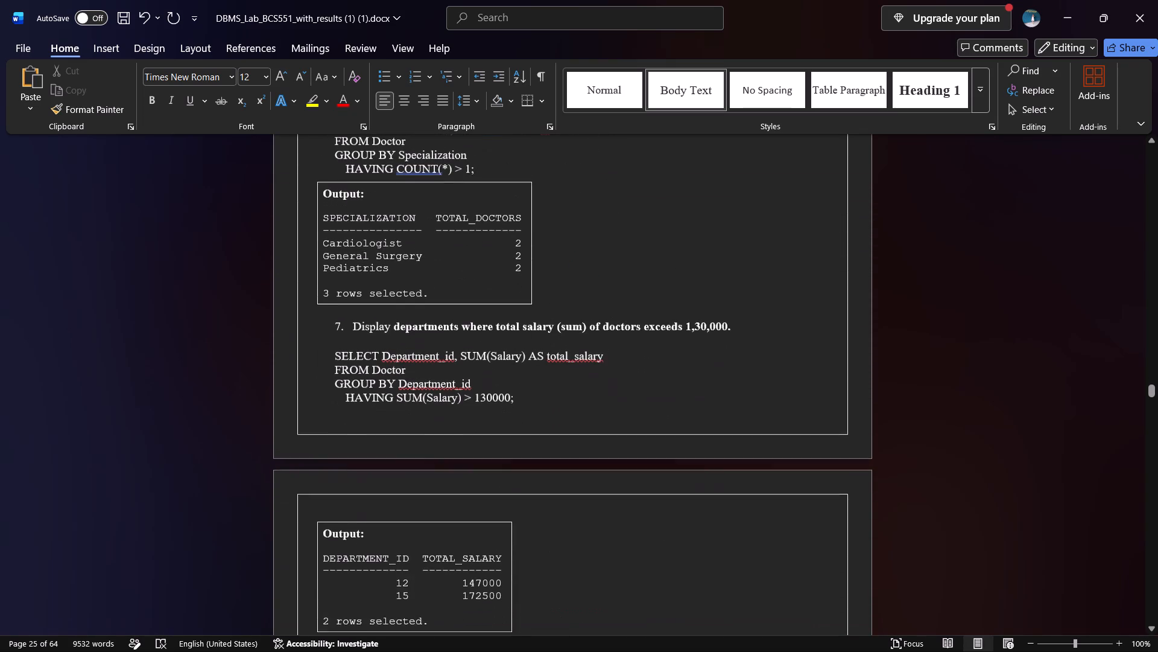
pyautogui.scroll(-8, 586, 426)
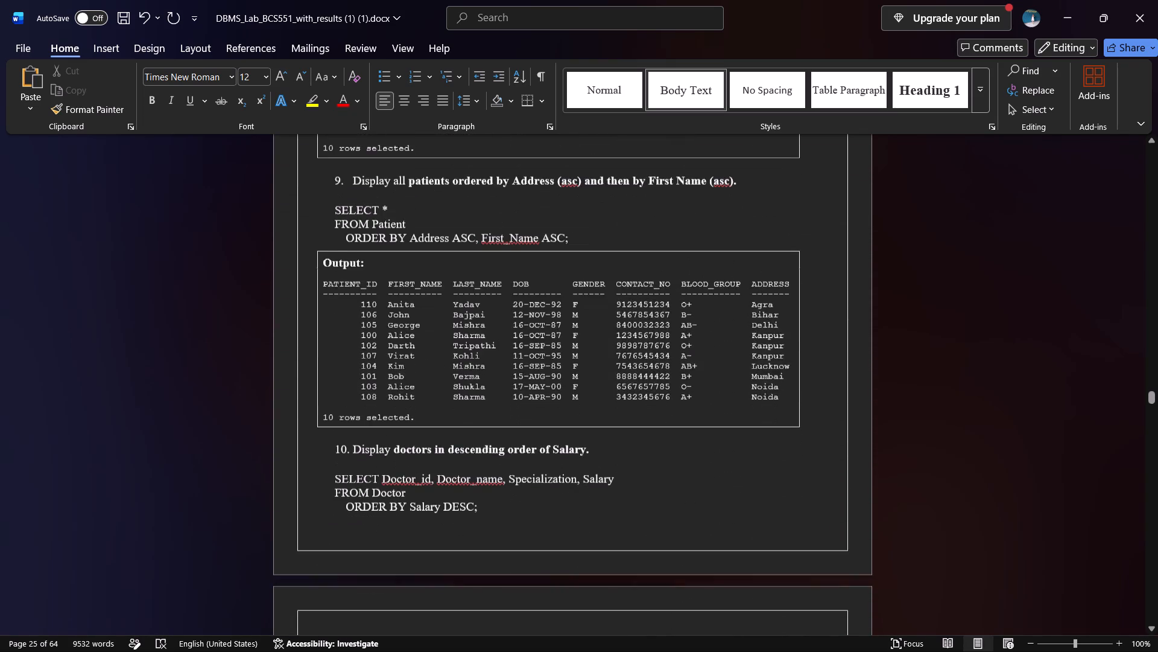
pyautogui.scroll(-5, 586, 426)
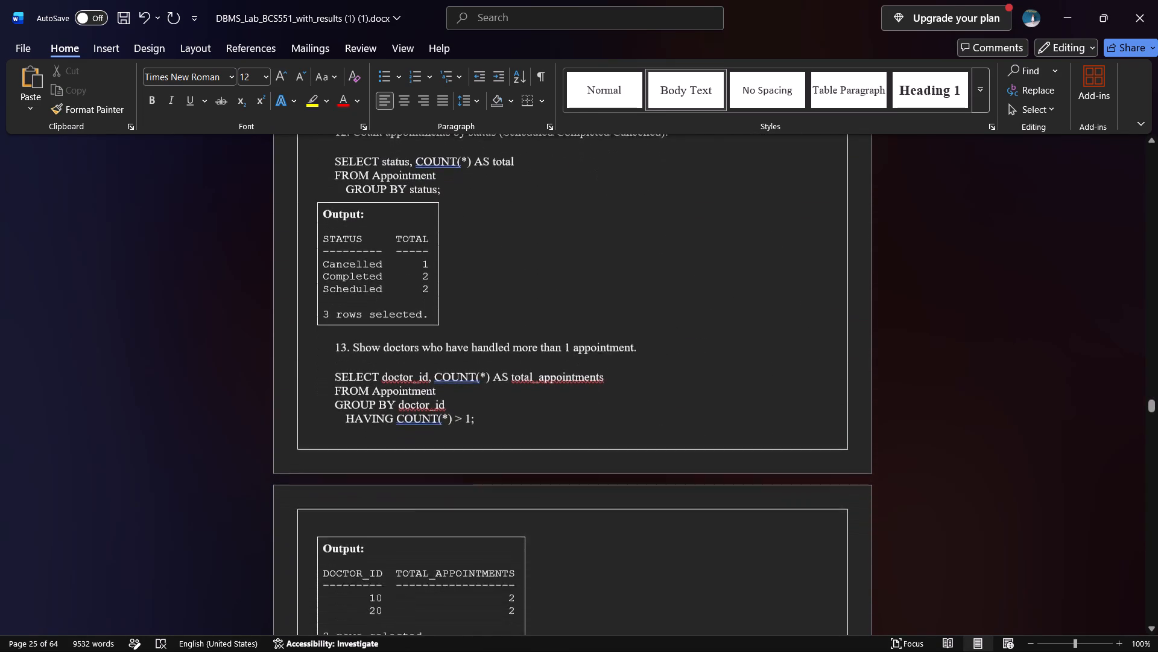
pyautogui.scroll(-7, 586, 426)
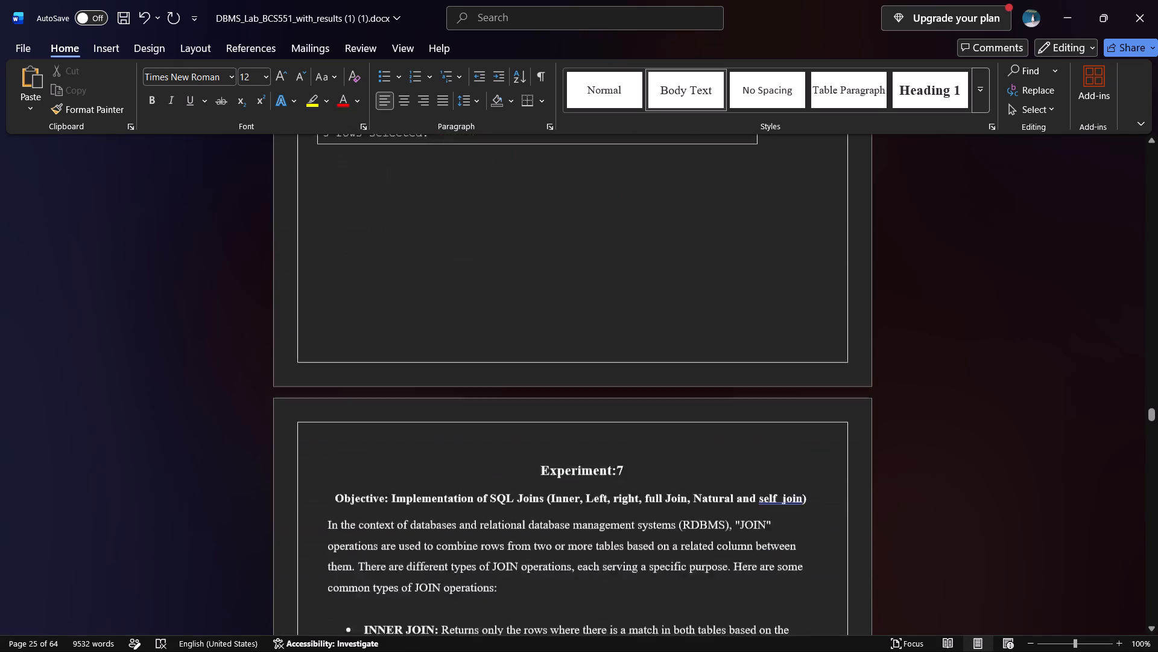
# Insert an empty line above the Experiment:7 heading at the top of its page.
pyautogui.scroll(-2, 586, 426)
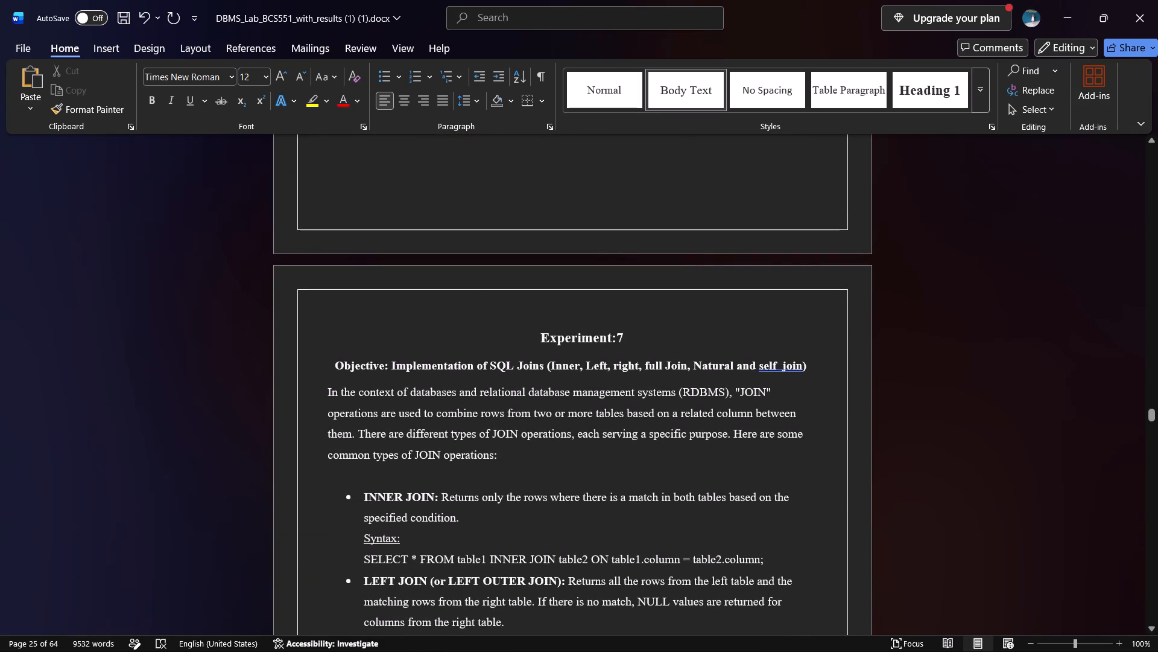
pyautogui.click(549, 320)
pyautogui.press('Return')
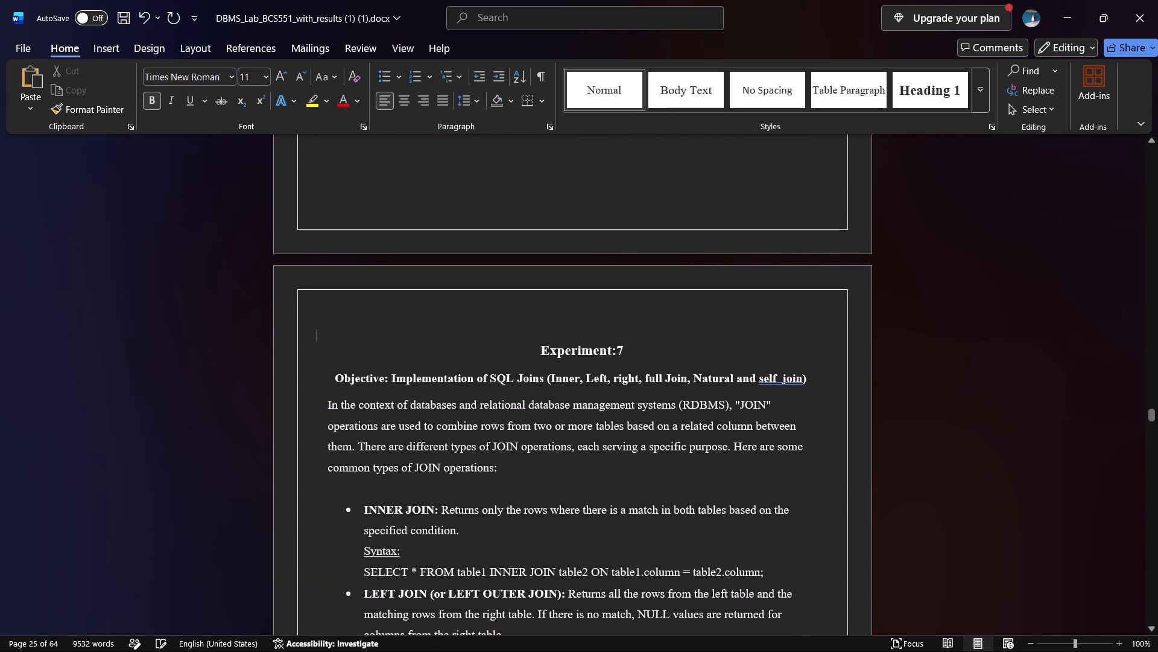
# Insert an empty line below question 3's Output box in Experiment:7 to move question 4's heading onto the next page.
pyautogui.scroll(-8, 484, 345)
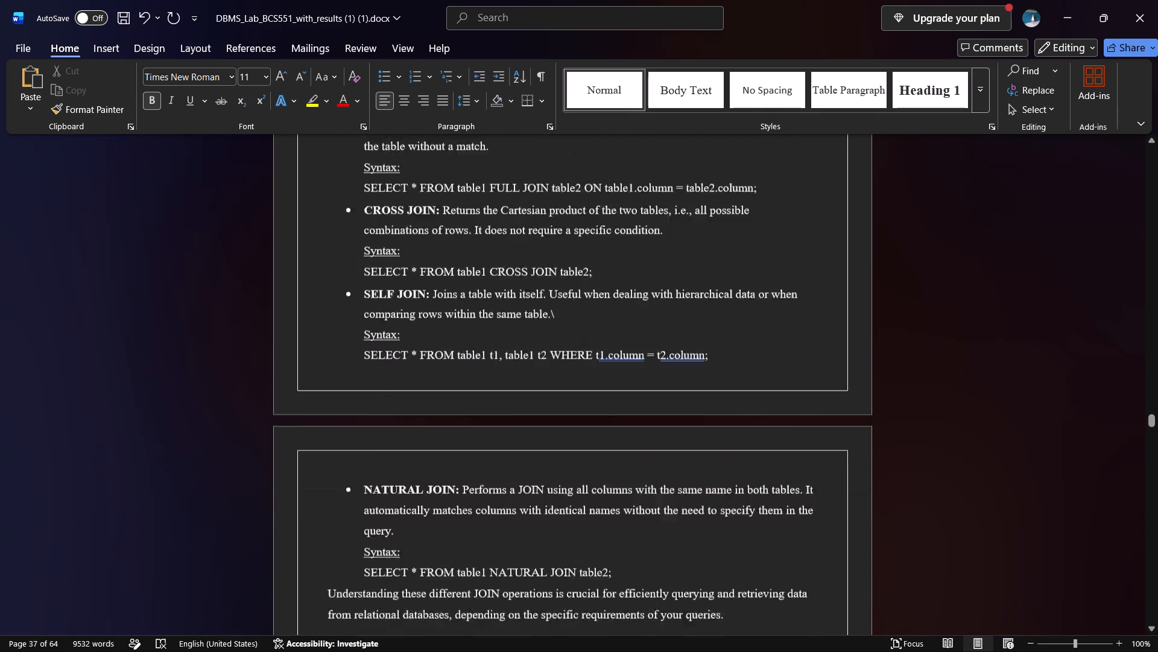
pyautogui.scroll(-1, 484, 345)
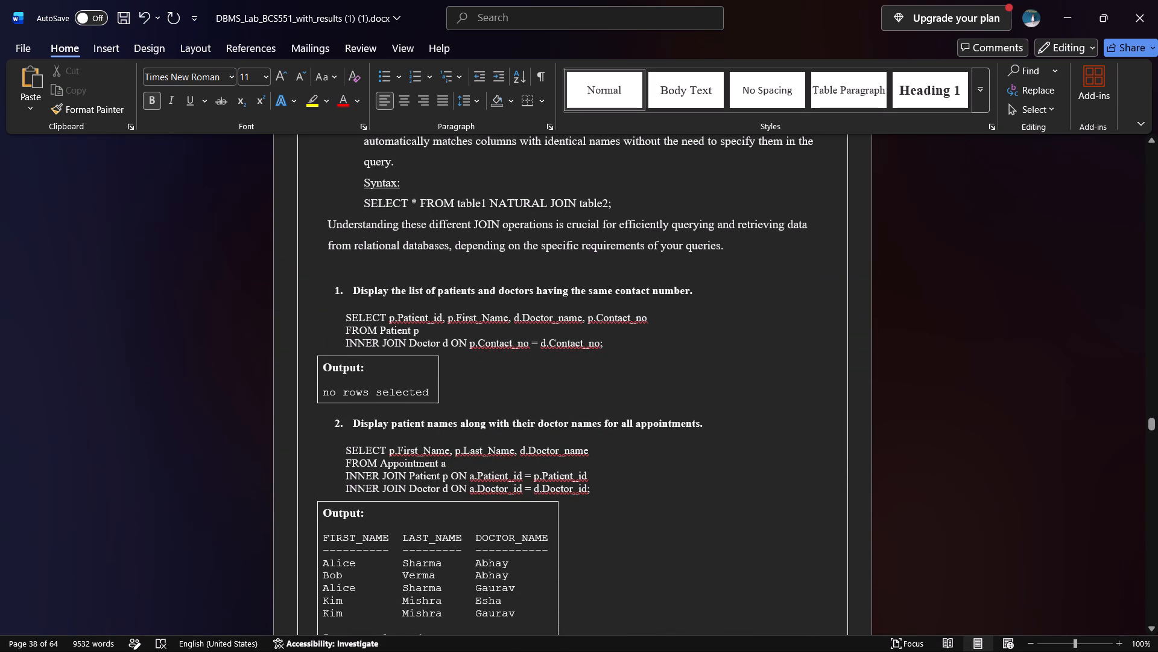
pyautogui.scroll(-6, 484, 366)
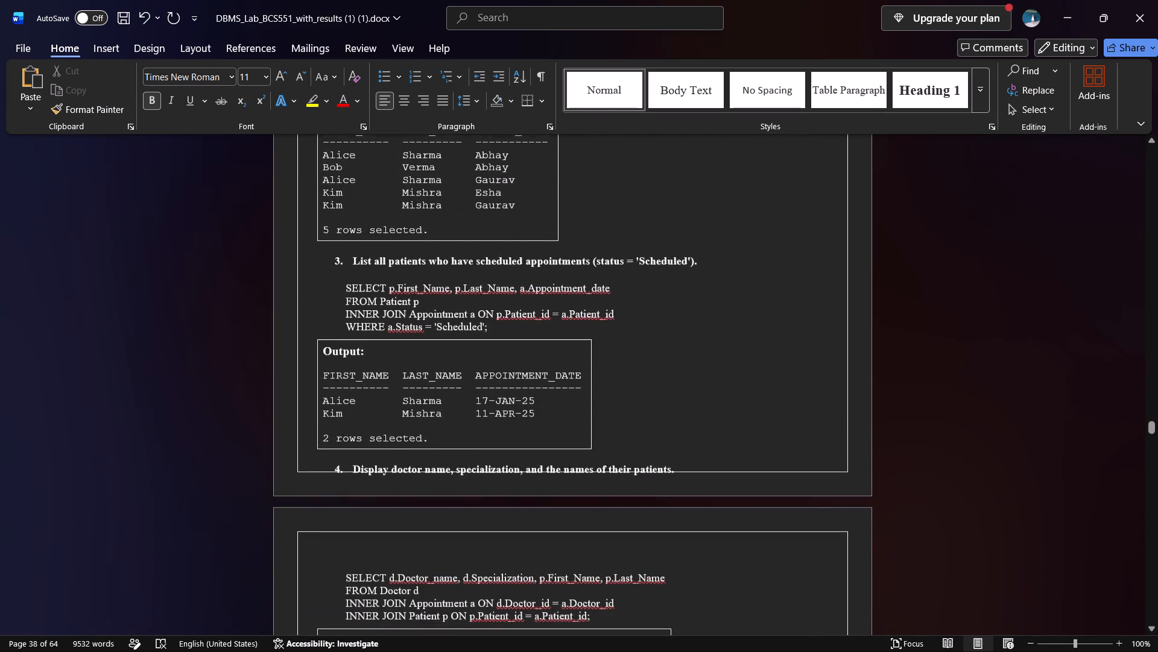
pyautogui.click(606, 419)
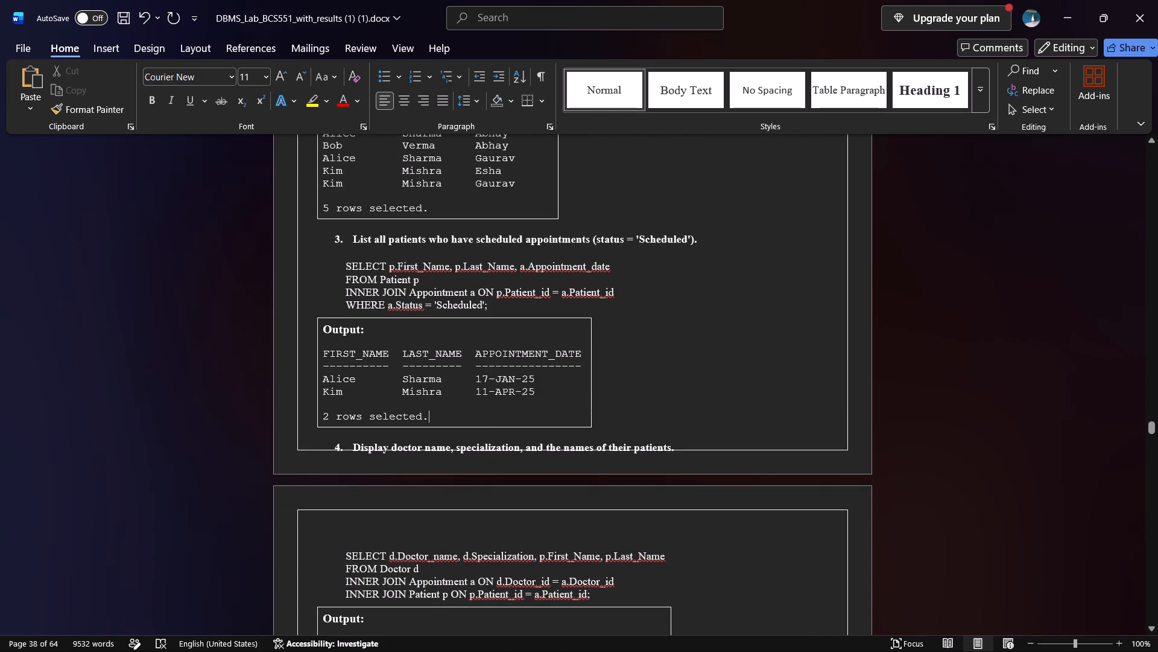
pyautogui.click(607, 423)
pyautogui.click(607, 423)
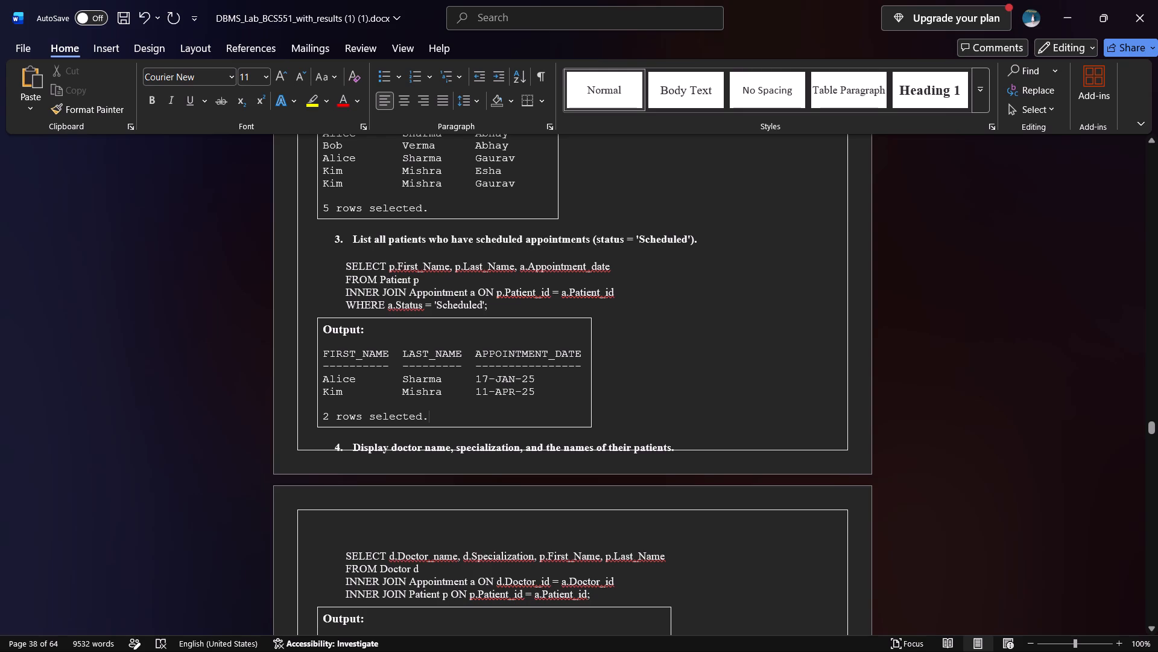
pyautogui.click(596, 423)
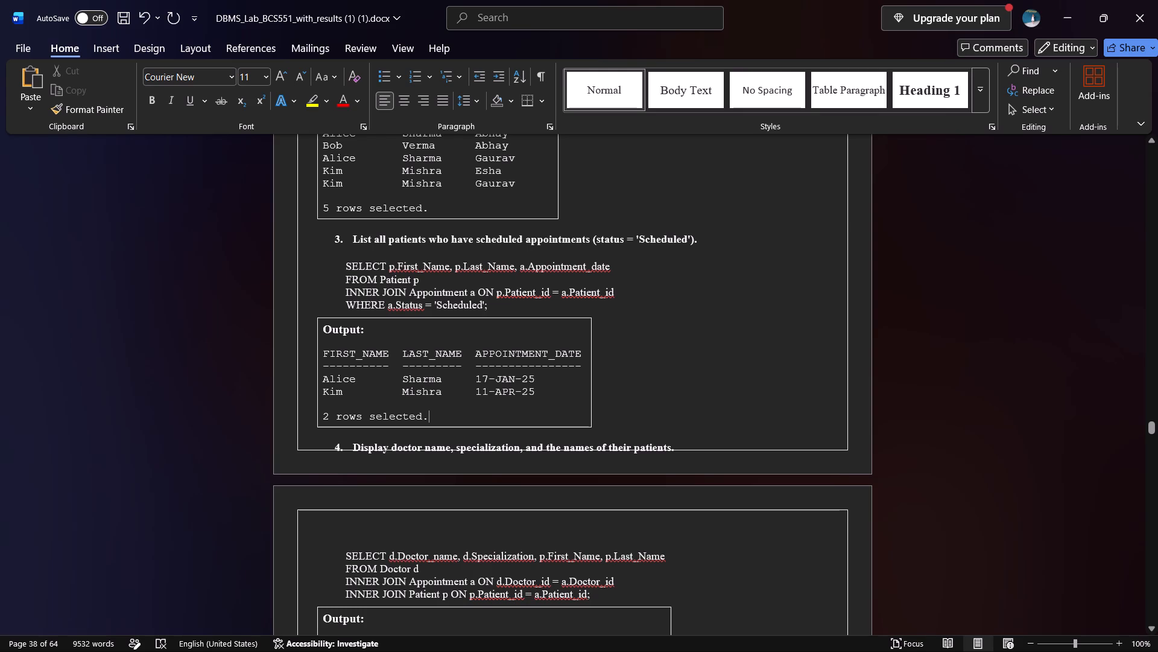
pyautogui.click(615, 438)
pyautogui.press('Return')
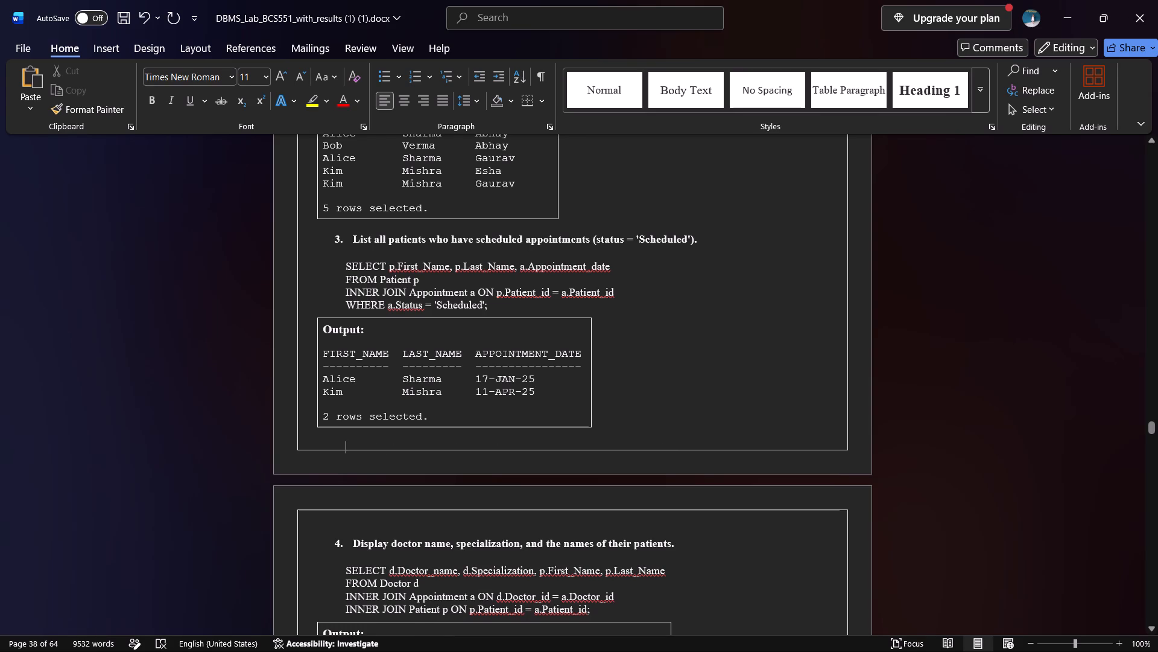
# Check the page breaks, headings and Output boxes from Experiment:7's remaining questions through Experiment:8 to the start of Experiment-9.
pyautogui.scroll(-7, 648, 460)
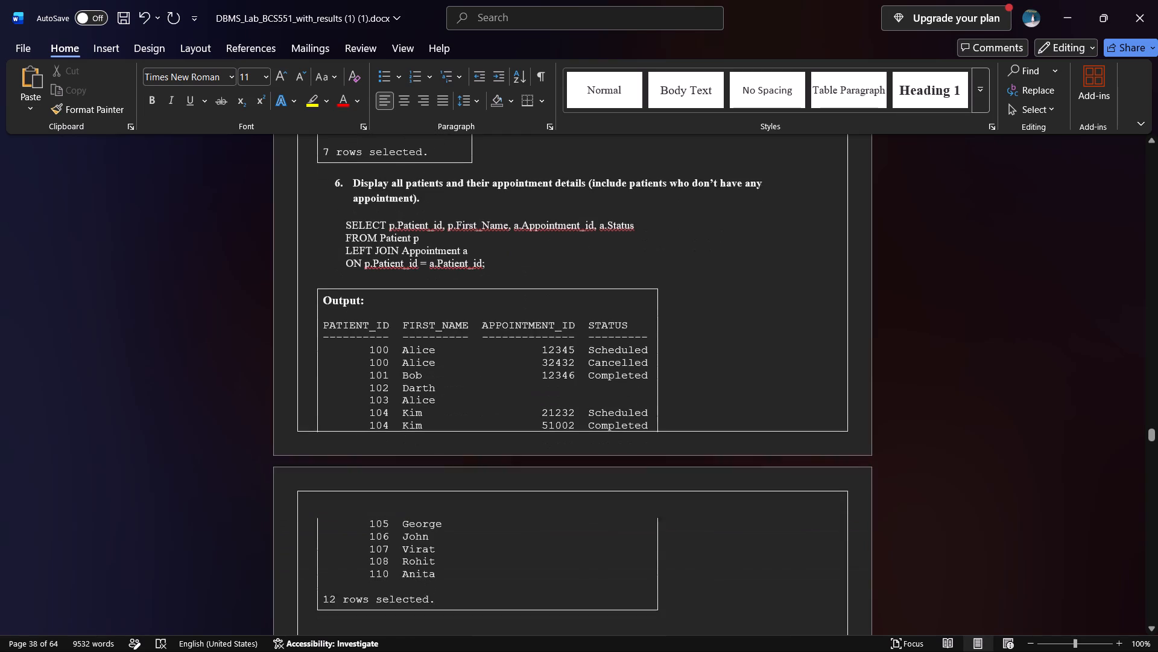
pyautogui.scroll(-1, 648, 460)
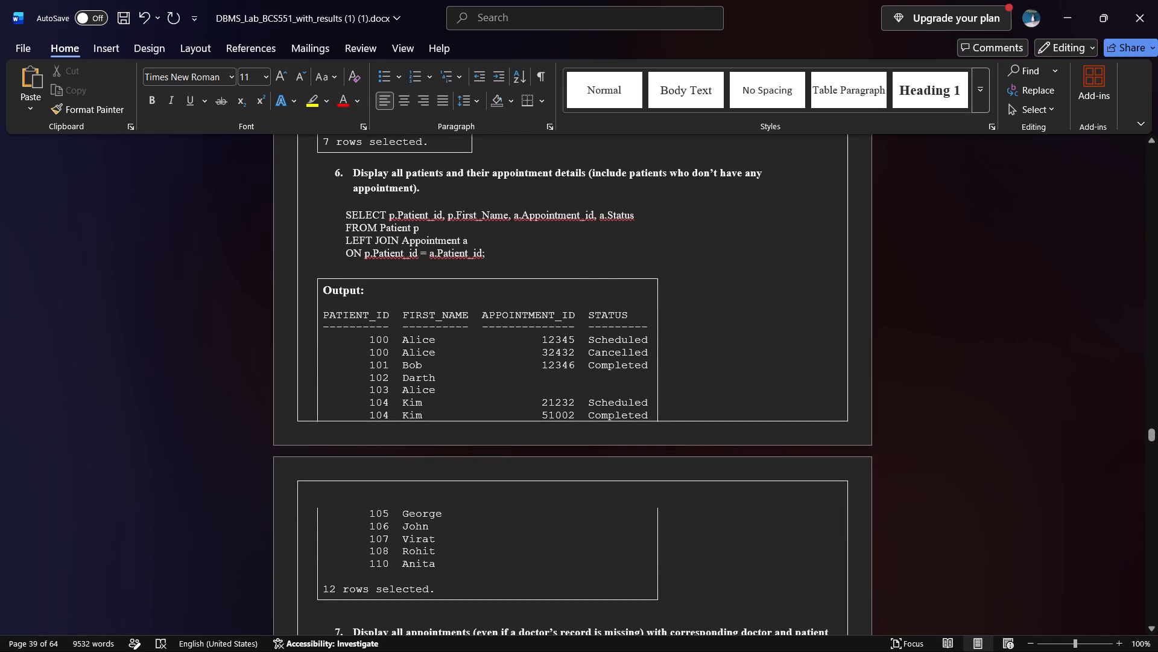
pyautogui.click(499, 256)
pyautogui.scroll(-3, 599, 199)
pyautogui.hscroll(3, 599, 199)
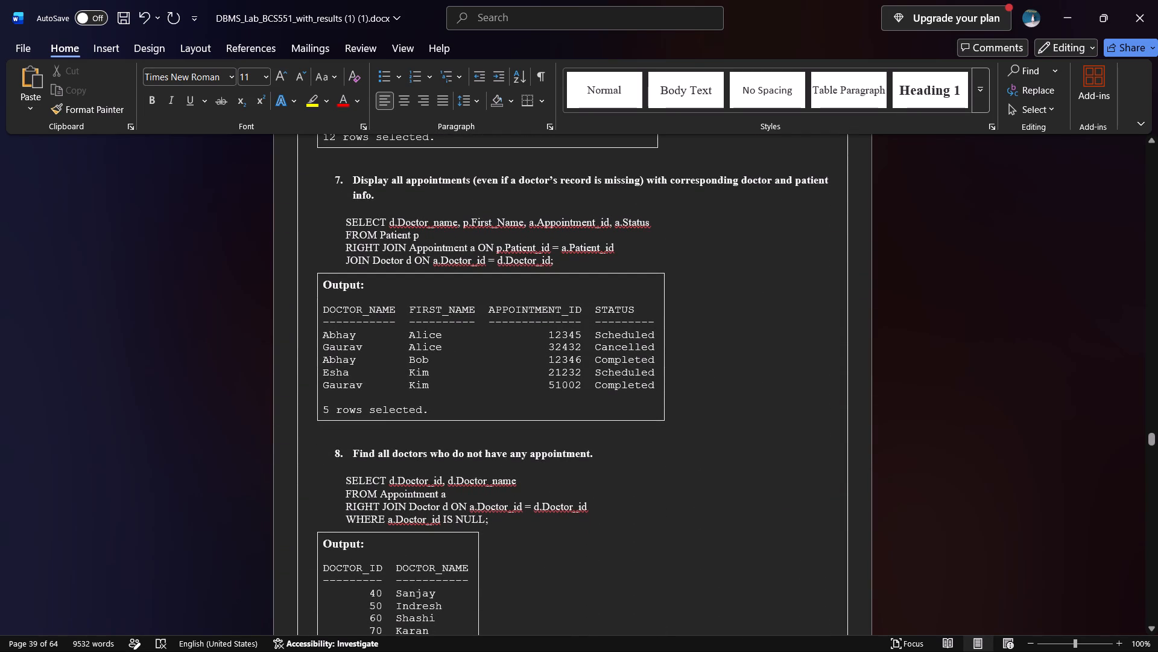
pyautogui.hscroll(2, 599, 199)
pyautogui.scroll(-6, 584, 290)
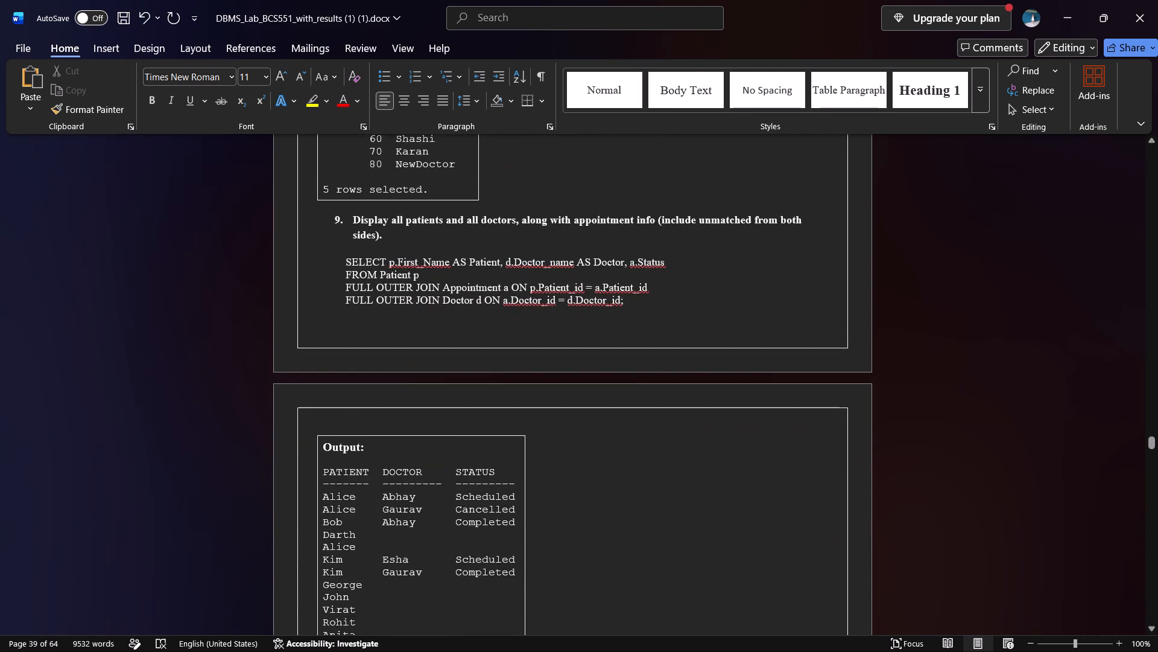
pyautogui.scroll(-7, 584, 290)
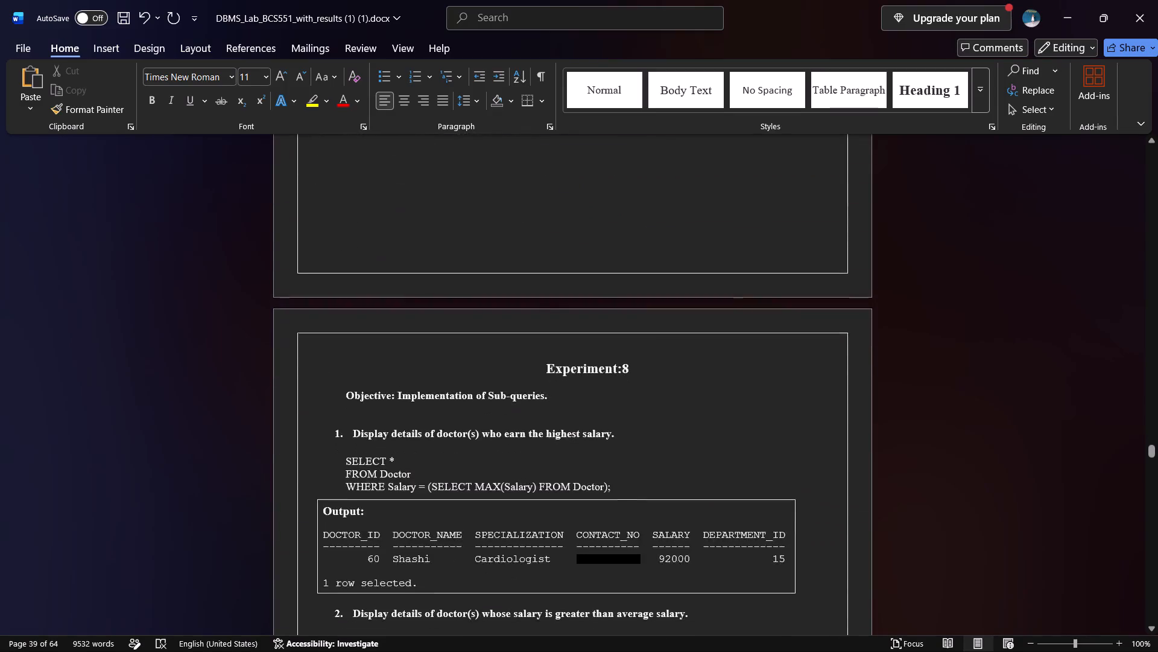
pyautogui.scroll(-6, 584, 290)
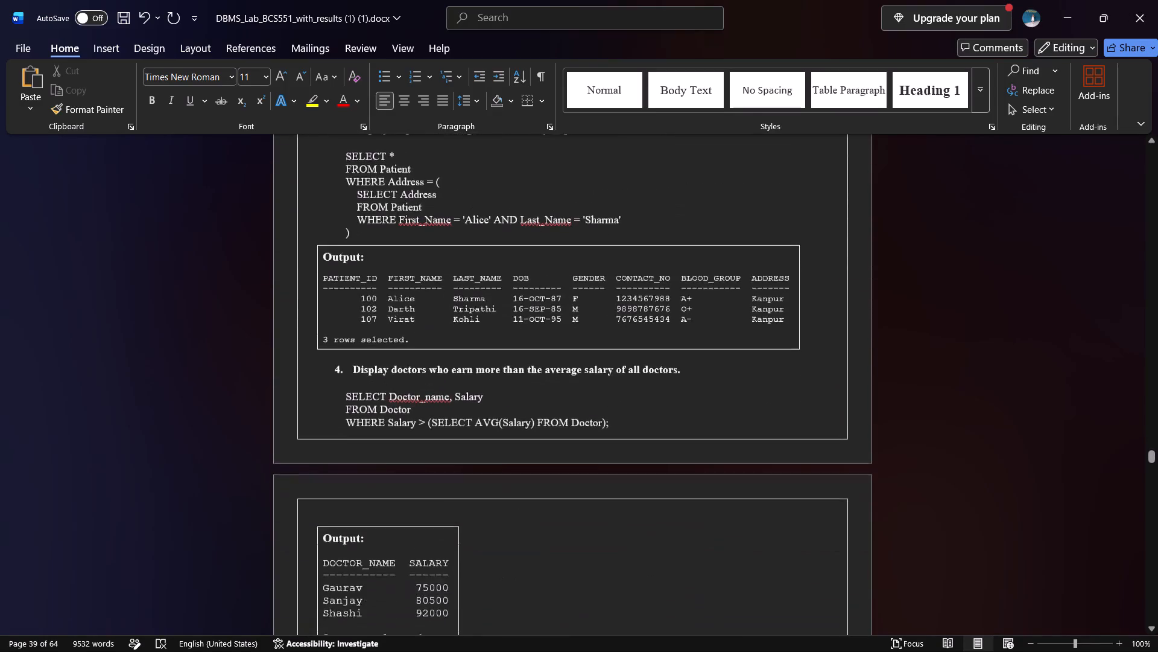
pyautogui.scroll(-1, 584, 290)
pyautogui.hscroll(5, 584, 290)
pyautogui.scroll(-2, 584, 290)
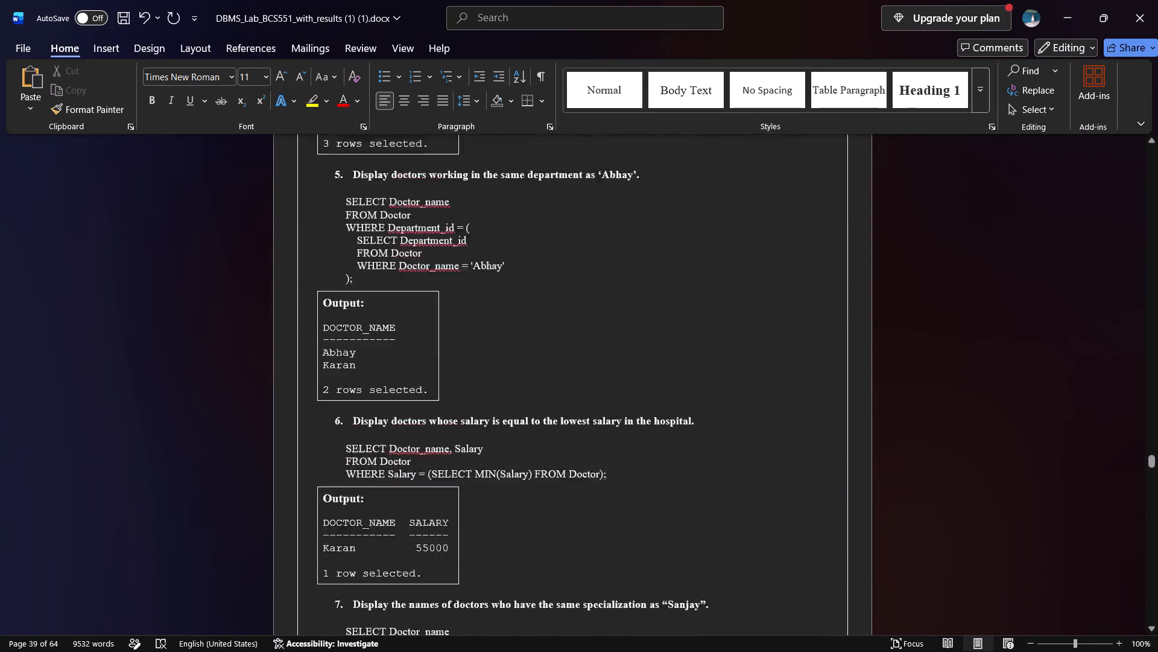
pyautogui.scroll(-3, 584, 290)
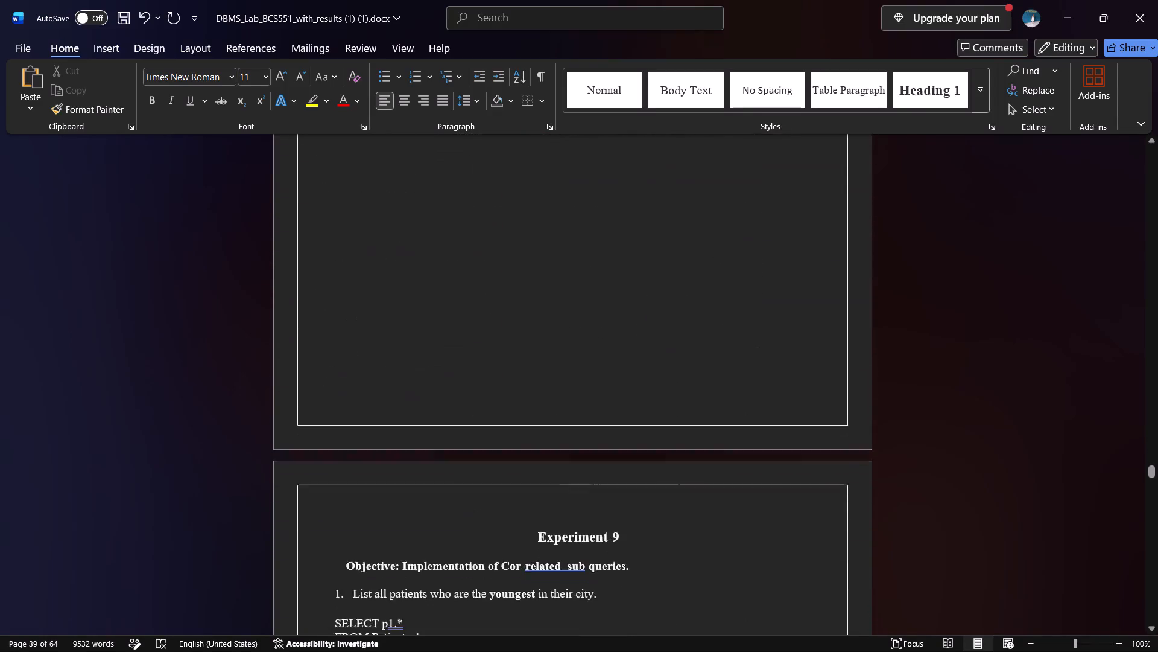
pyautogui.hscroll(4, 584, 290)
pyautogui.scroll(-5, 541, 351)
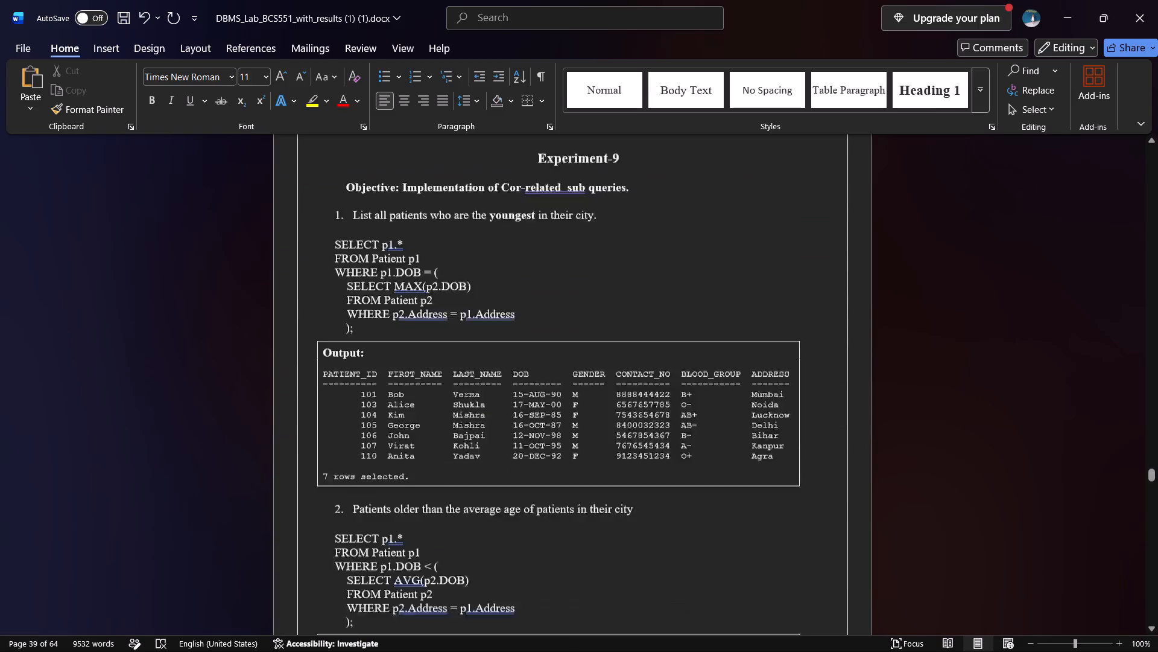
# Insert an empty line between question 4's query and its Output box in Experiment-9.
pyautogui.hscroll(4, 541, 351)
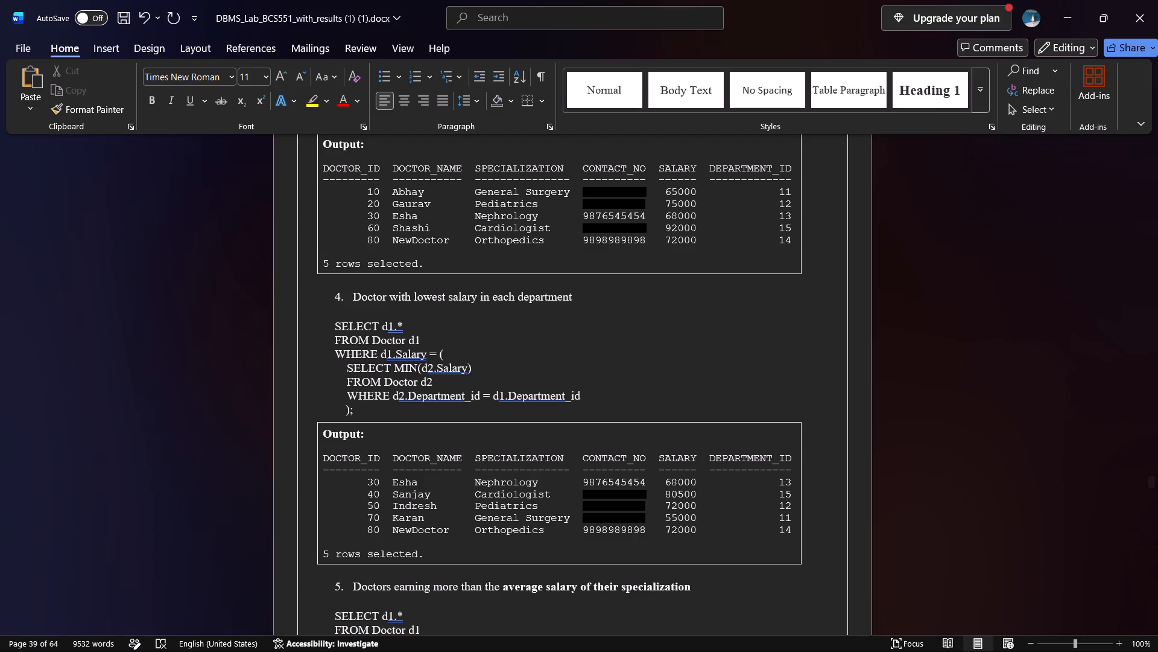
pyautogui.click(463, 407)
pyautogui.press('Return')
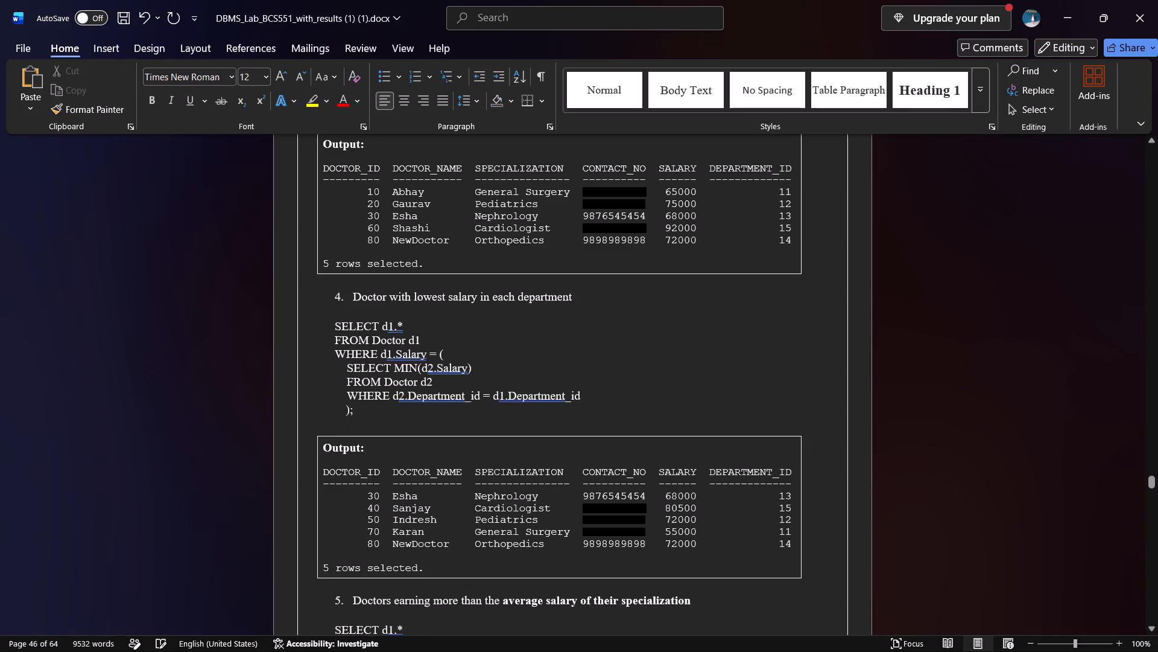
# Check the page breaks, code spacing and Output boxes from Experiment-9's question 5 through the PL/SQL programs to the factorial question.
pyautogui.scroll(-3, 537, 436)
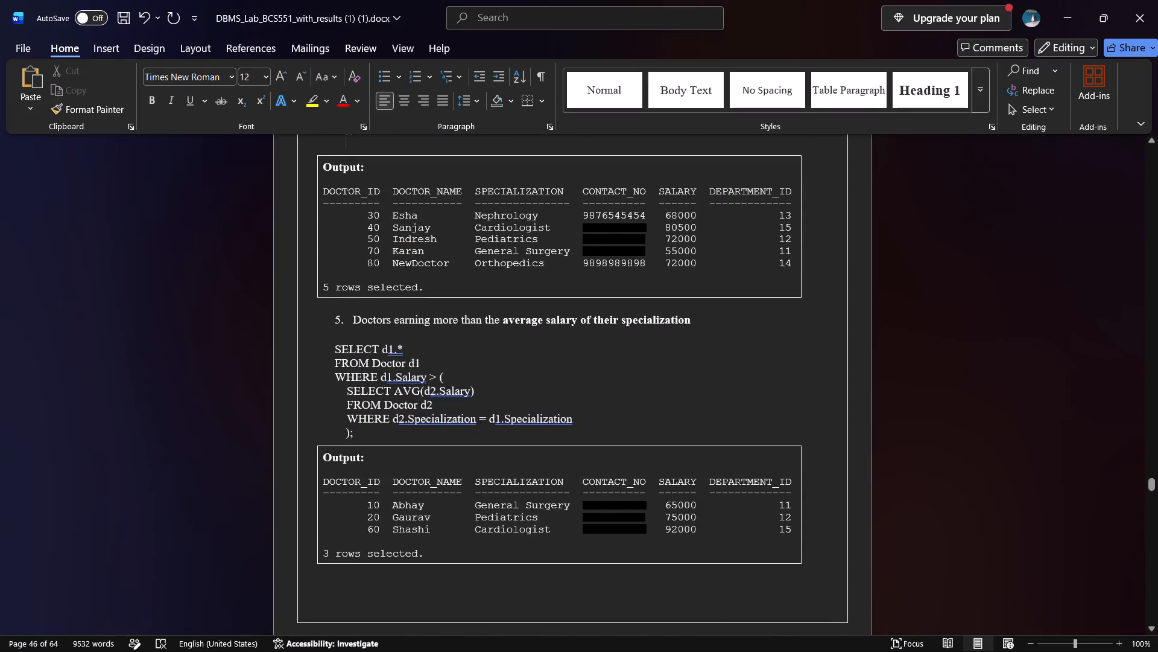
pyautogui.scroll(-9, 492, 430)
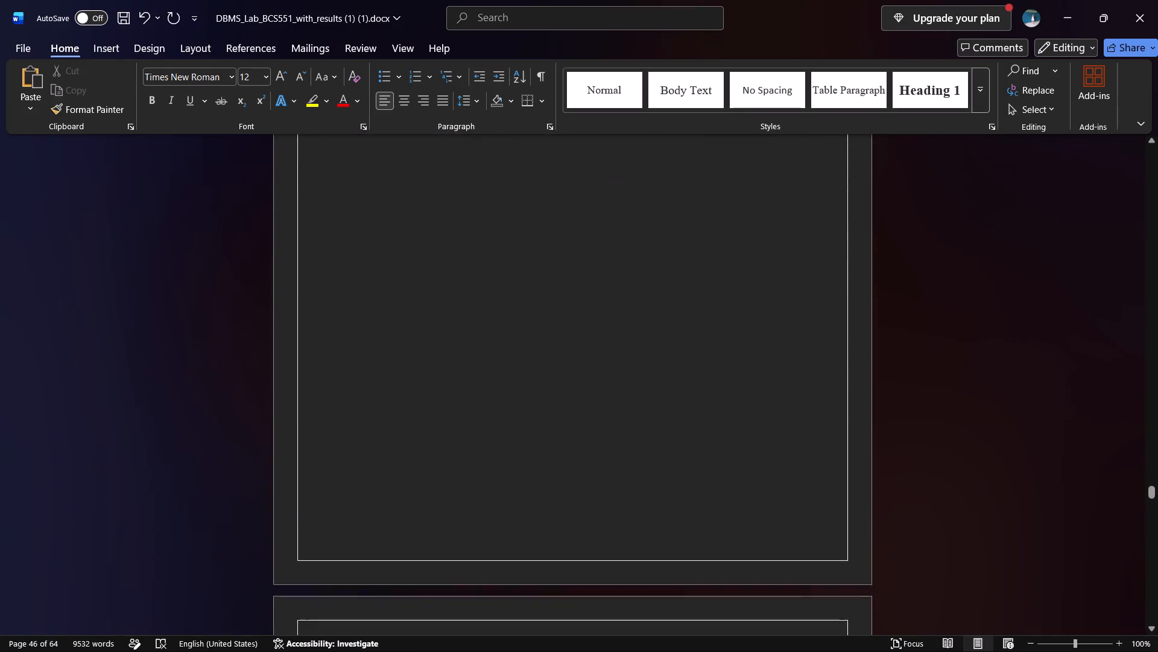
pyautogui.scroll(-6, 492, 430)
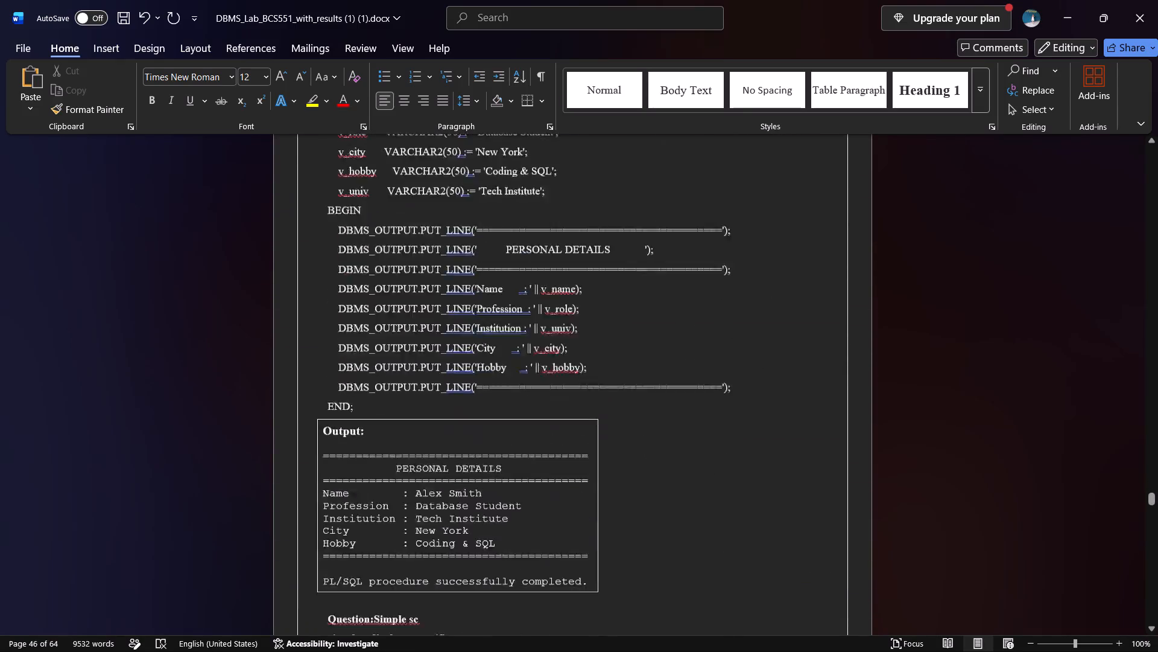
pyautogui.scroll(-3, 492, 430)
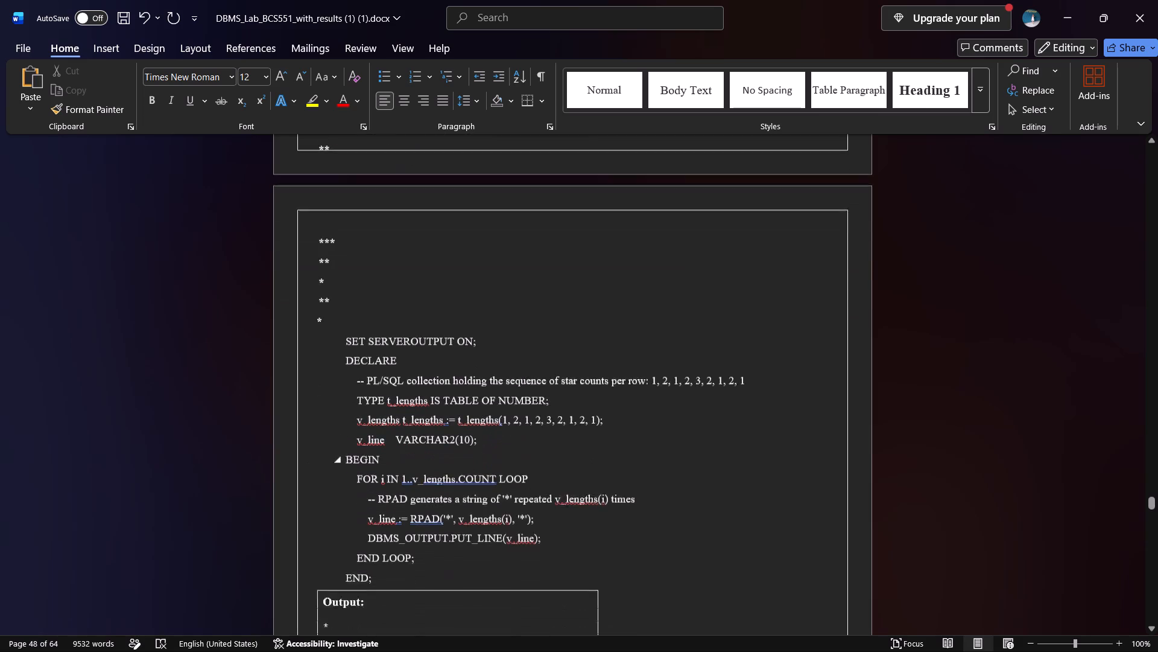
pyautogui.scroll(-7, 492, 430)
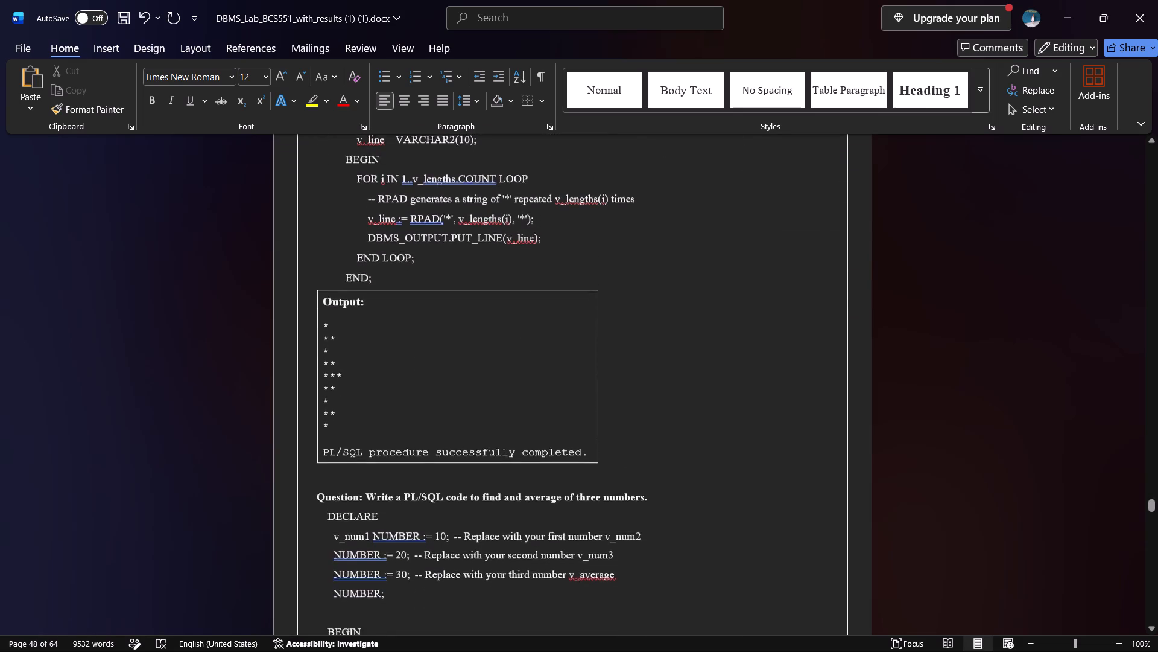
pyautogui.scroll(-4, 492, 430)
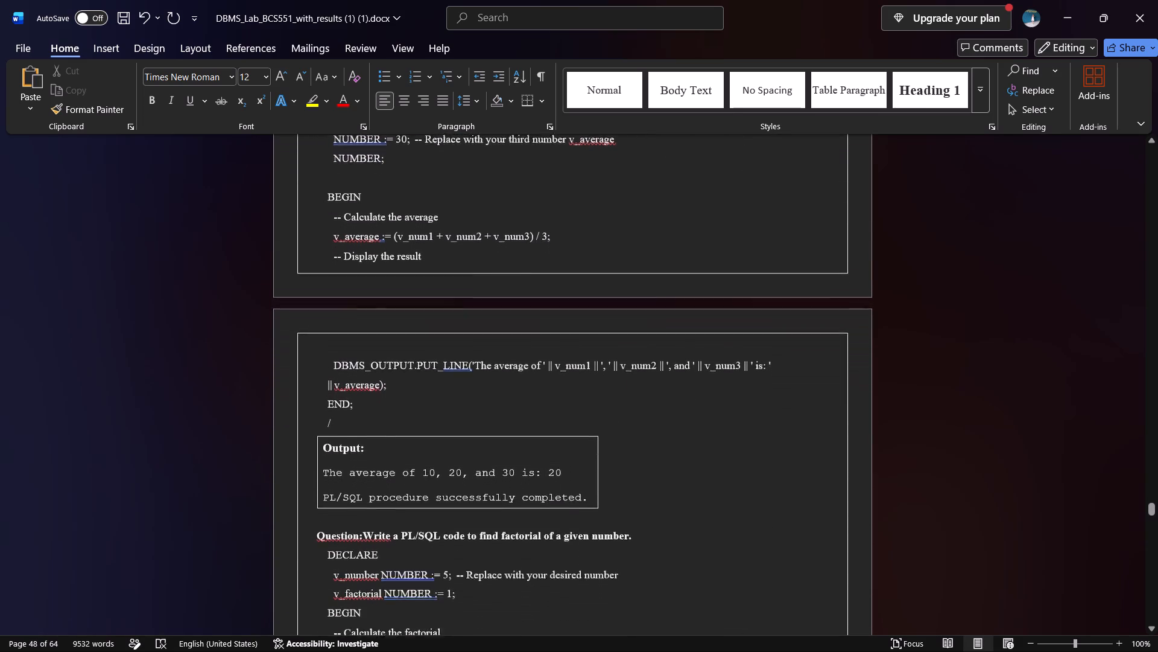
# Delete the trailing slash after the factorial program's code, just above its Output box.
pyautogui.scroll(-5, 492, 430)
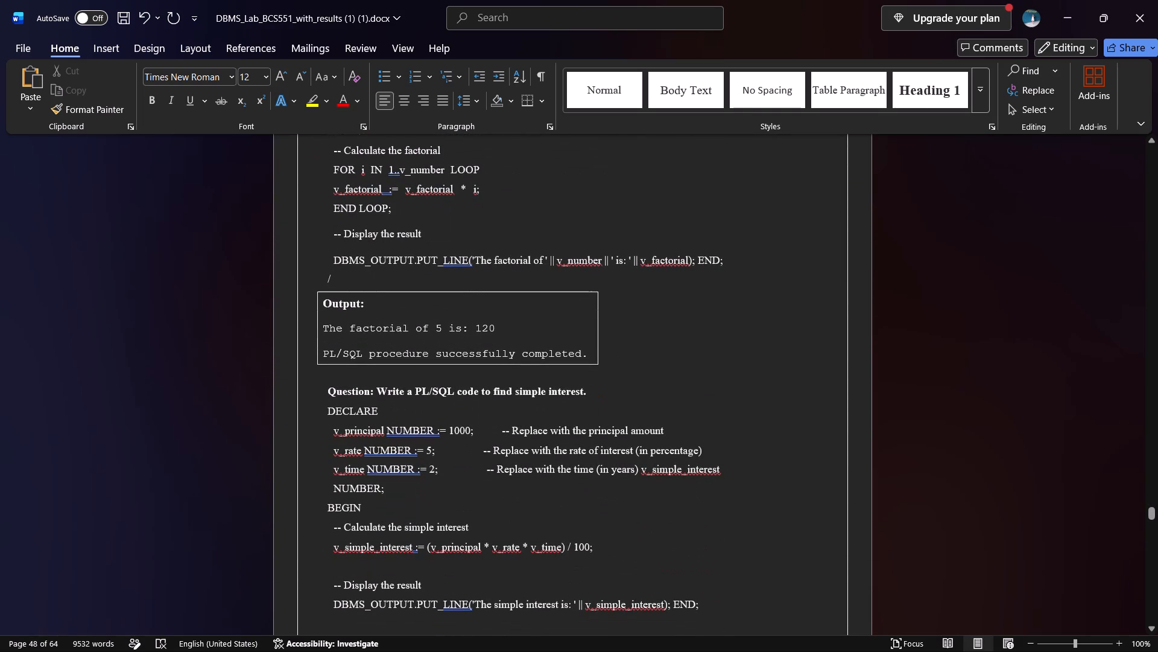
pyautogui.click(434, 283)
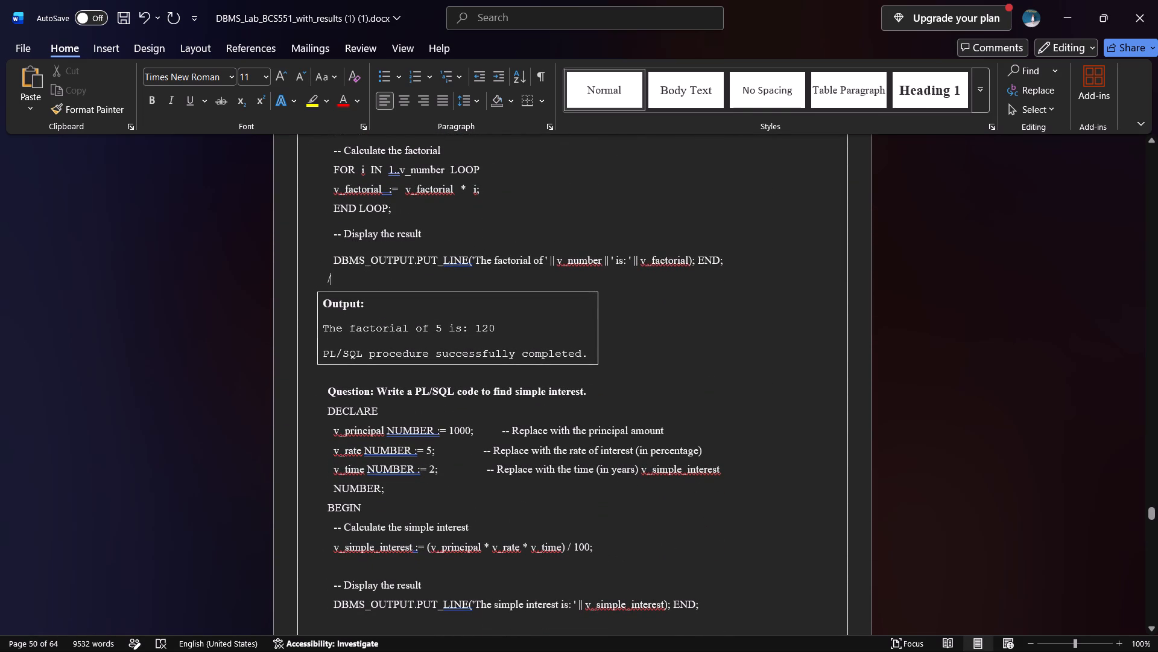
pyautogui.press('BackSpace')
# Check the page breaks, code spacing and Output boxes from the simple interest program through the delete_manager_trigger question before Experiment-11.
pyautogui.scroll(-2, 441, 412)
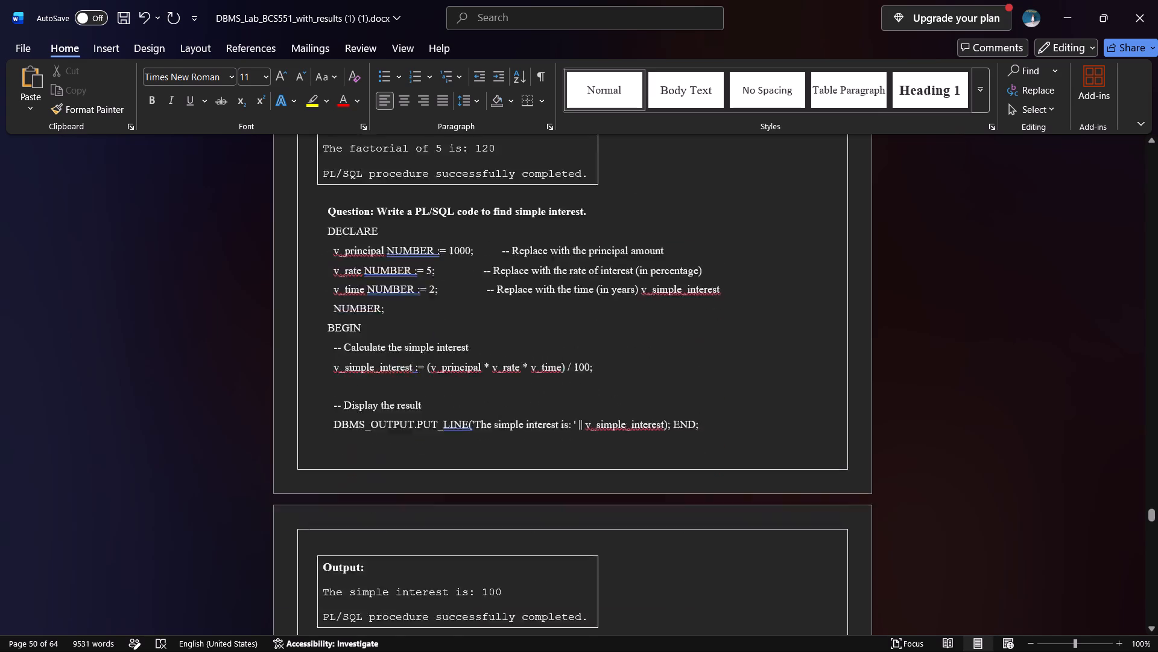
pyautogui.scroll(-11, 441, 412)
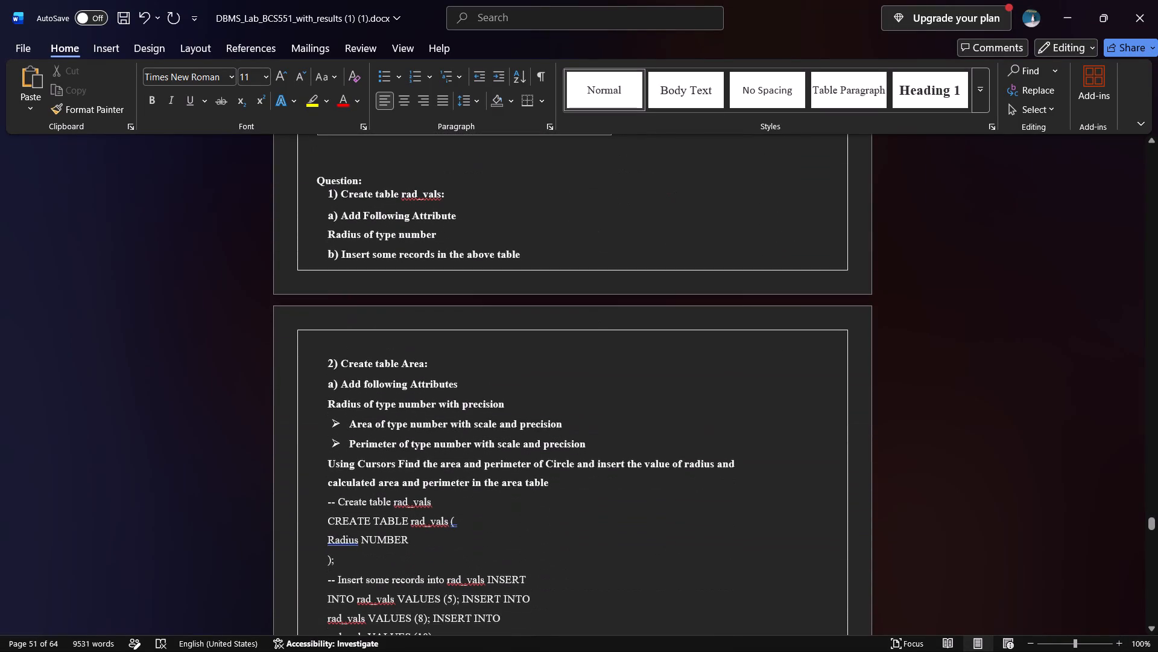
pyautogui.scroll(-3, 441, 412)
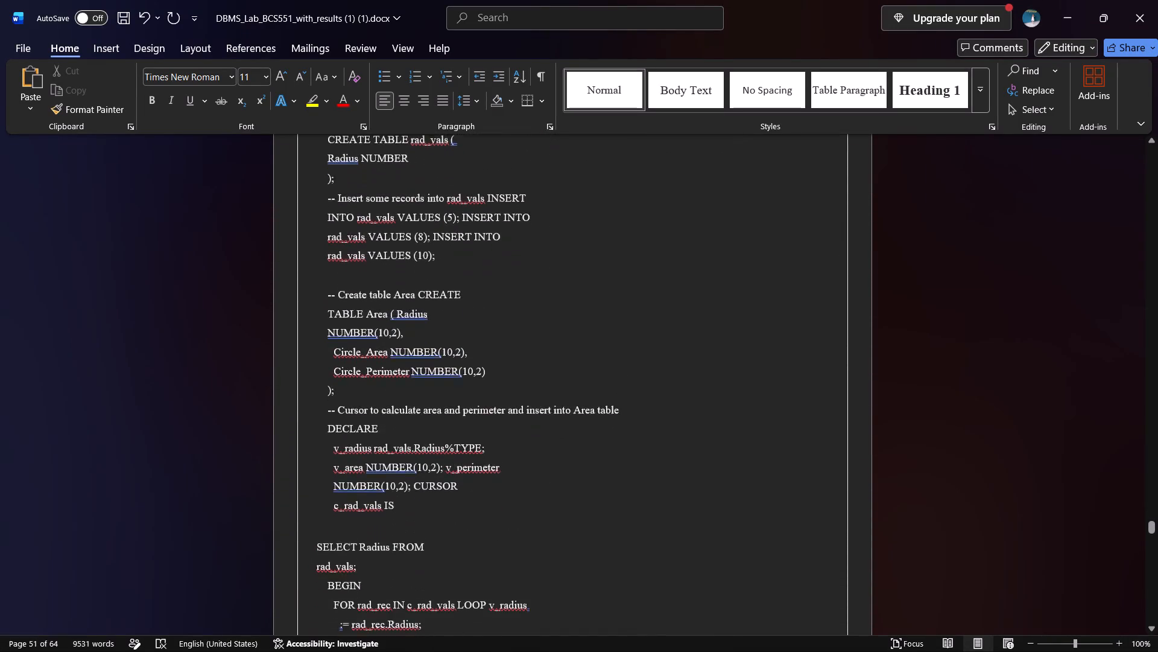
pyautogui.scroll(-1, 441, 412)
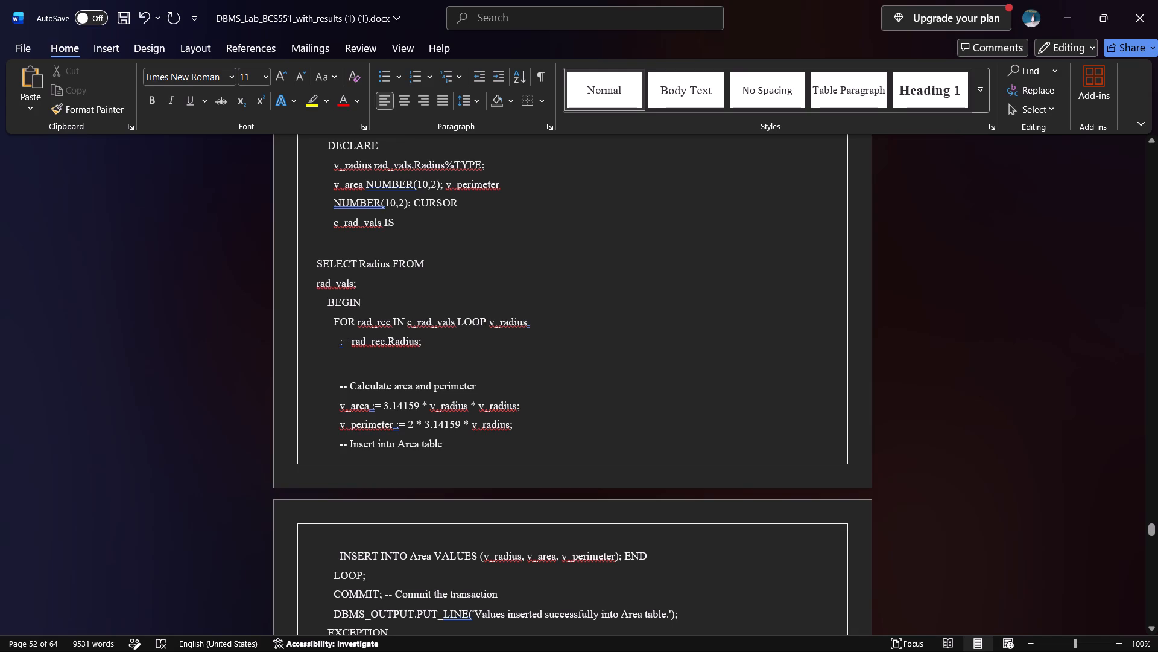
pyautogui.scroll(-5, 441, 412)
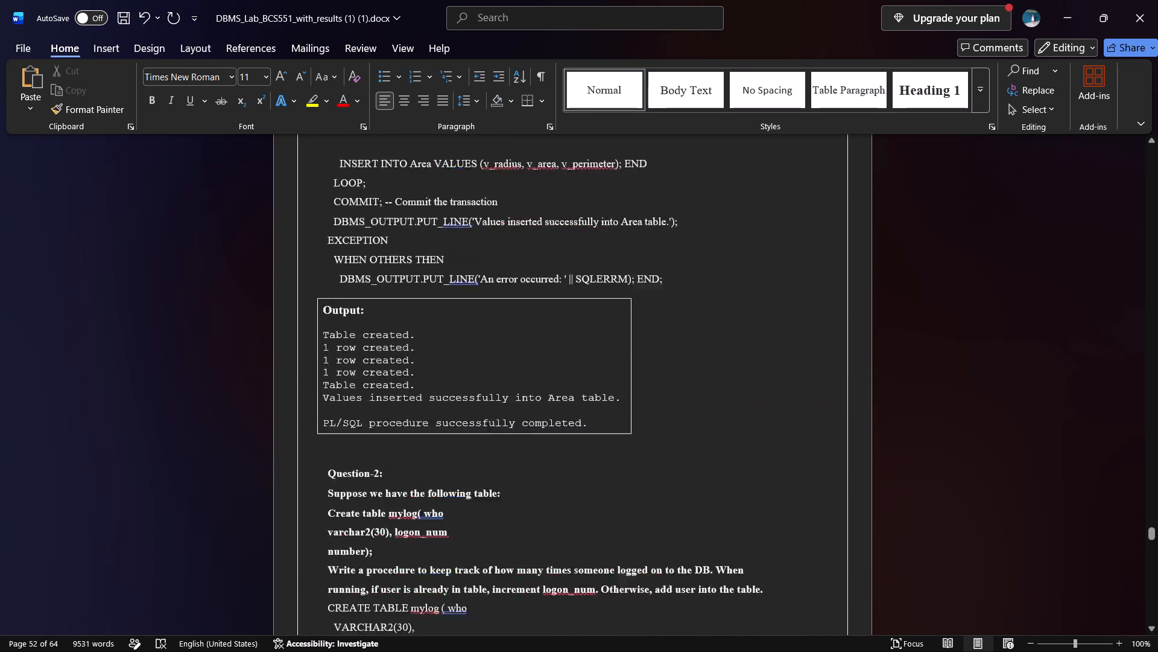
pyautogui.scroll(-6, 441, 412)
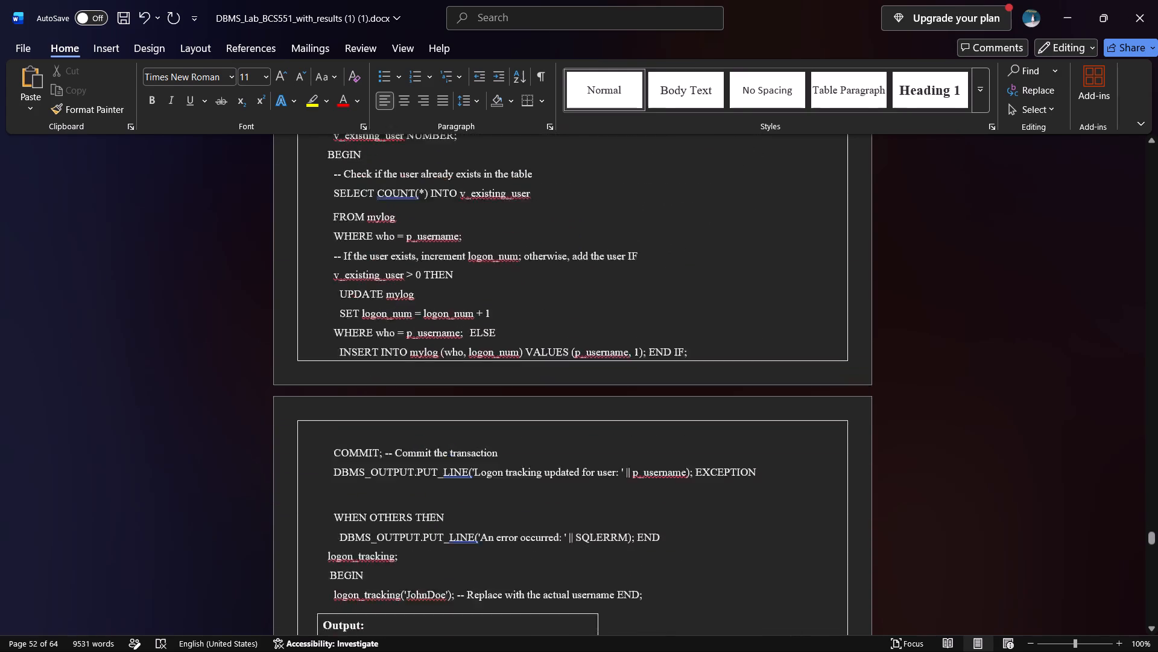
pyautogui.scroll(-1, 441, 412)
pyautogui.scroll(1, 441, 412)
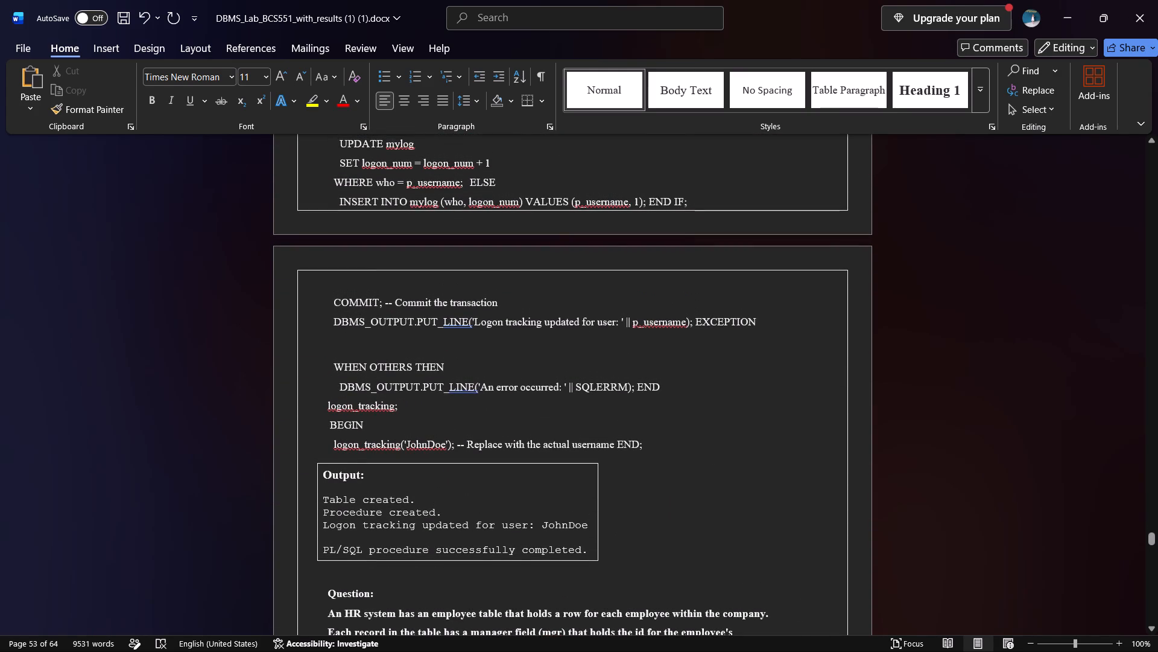
pyautogui.scroll(-6, 441, 412)
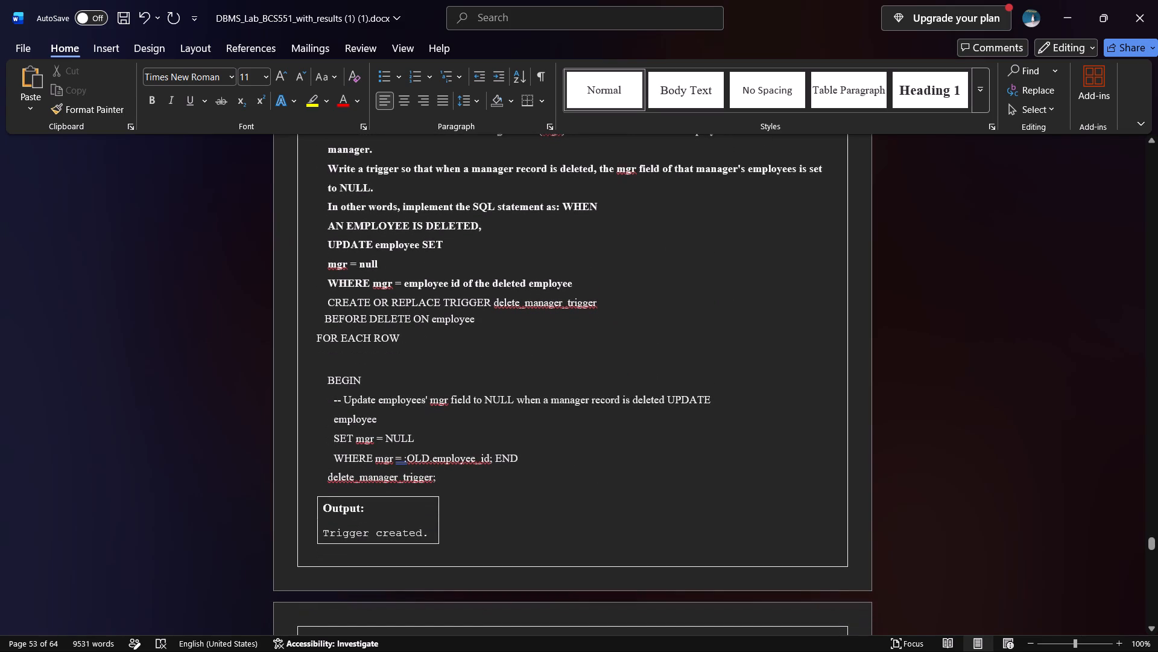
# Check the page breaks, headings and Output boxes in Experiment-11 from Question 1 to the Procedure to Track Database Login Count question.
pyautogui.scroll(-7, 441, 412)
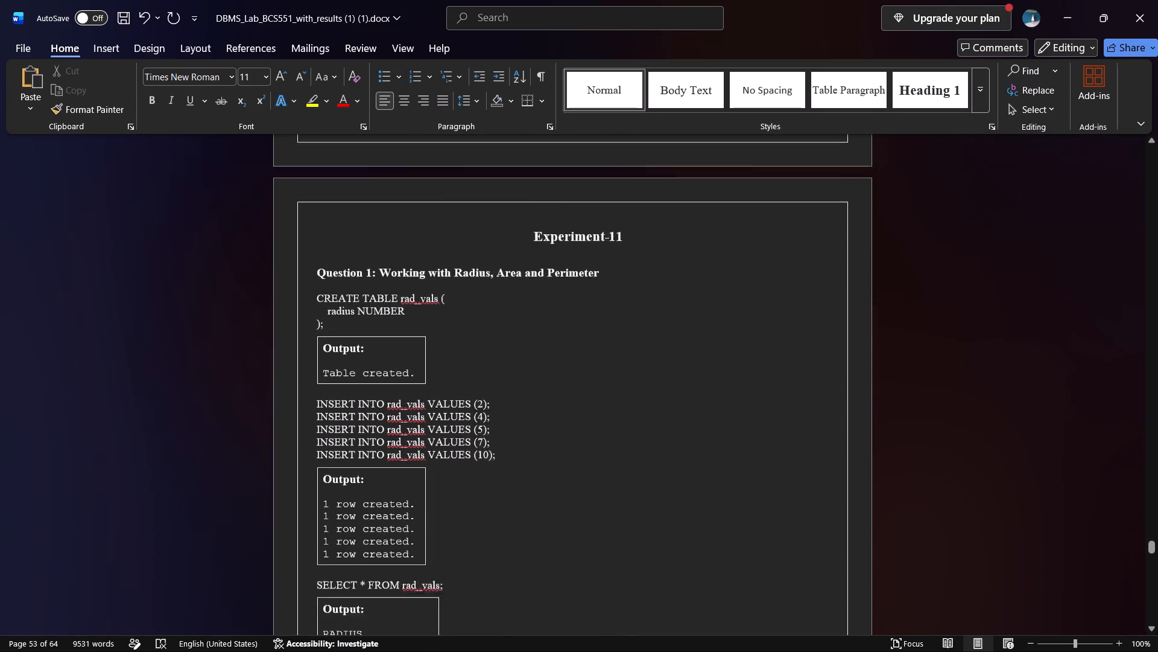
pyautogui.scroll(-7, 441, 412)
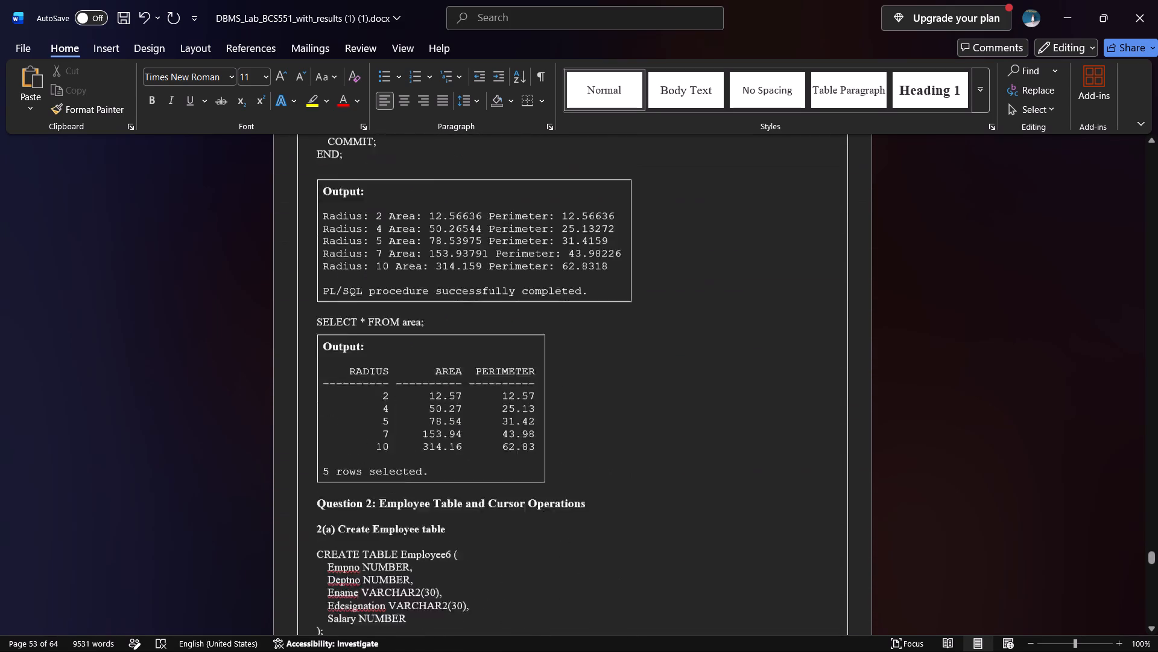
pyautogui.scroll(-4, 441, 412)
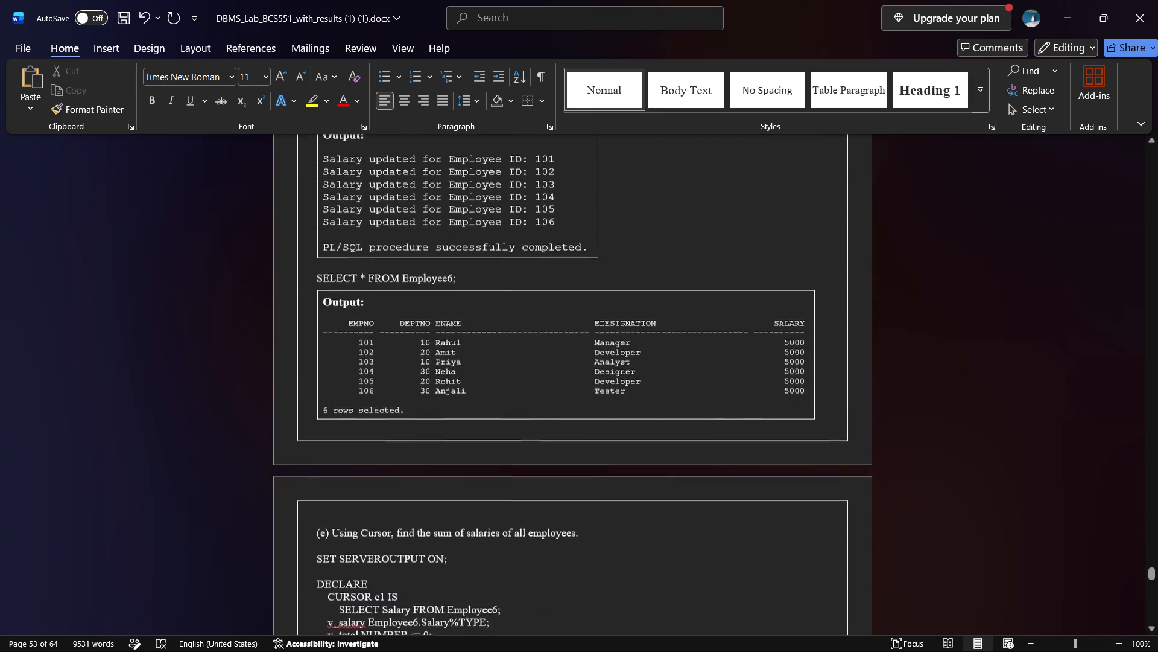
pyautogui.scroll(-2, 441, 412)
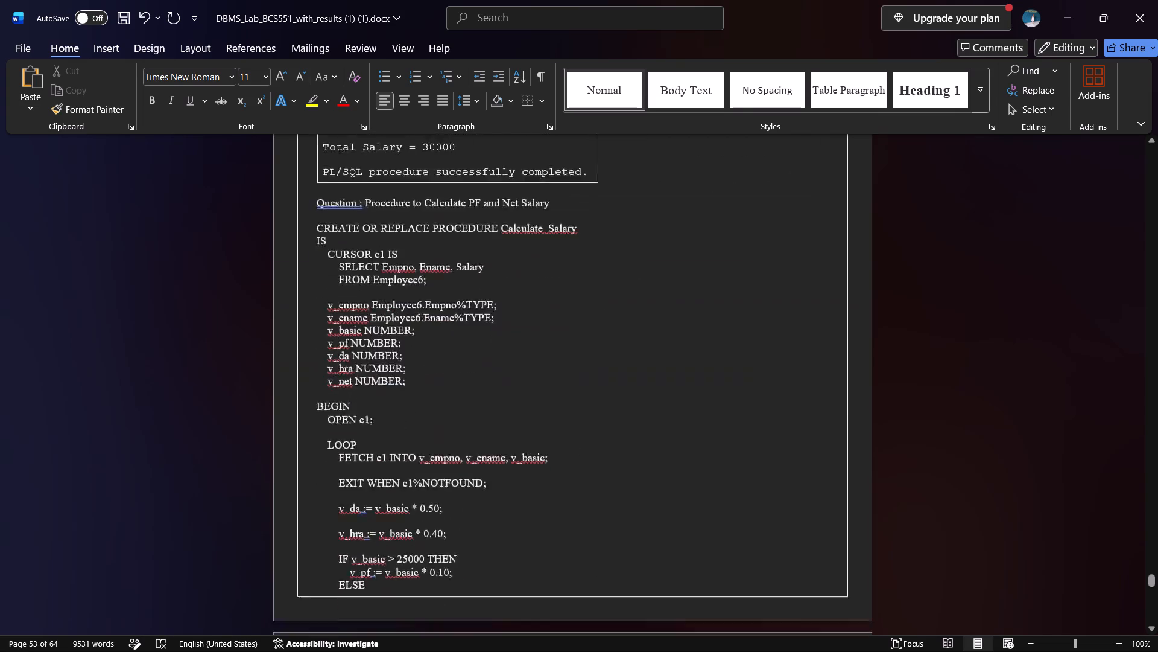
pyautogui.scroll(-2, 441, 412)
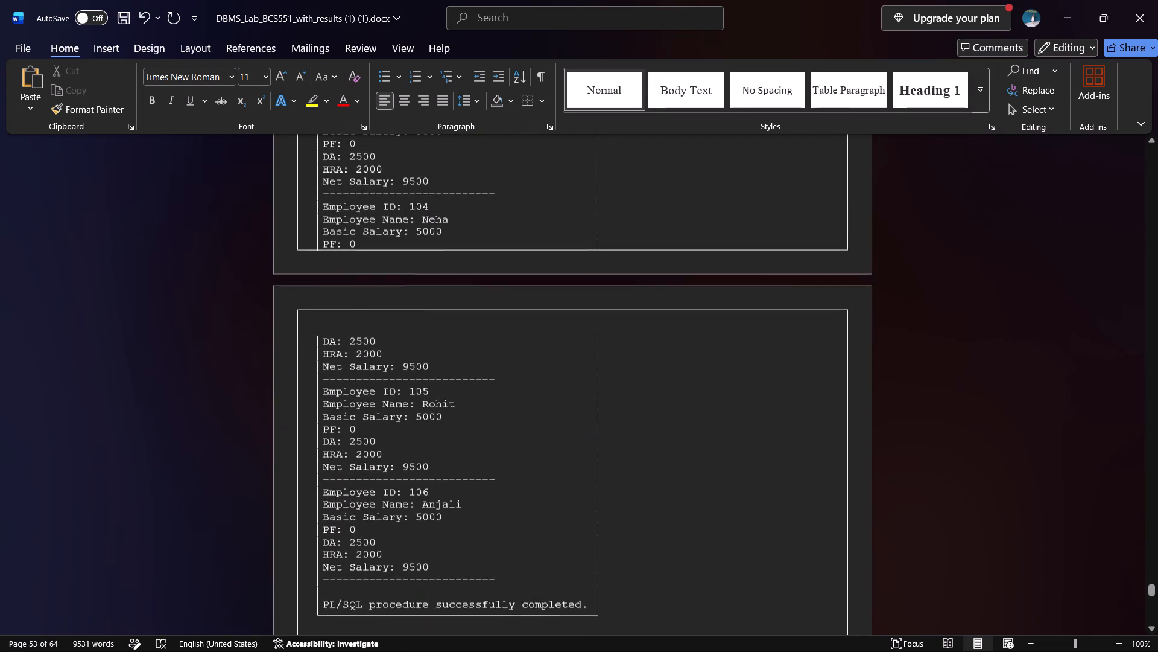
pyautogui.scroll(-1, 441, 412)
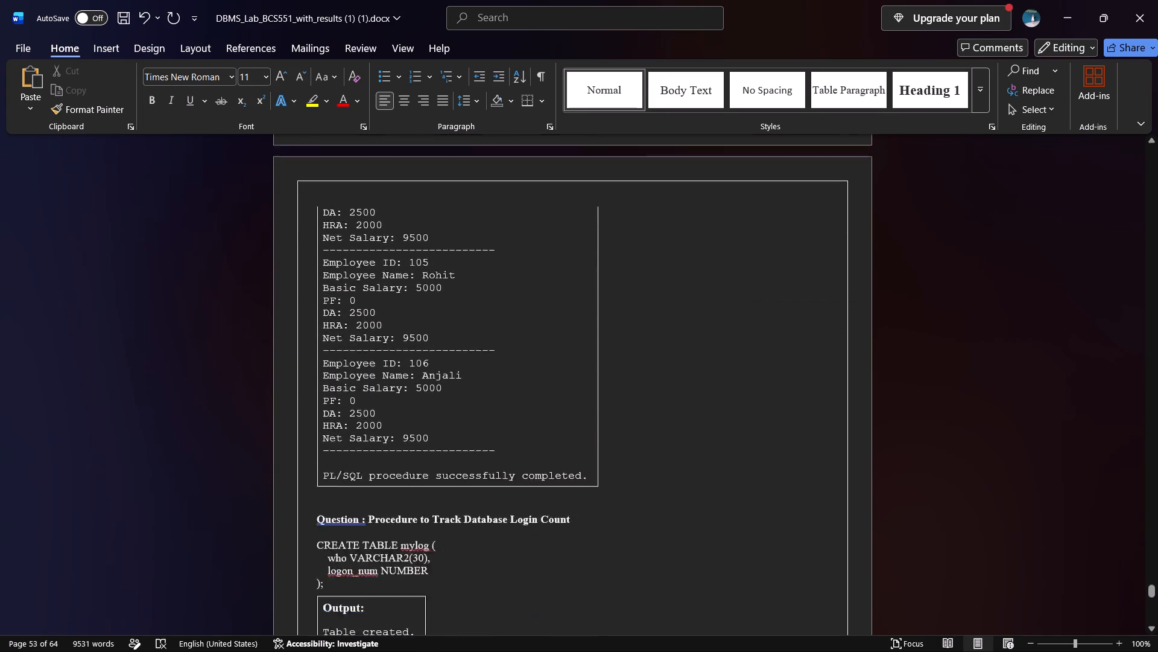
# Delete the trailing slash after END; in the Track_Login procedure of Experiment-11.
pyautogui.scroll(-2, 441, 412)
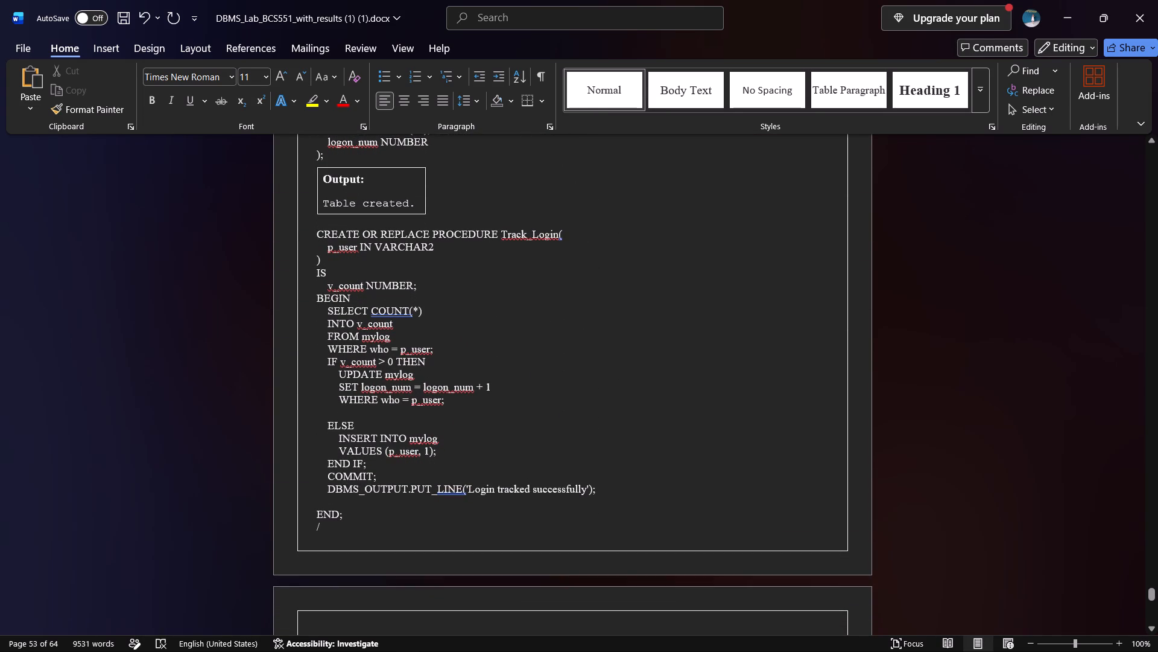
pyautogui.click(337, 529)
pyautogui.press('BackSpace')
# Check the page breaks, code spacing and Output boxes from the mylog query through Questions 3 and 4 to the document's end.
pyautogui.scroll(-7, 337, 529)
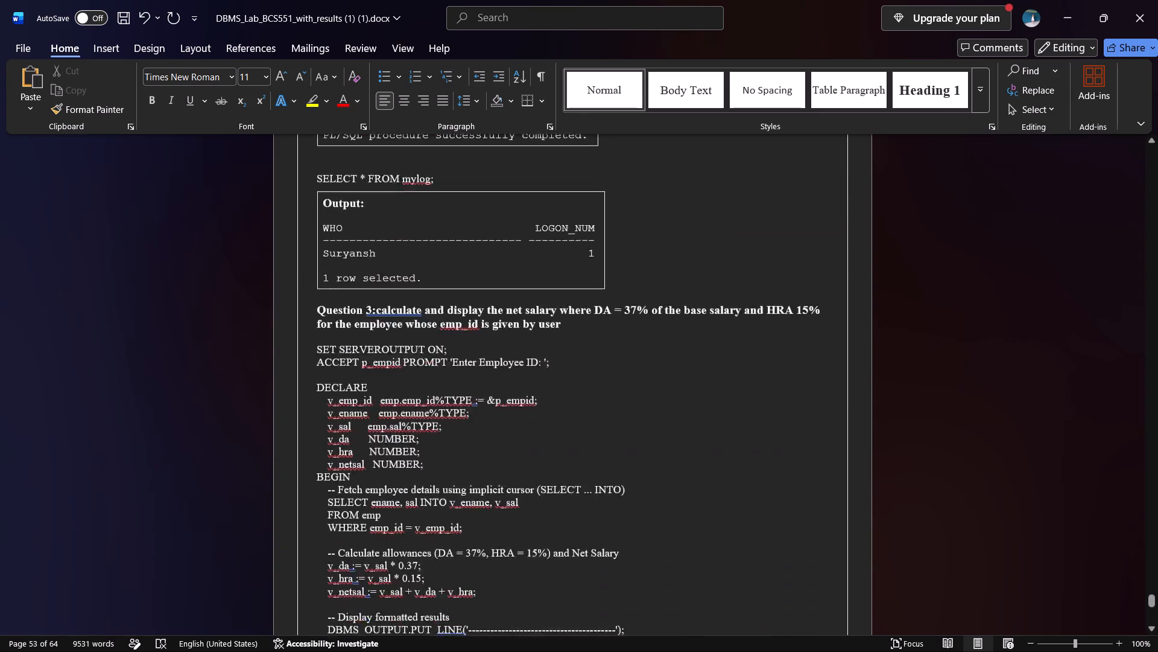
pyautogui.scroll(-1, 337, 529)
pyautogui.hscroll(2, 337, 529)
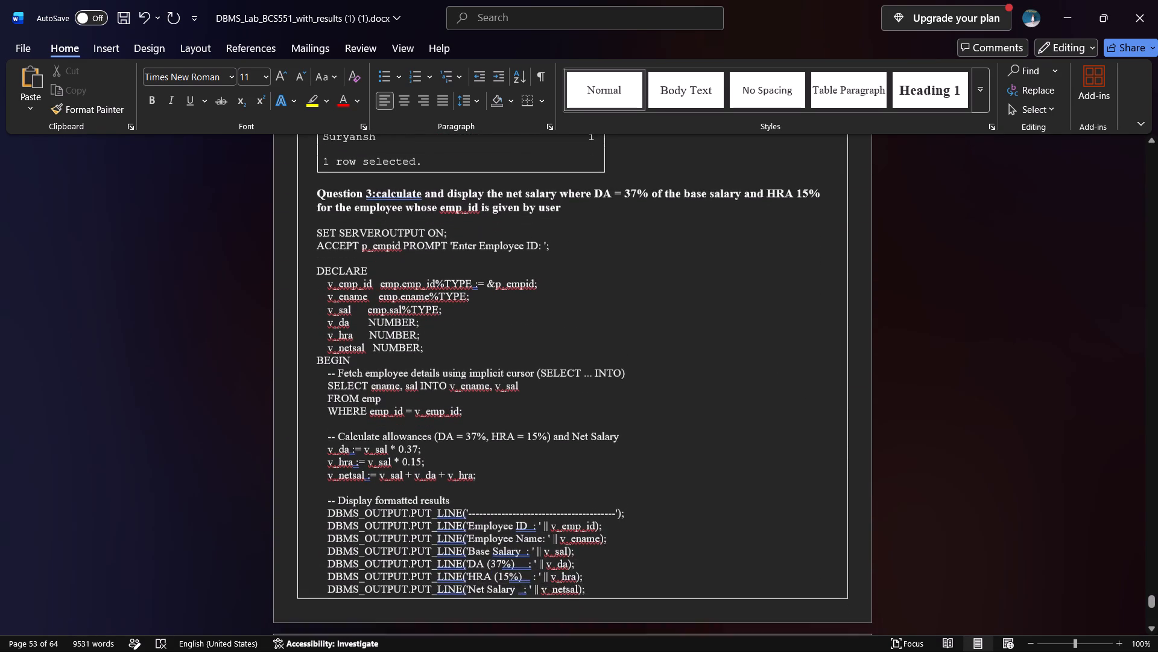
pyautogui.scroll(-2, 337, 529)
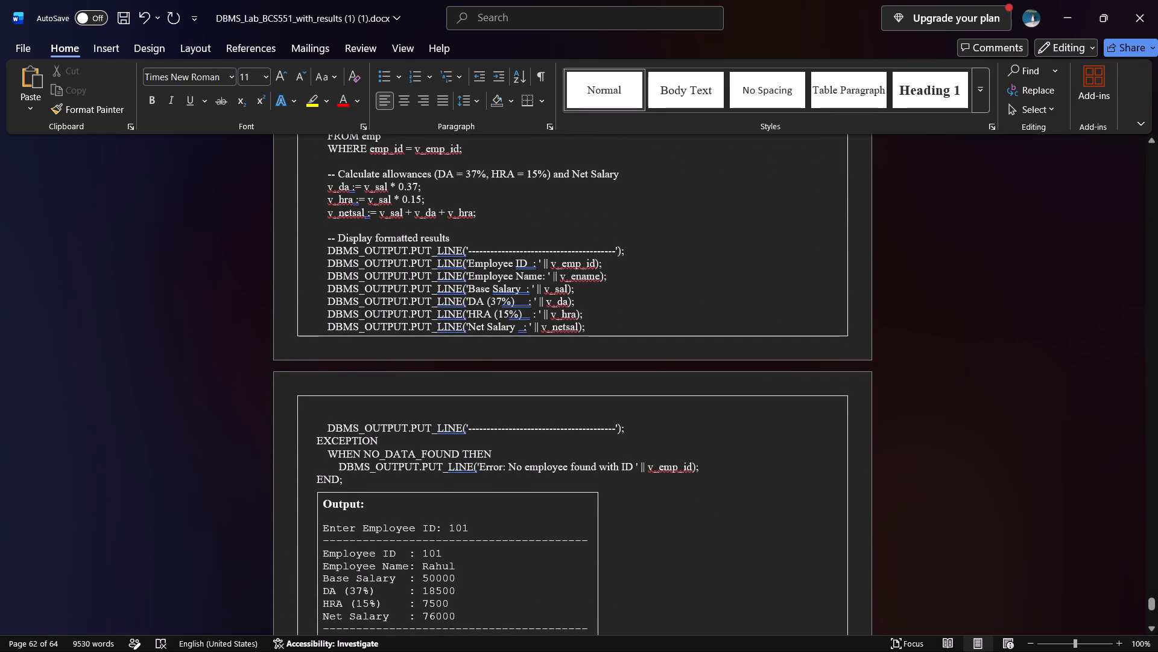
pyautogui.scroll(-5, 537, 478)
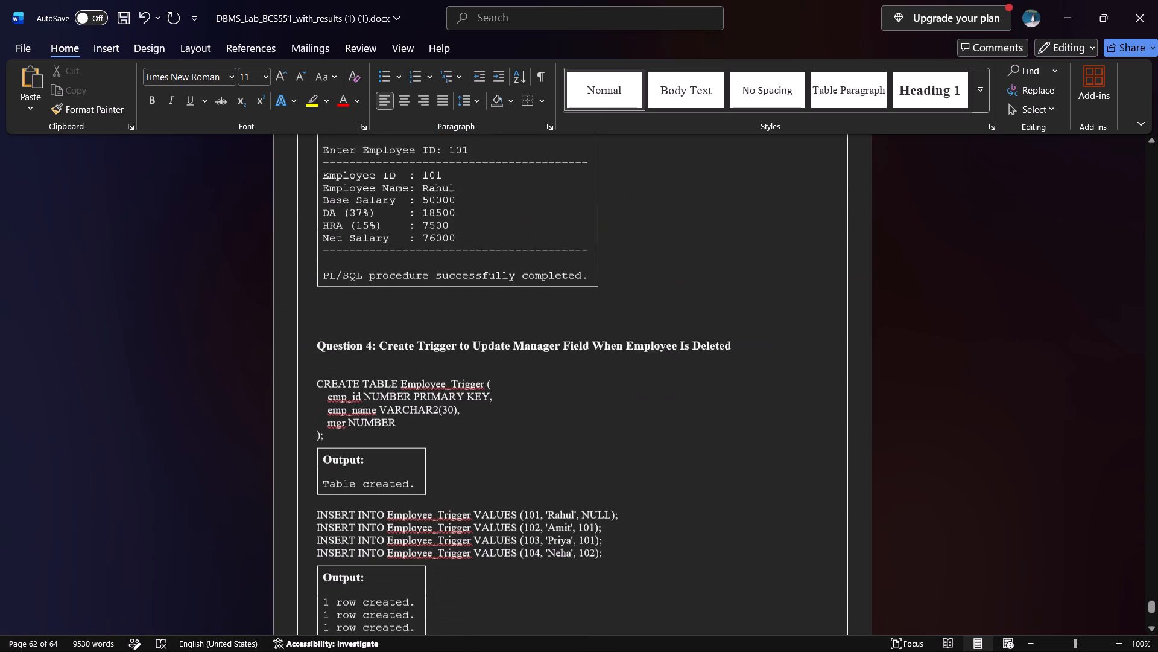
pyautogui.scroll(-6, 537, 478)
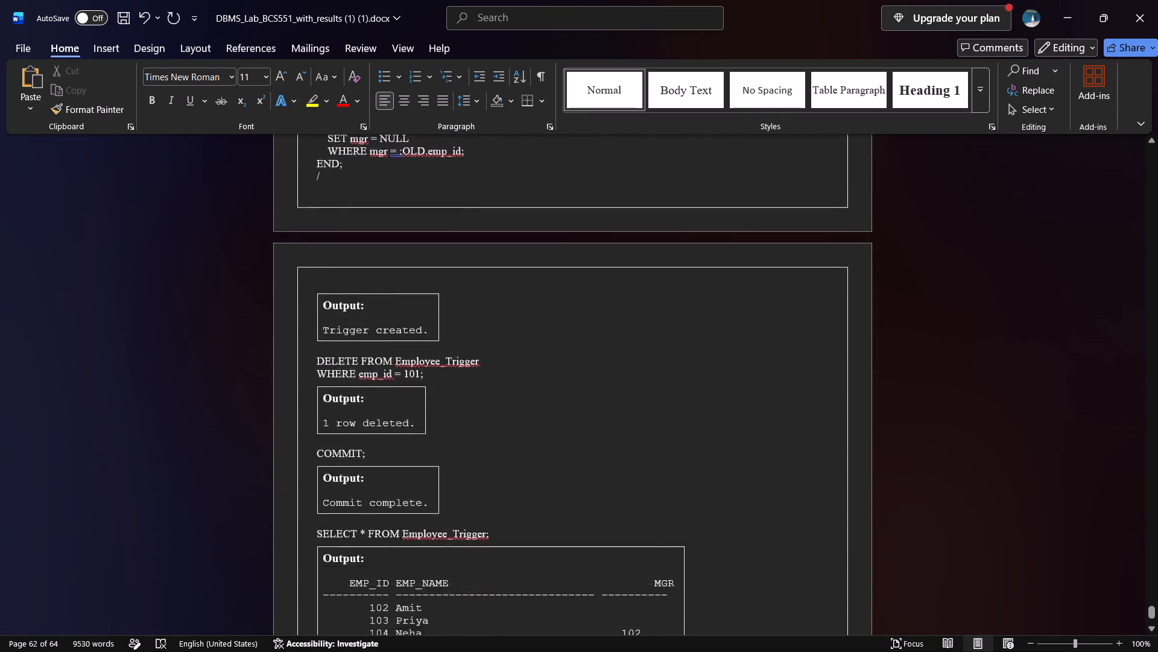
pyautogui.scroll(-17, 537, 478)
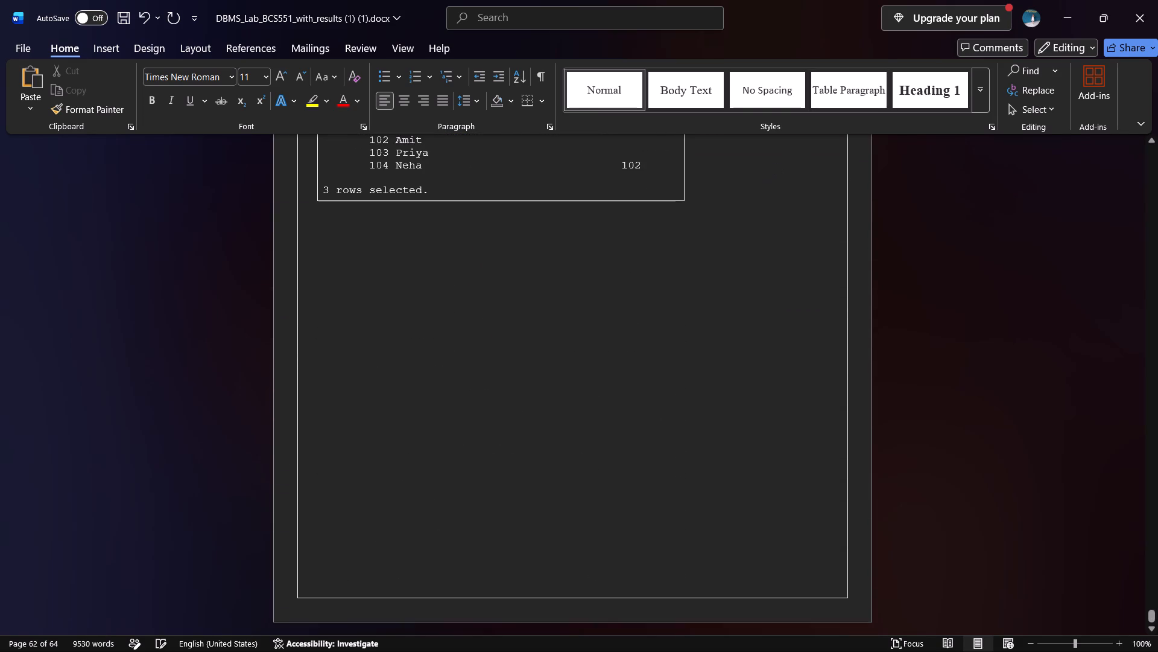
# Save the lab document.
pyautogui.hotkey('ctrl', 's')
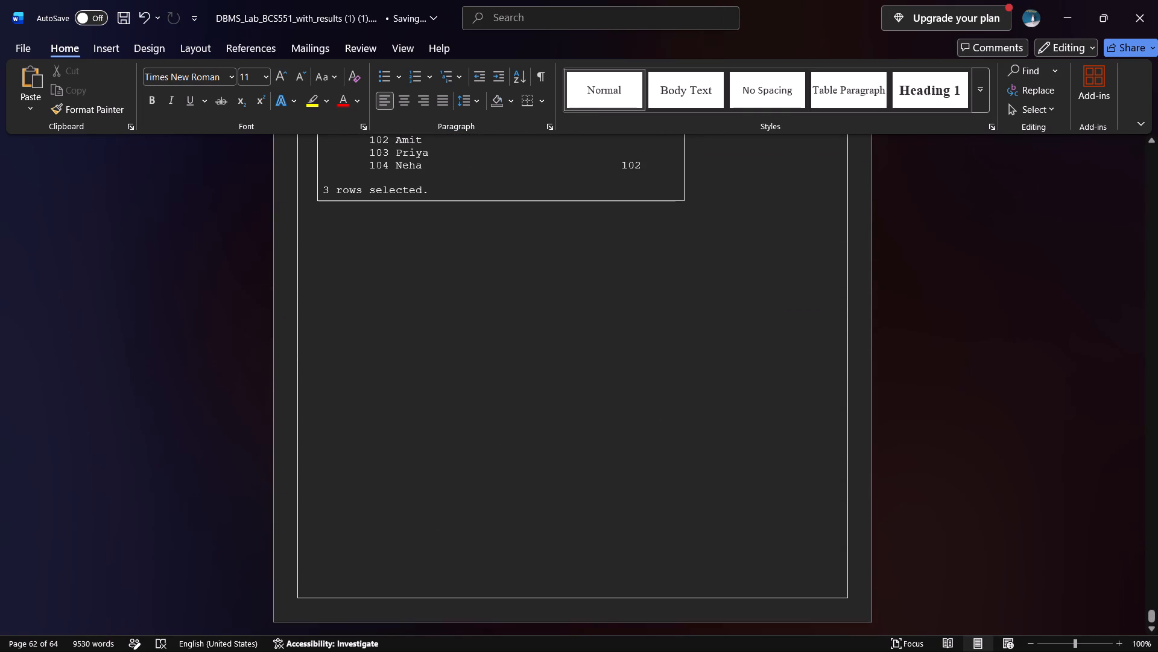